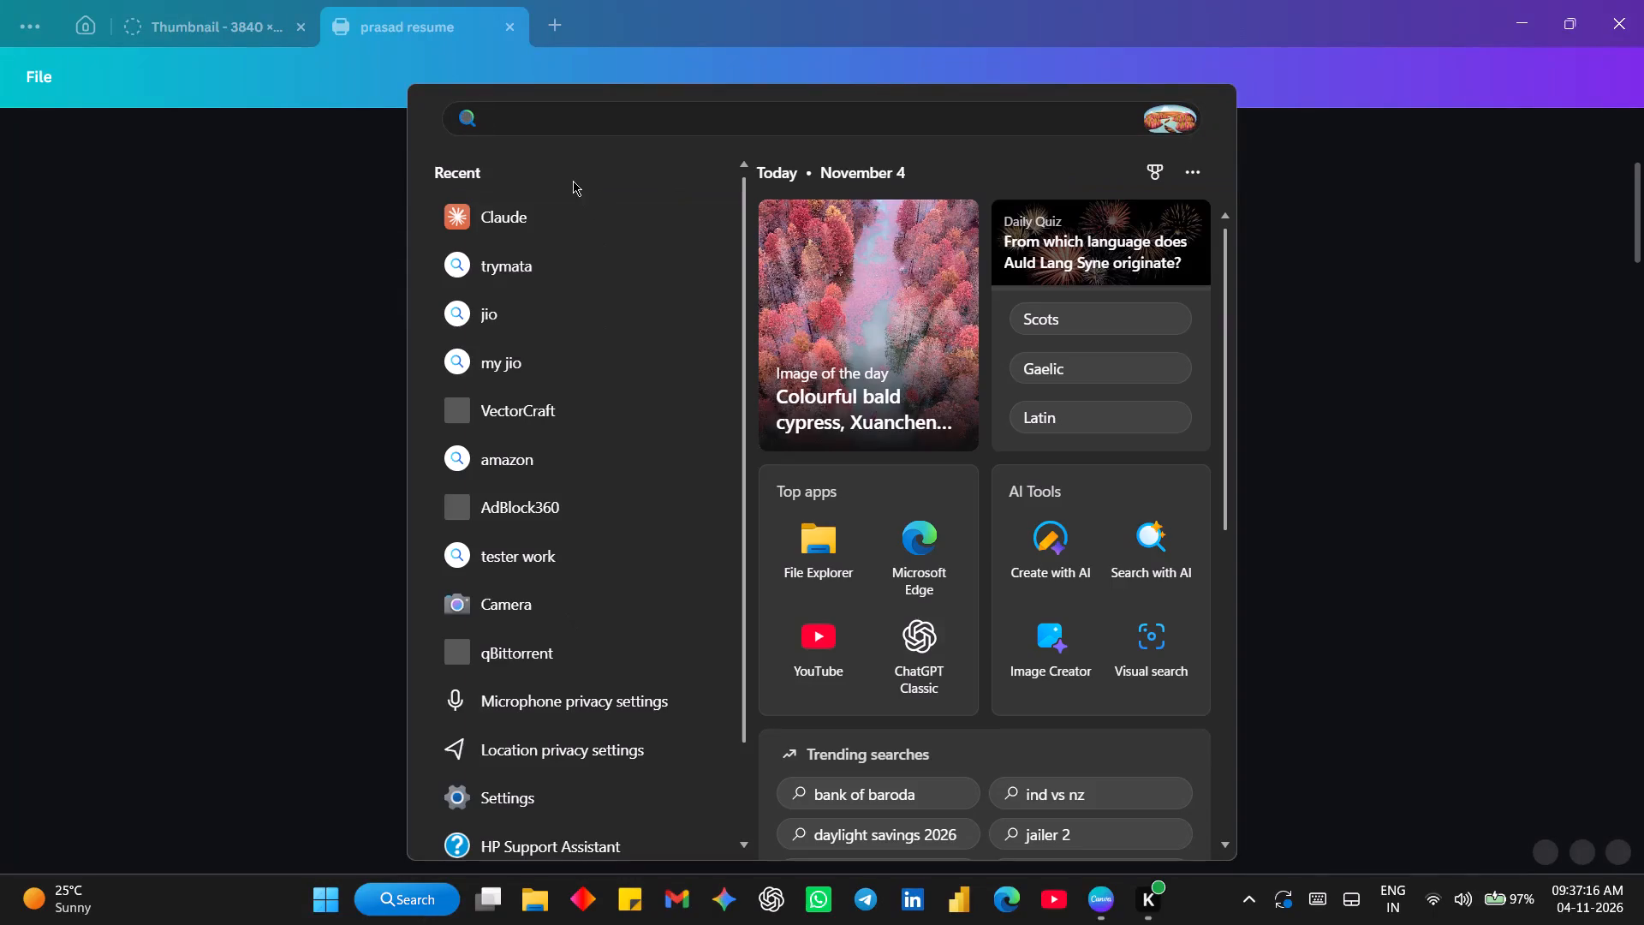
Launch Claude from the recent apps.
left_click(523, 214)
scroll(843, 500, "down", 3)
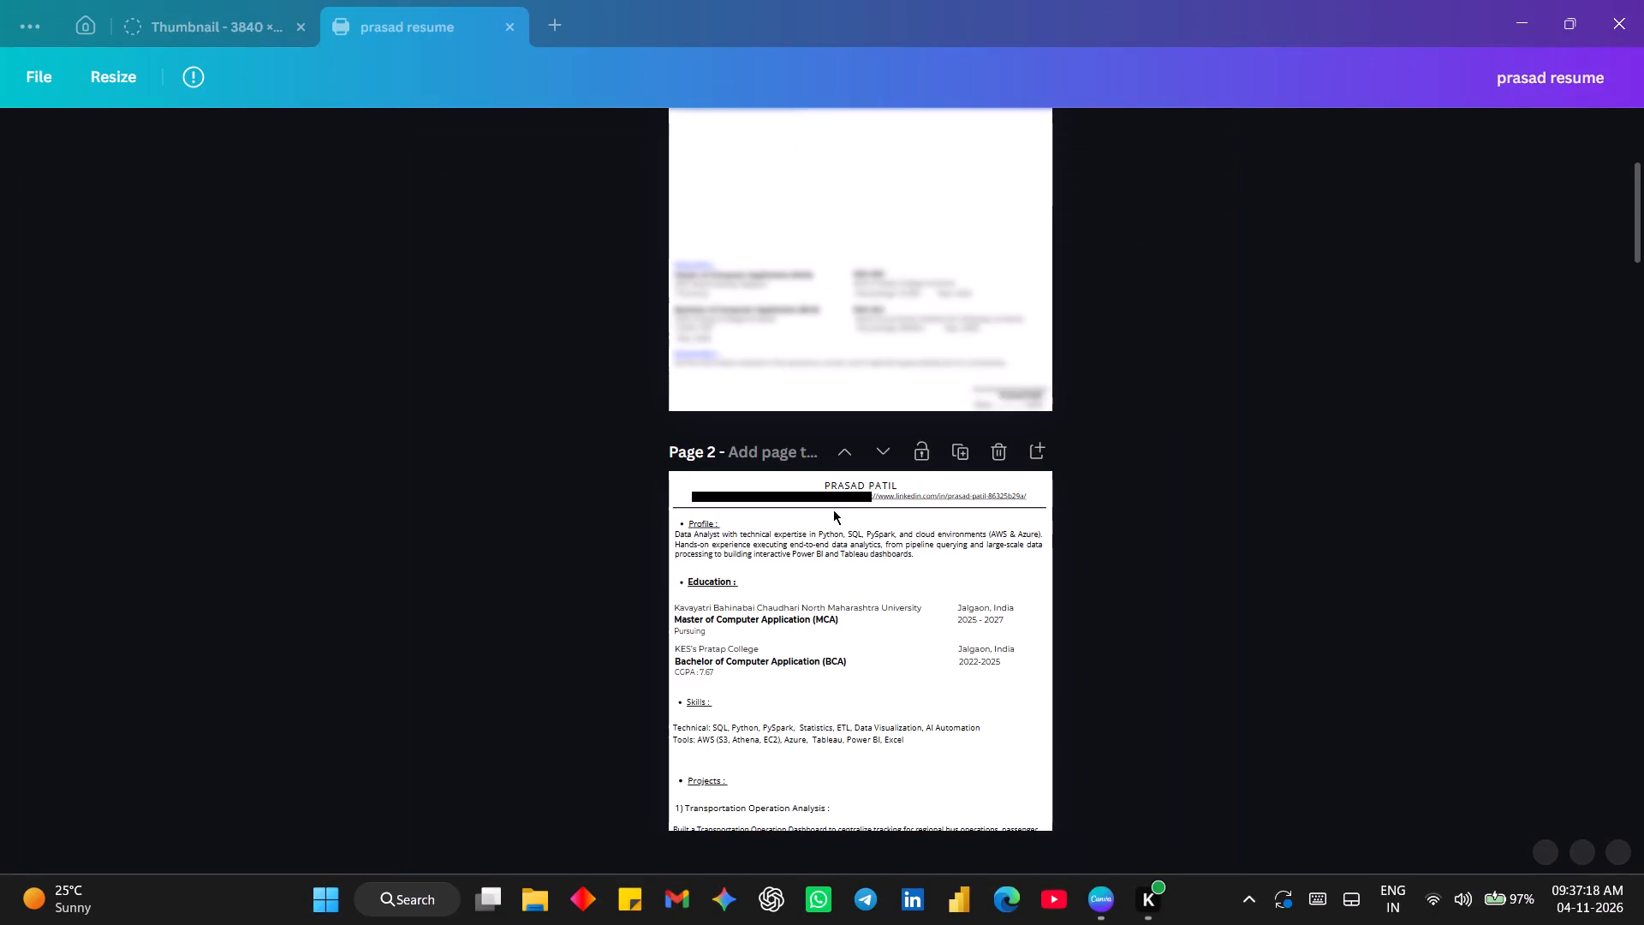
scroll(835, 510, "down", 7)
scroll(845, 510, "up", 2)
scroll(1073, 544, "down", 4)
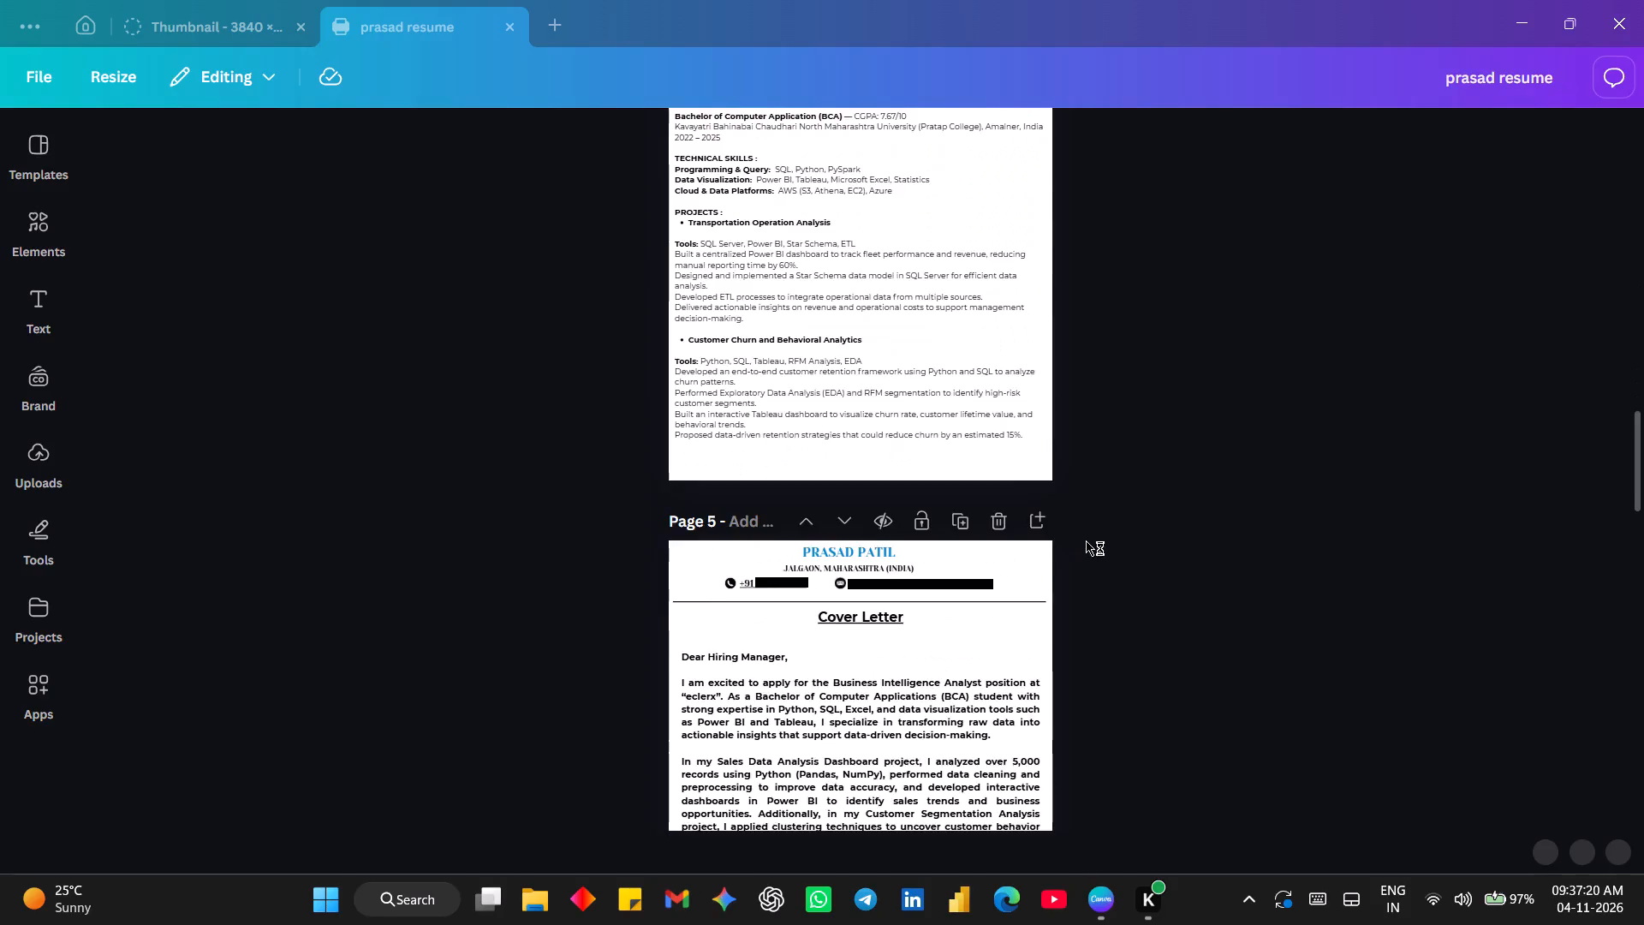
scroll(1100, 536, "up", 5)
left_click_drag(1636, 405, 1643, 880)
scroll(1130, 487, "down", 1)
scroll(1130, 487, "up", 5)
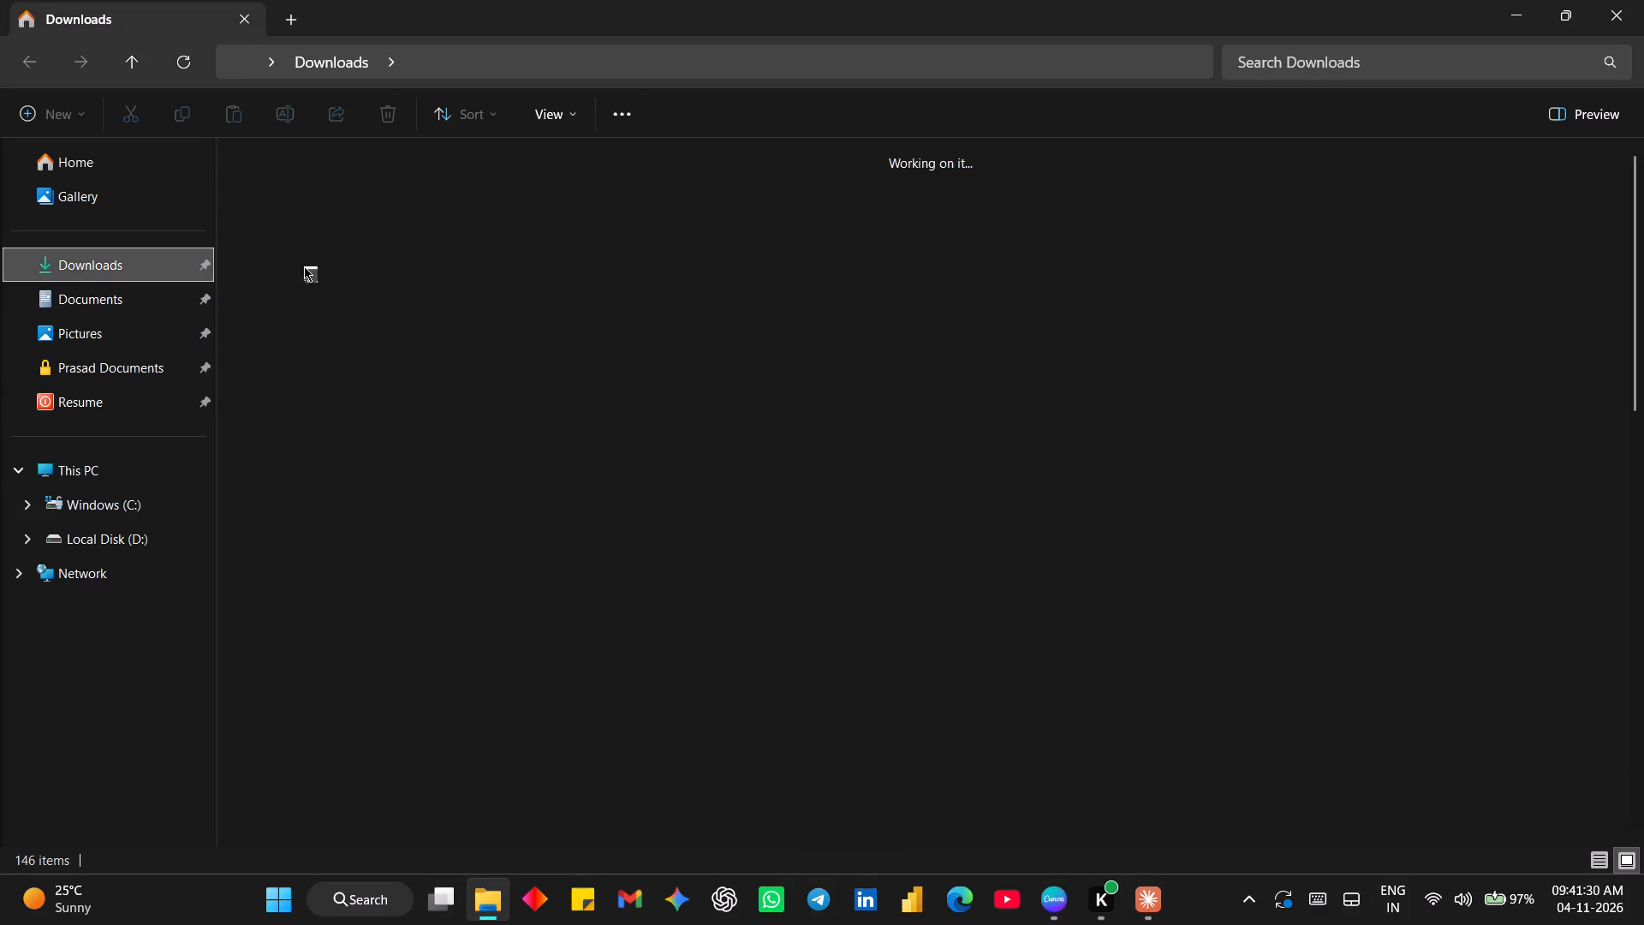
double_click(301, 240)
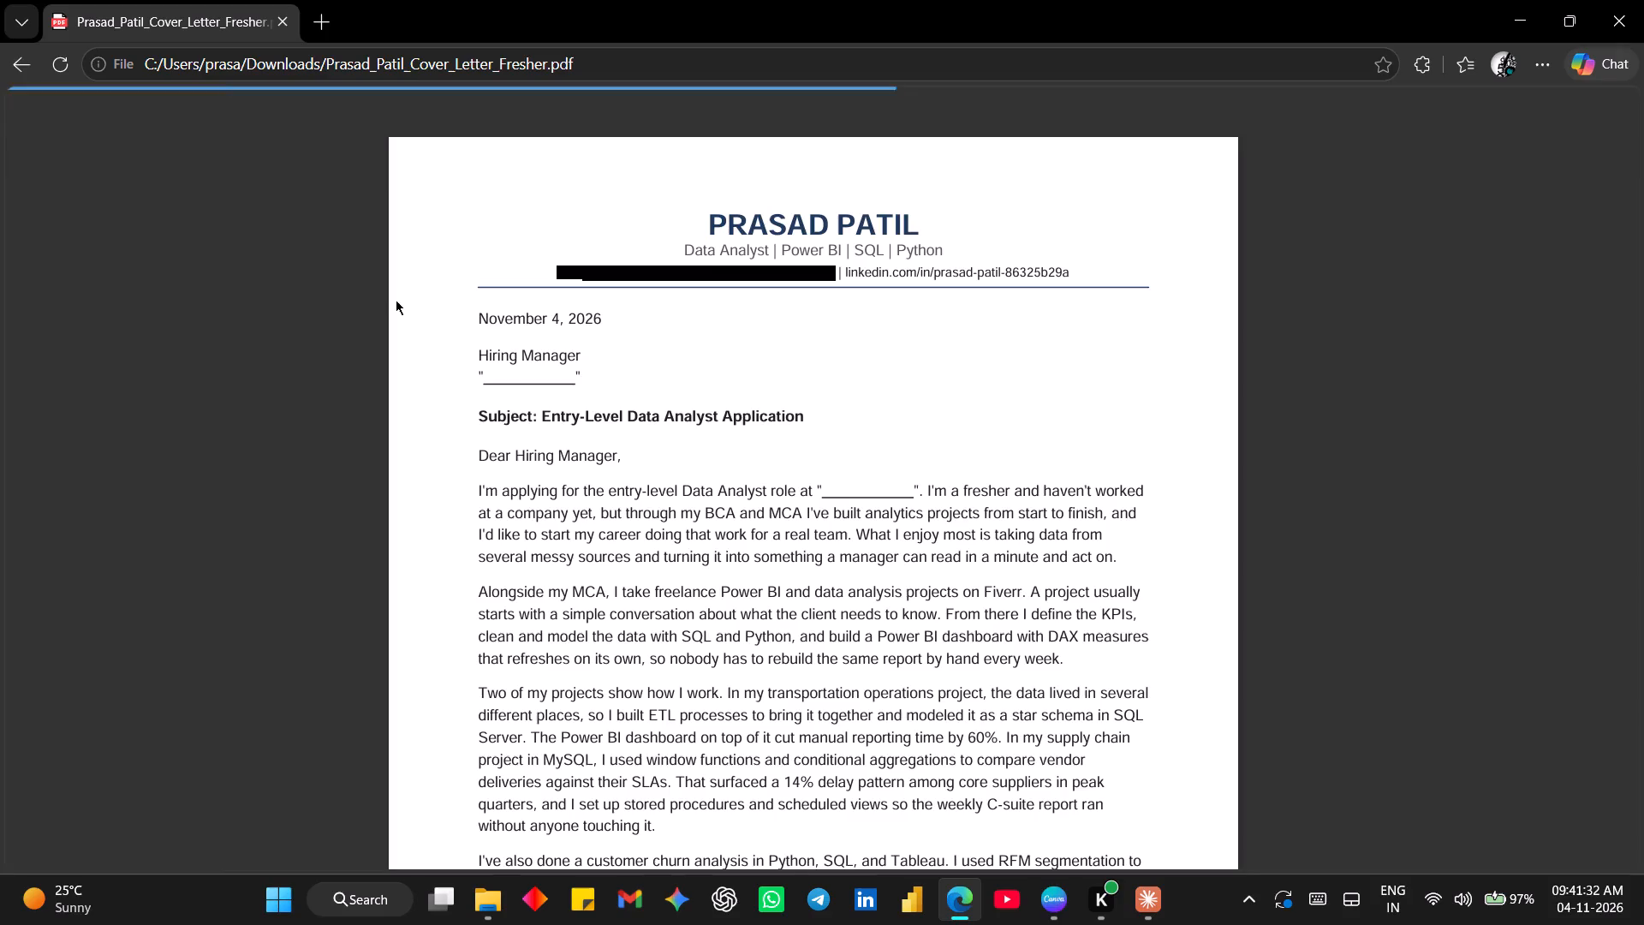
left_click_drag(709, 221, 789, 560)
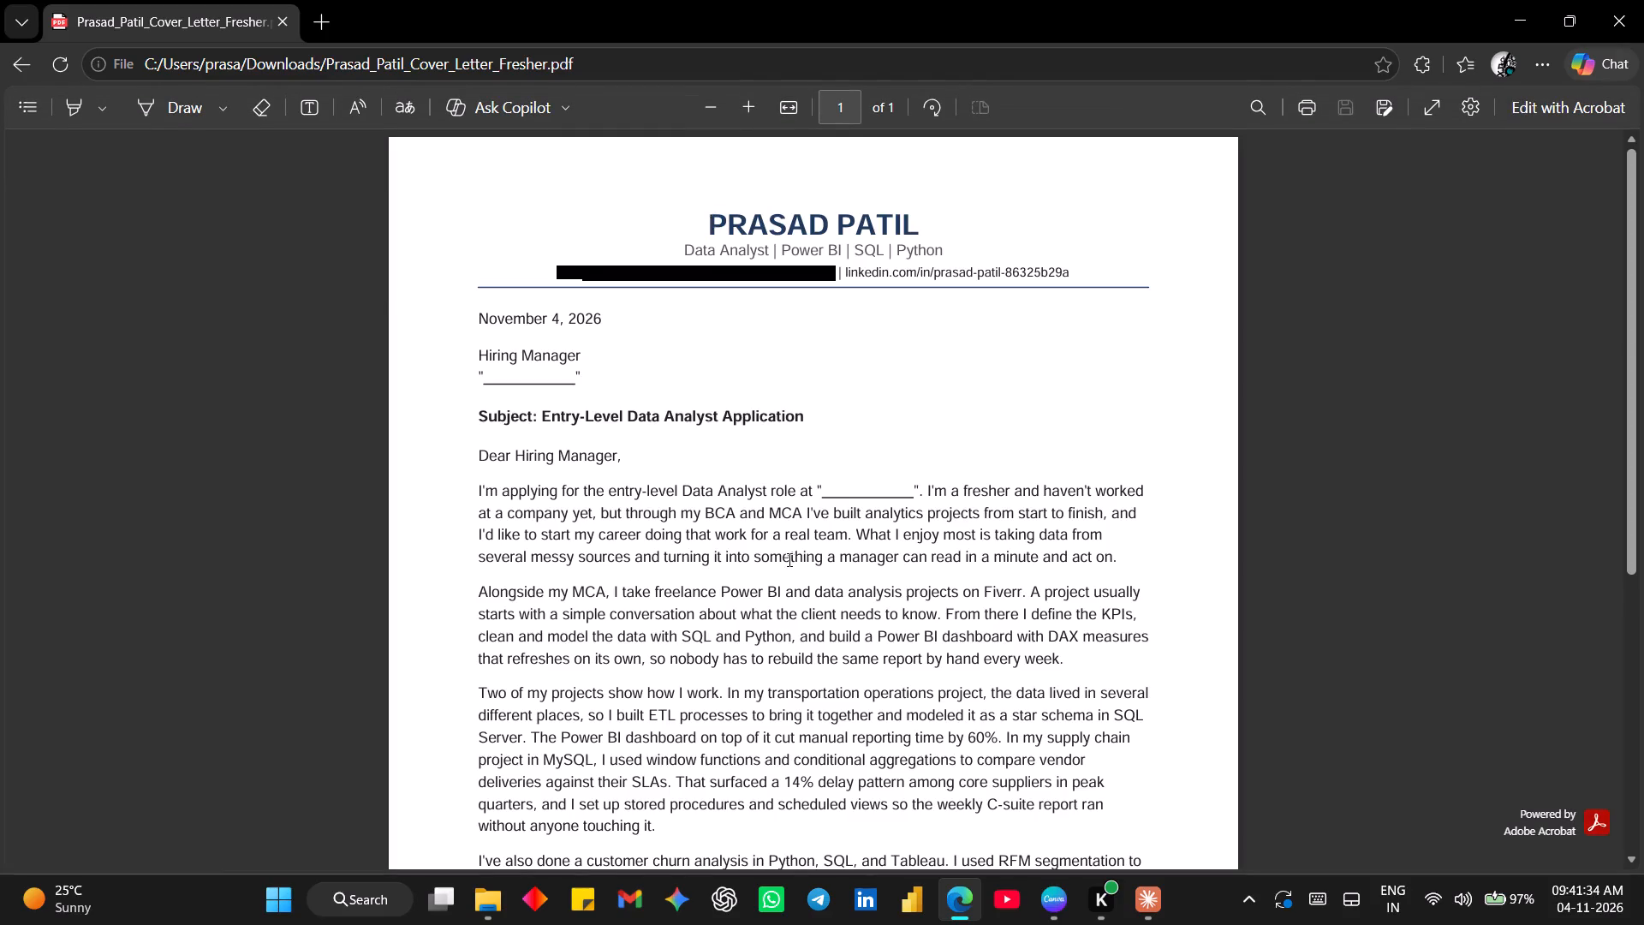
left_click_drag(789, 560, 858, 755)
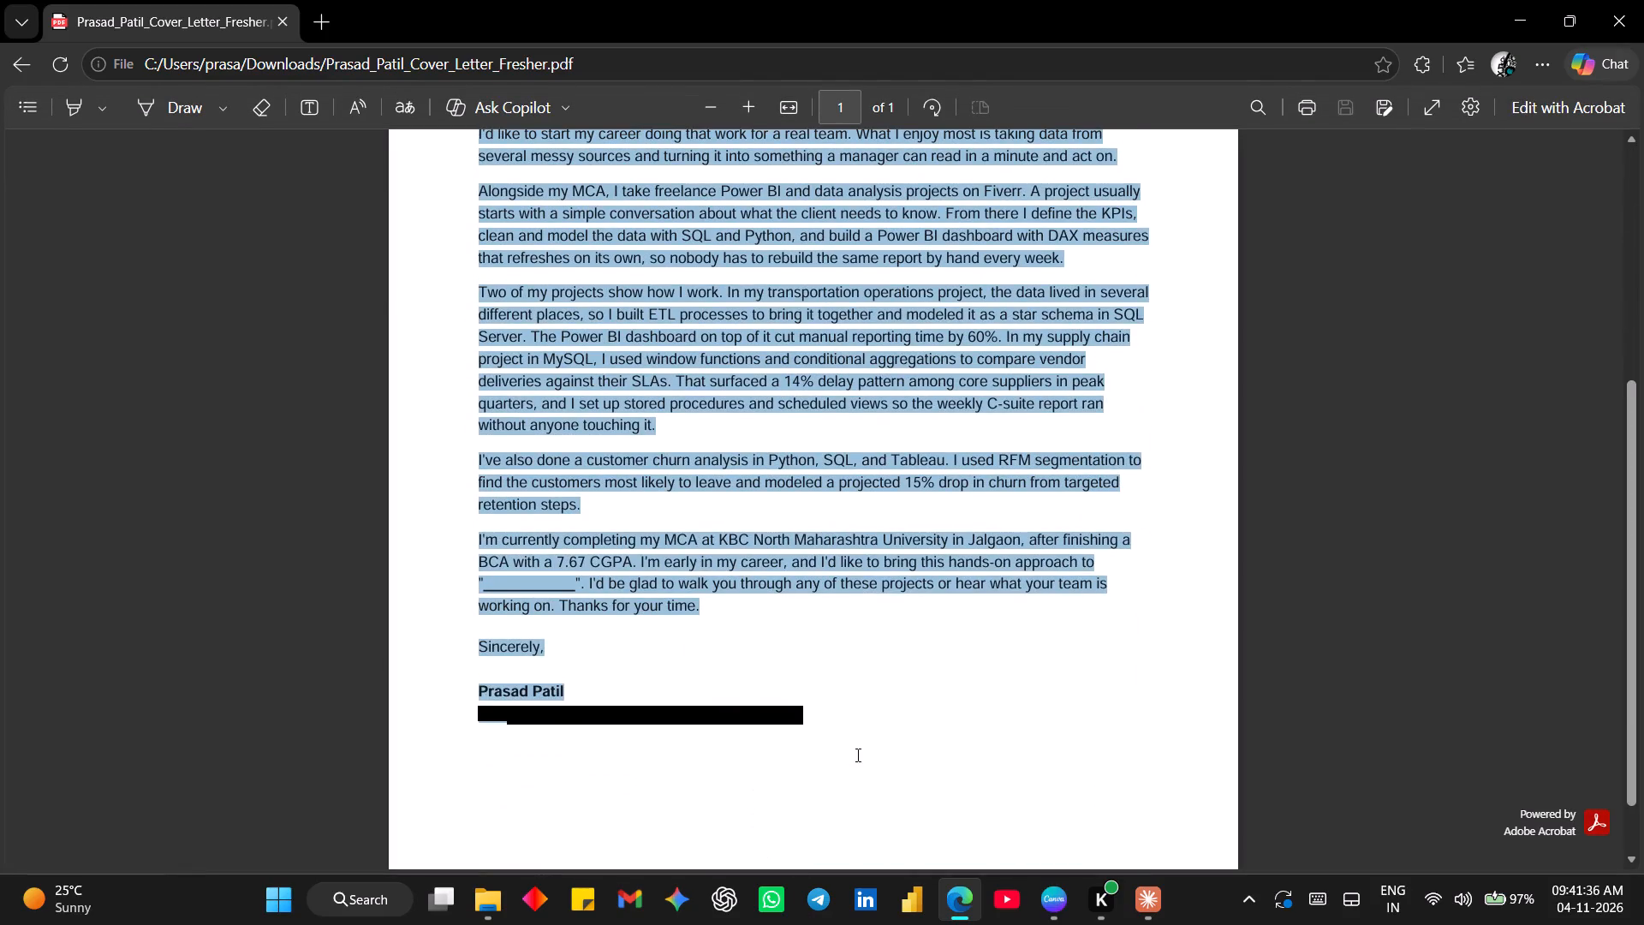
left_click_drag(858, 755, 902, 709)
left_click_drag(902, 709, 1027, 874)
left_click(833, 457, "ctrl")
key("ctrl+a")
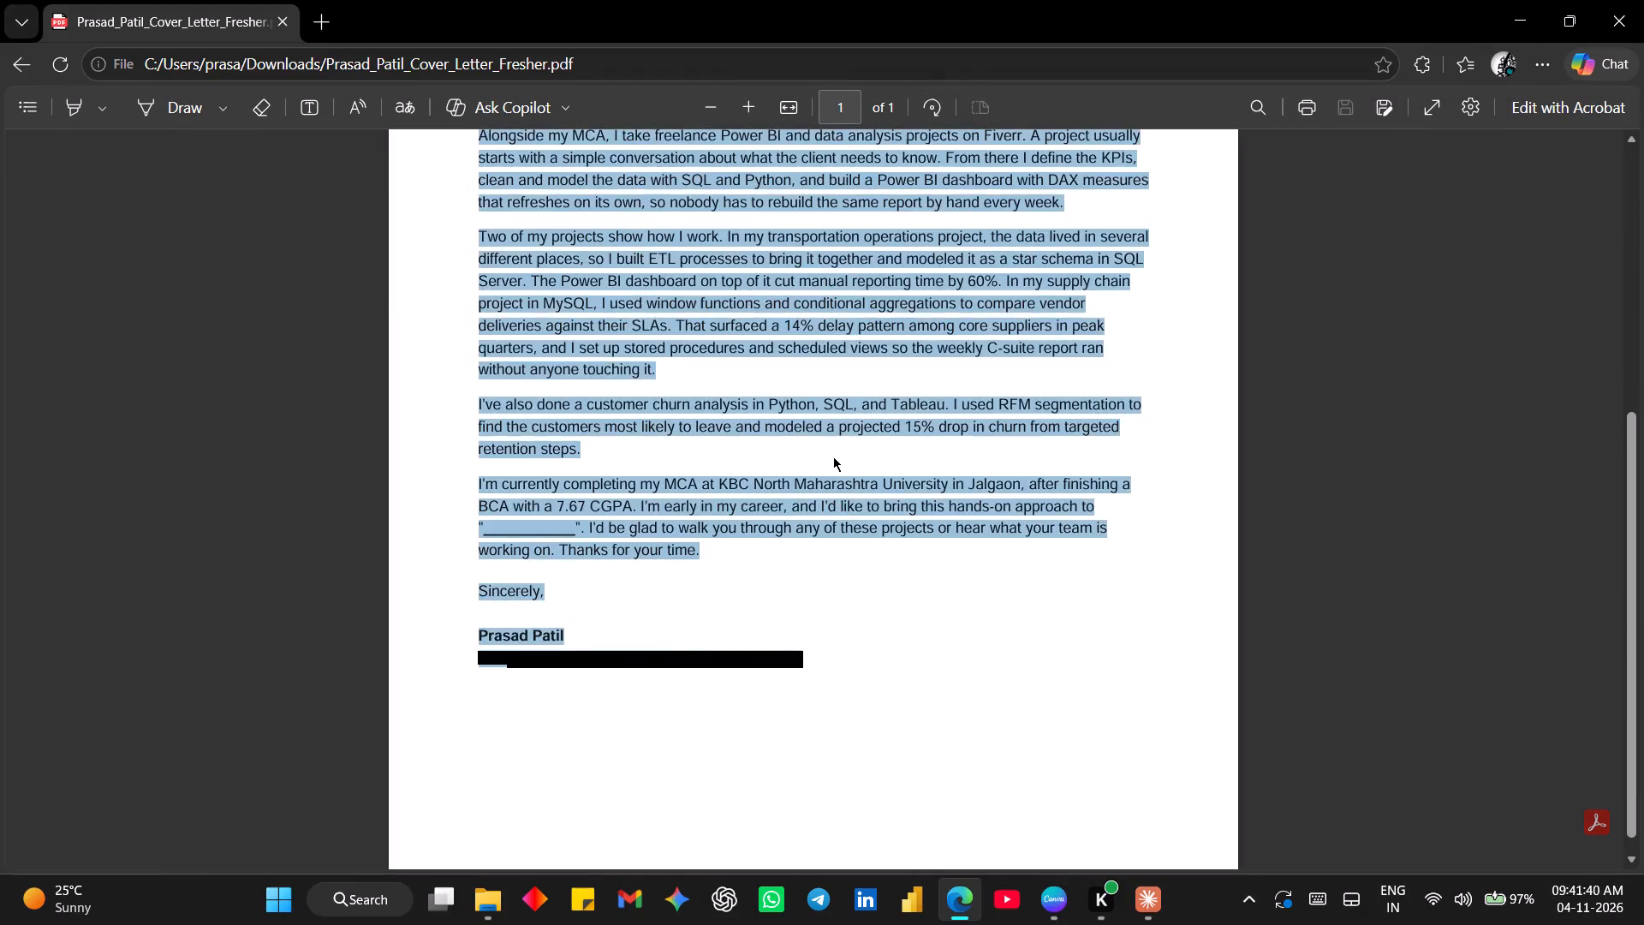
key("ctrl+c")
Paste the copied letter text onto the blank Canva page and enlarge its text box to a font size of about 13.1.
key("alt+Tab")
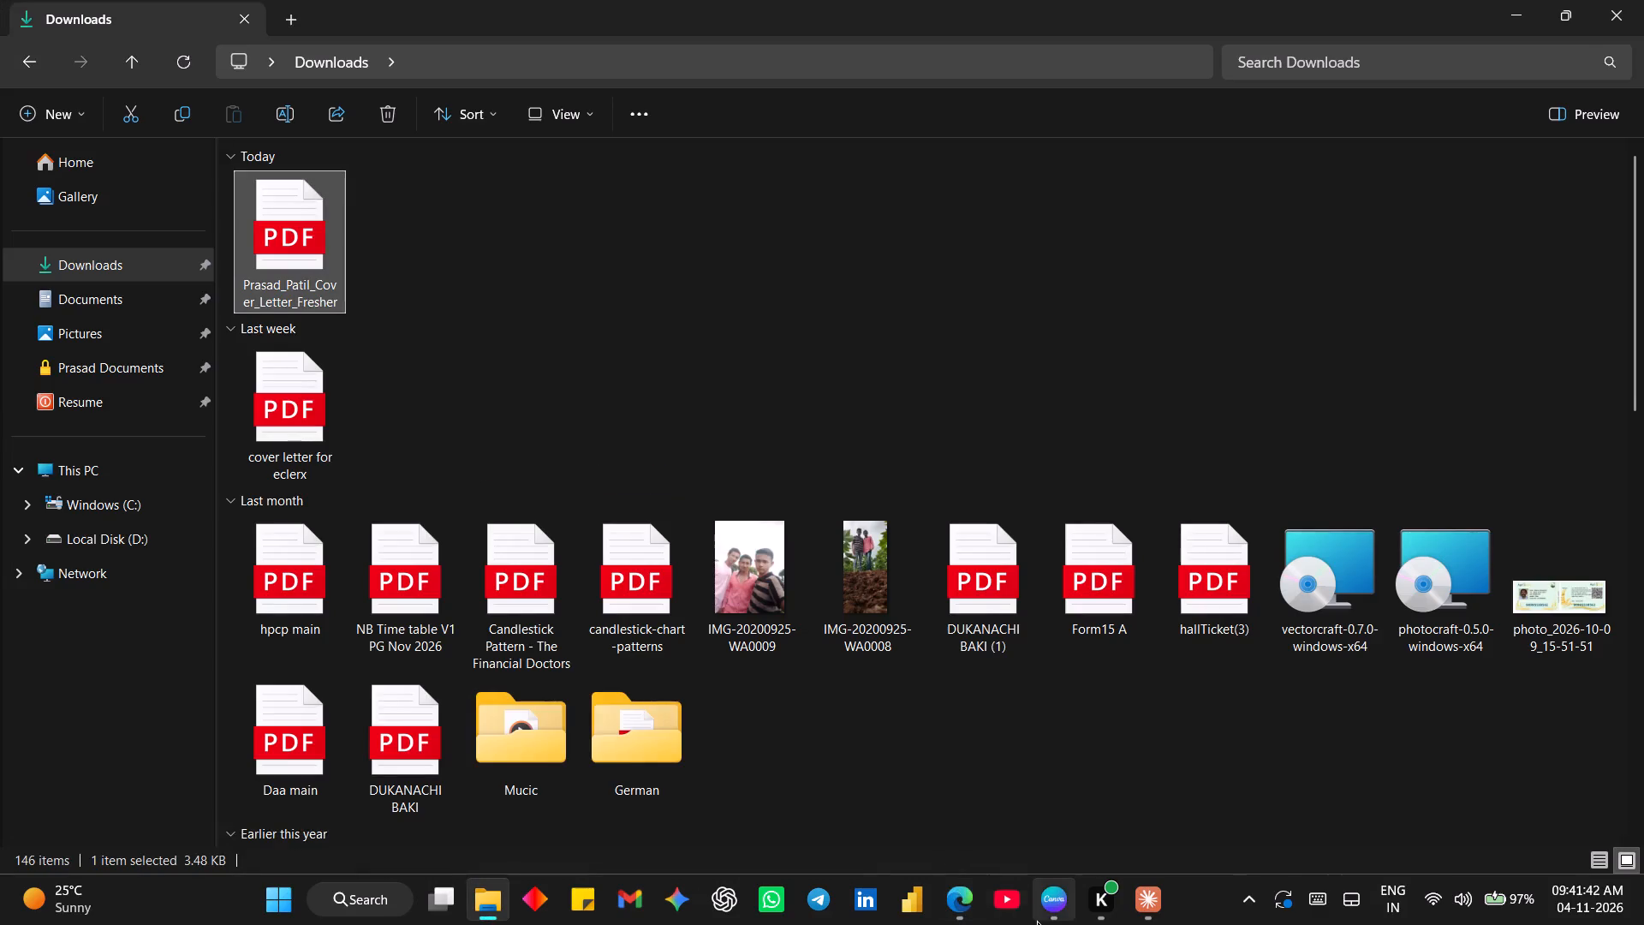
left_click(1038, 921)
left_click(673, 245)
key("ctrl+v")
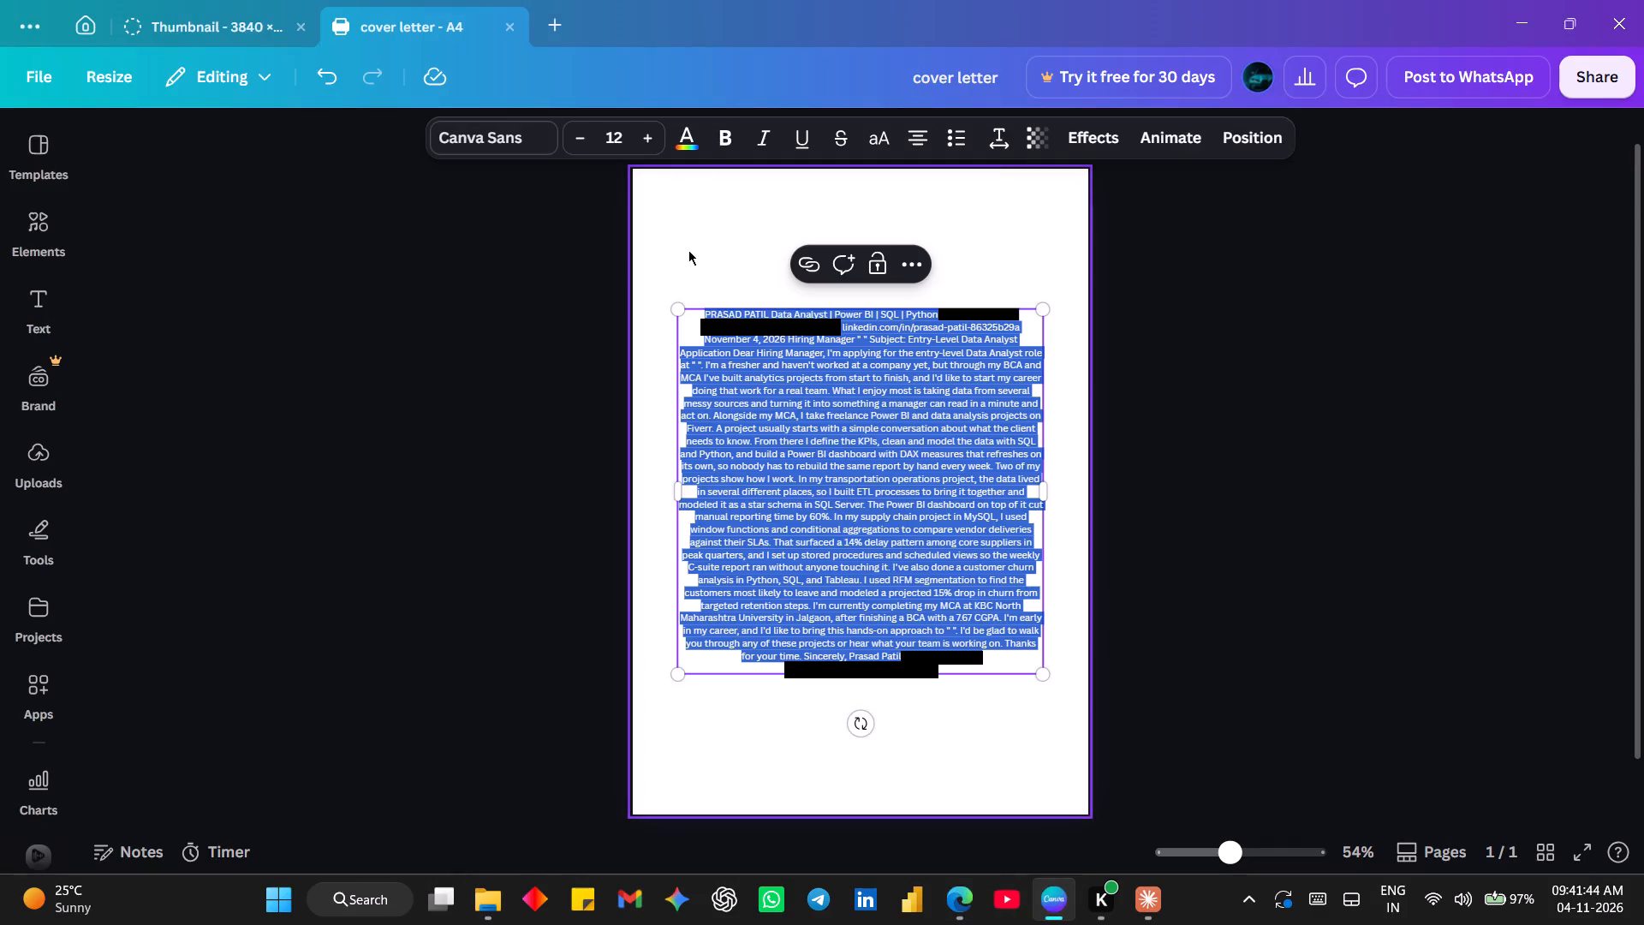
left_click_drag(678, 312, 676, 190)
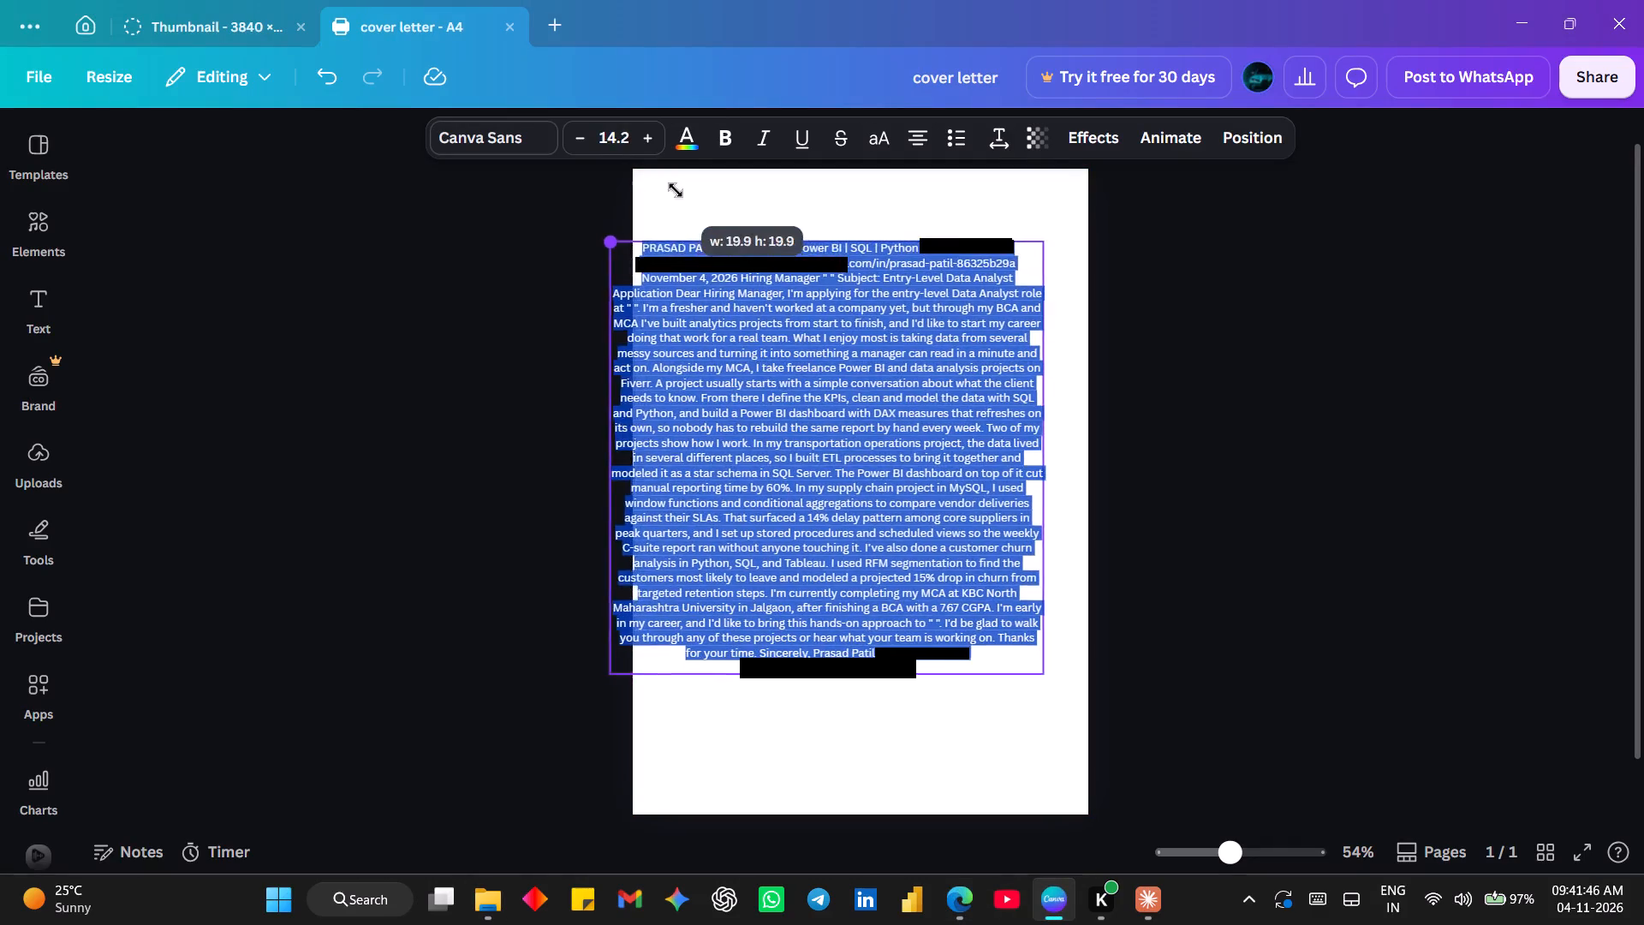
left_click_drag(676, 190, 716, 211)
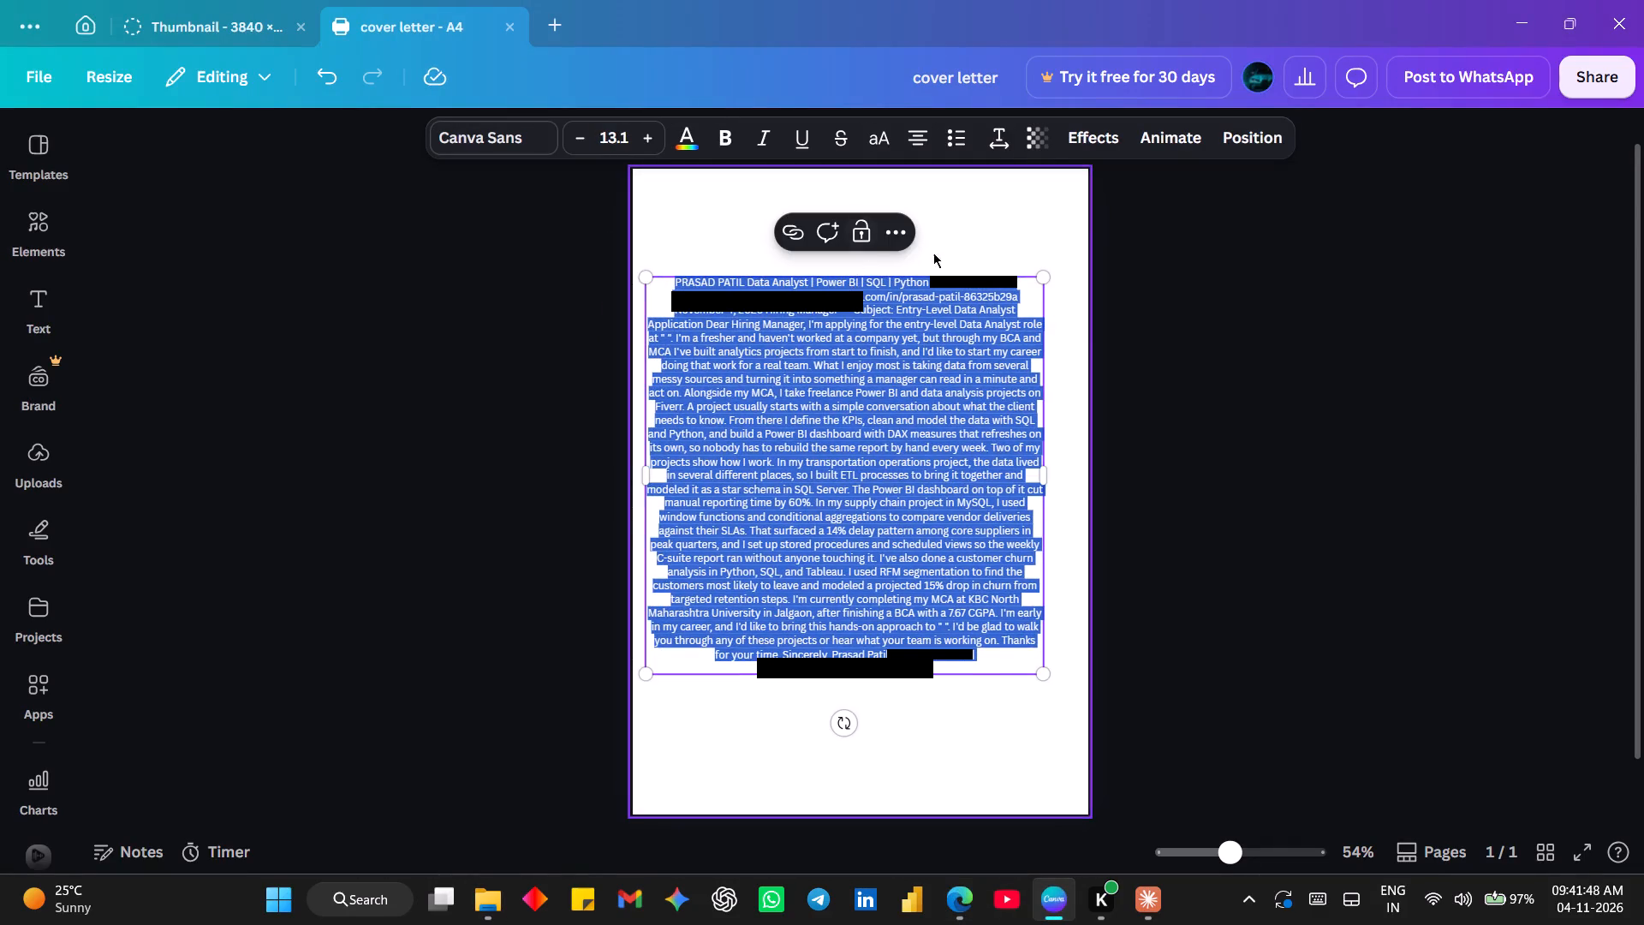
left_click(954, 253)
Examine the downloaded cover letter PDF from header to signature as the layout reference.
key("alt+Tab")
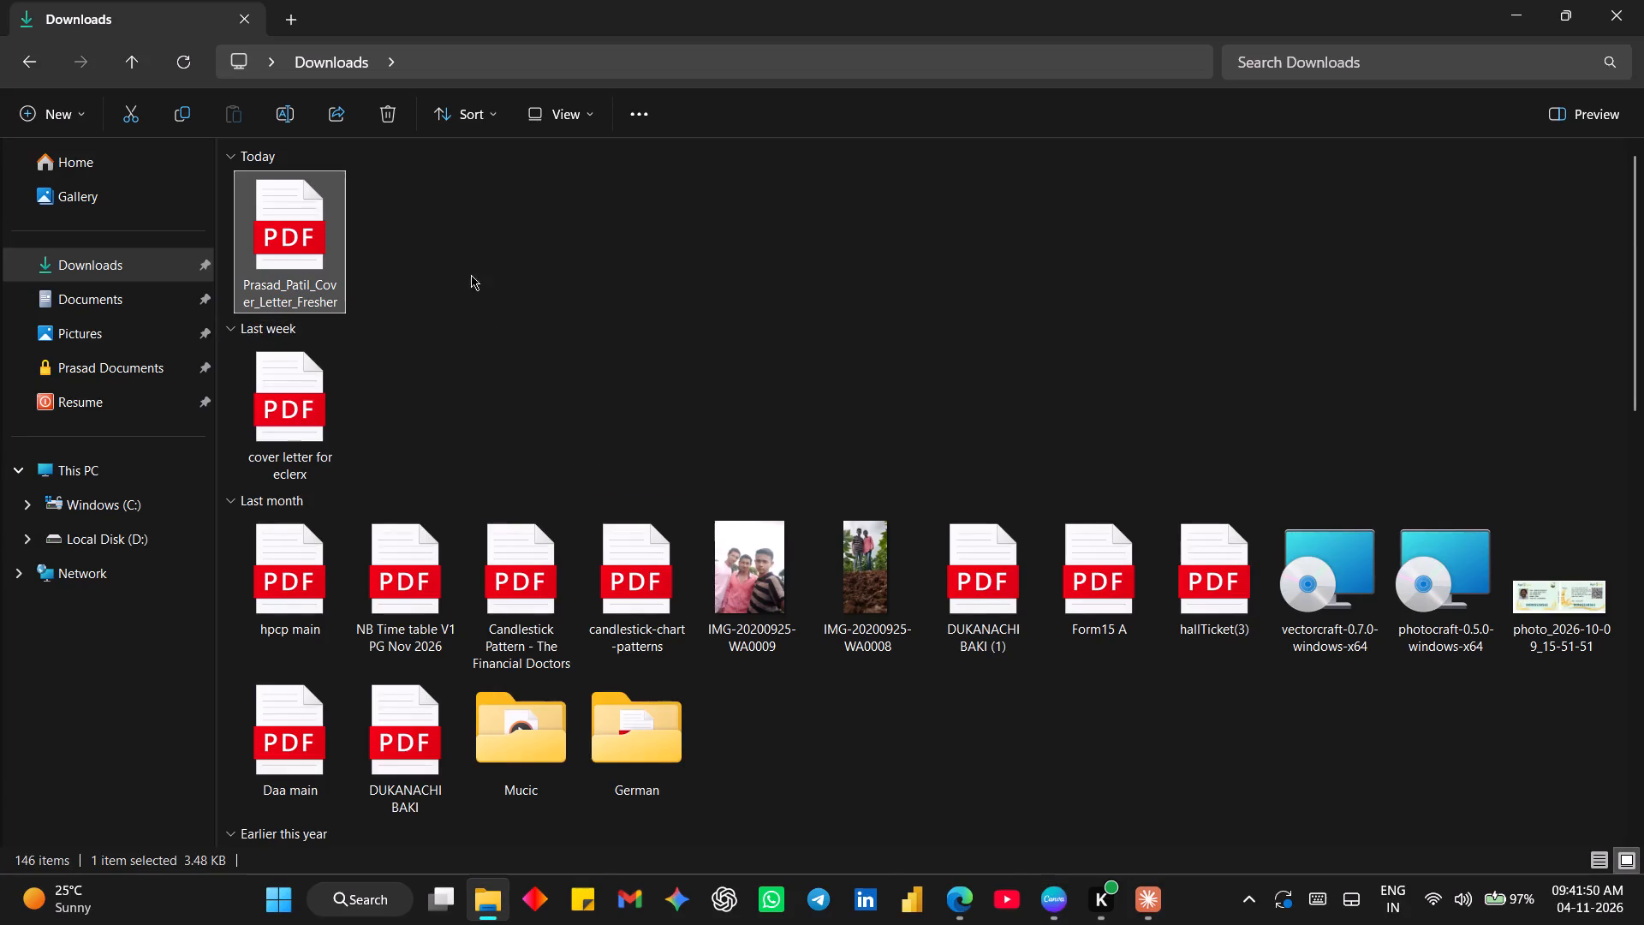
left_click(1643, 0)
key("alt+Tab")
scroll(640, 326, "up", 2)
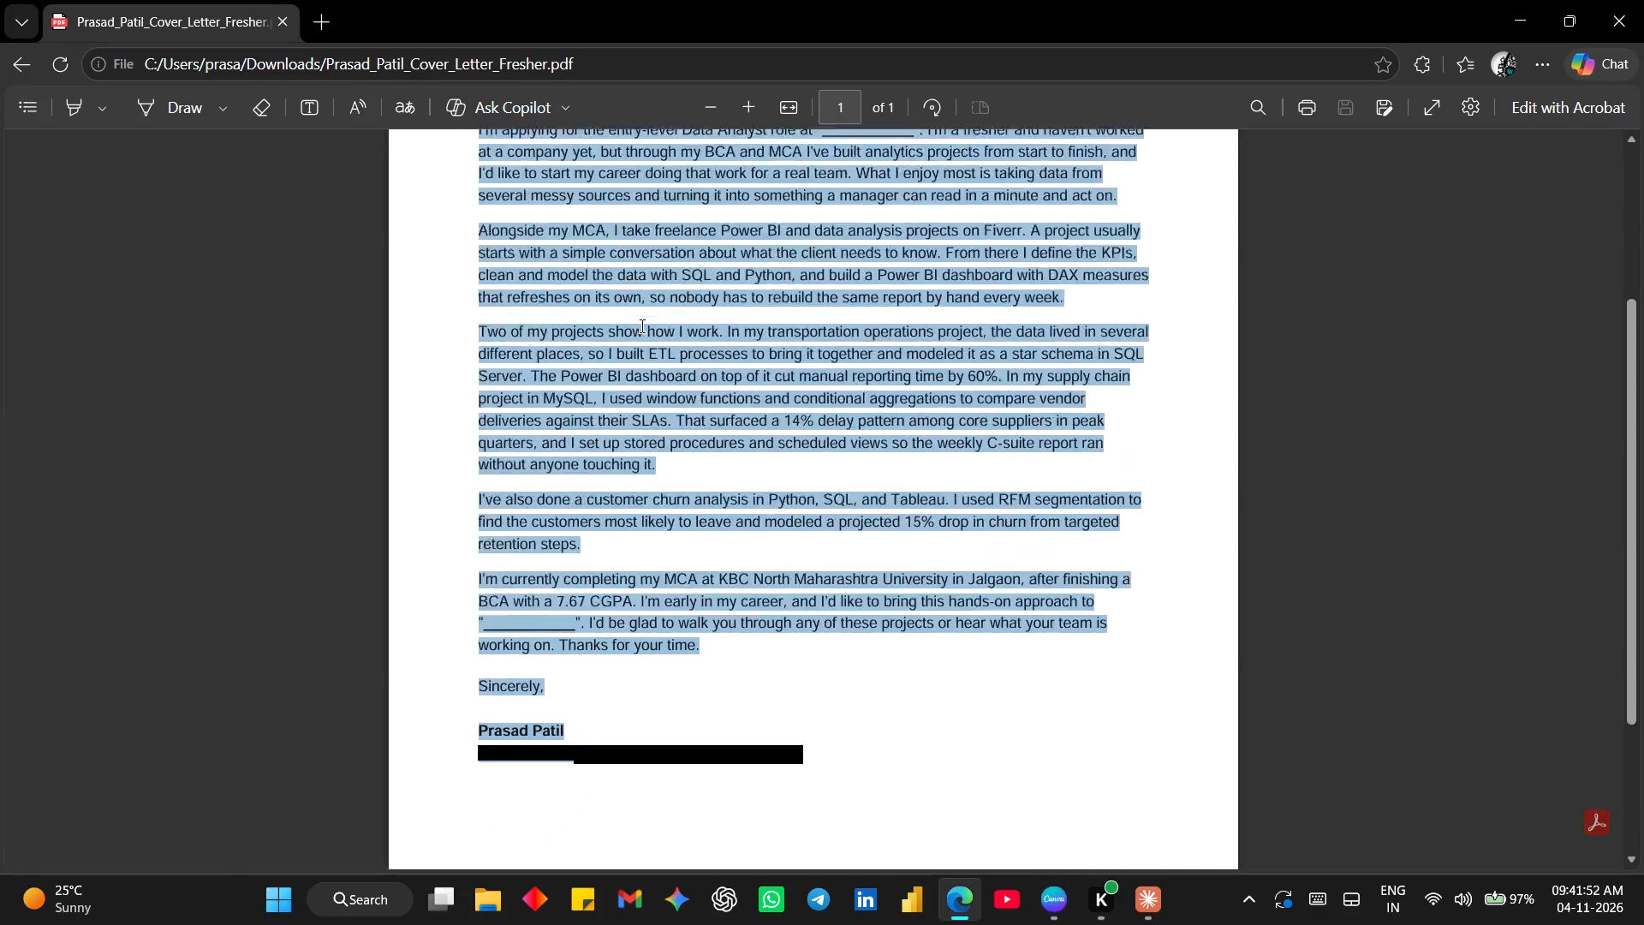
scroll(650, 319, "up", 2)
left_click(926, 403)
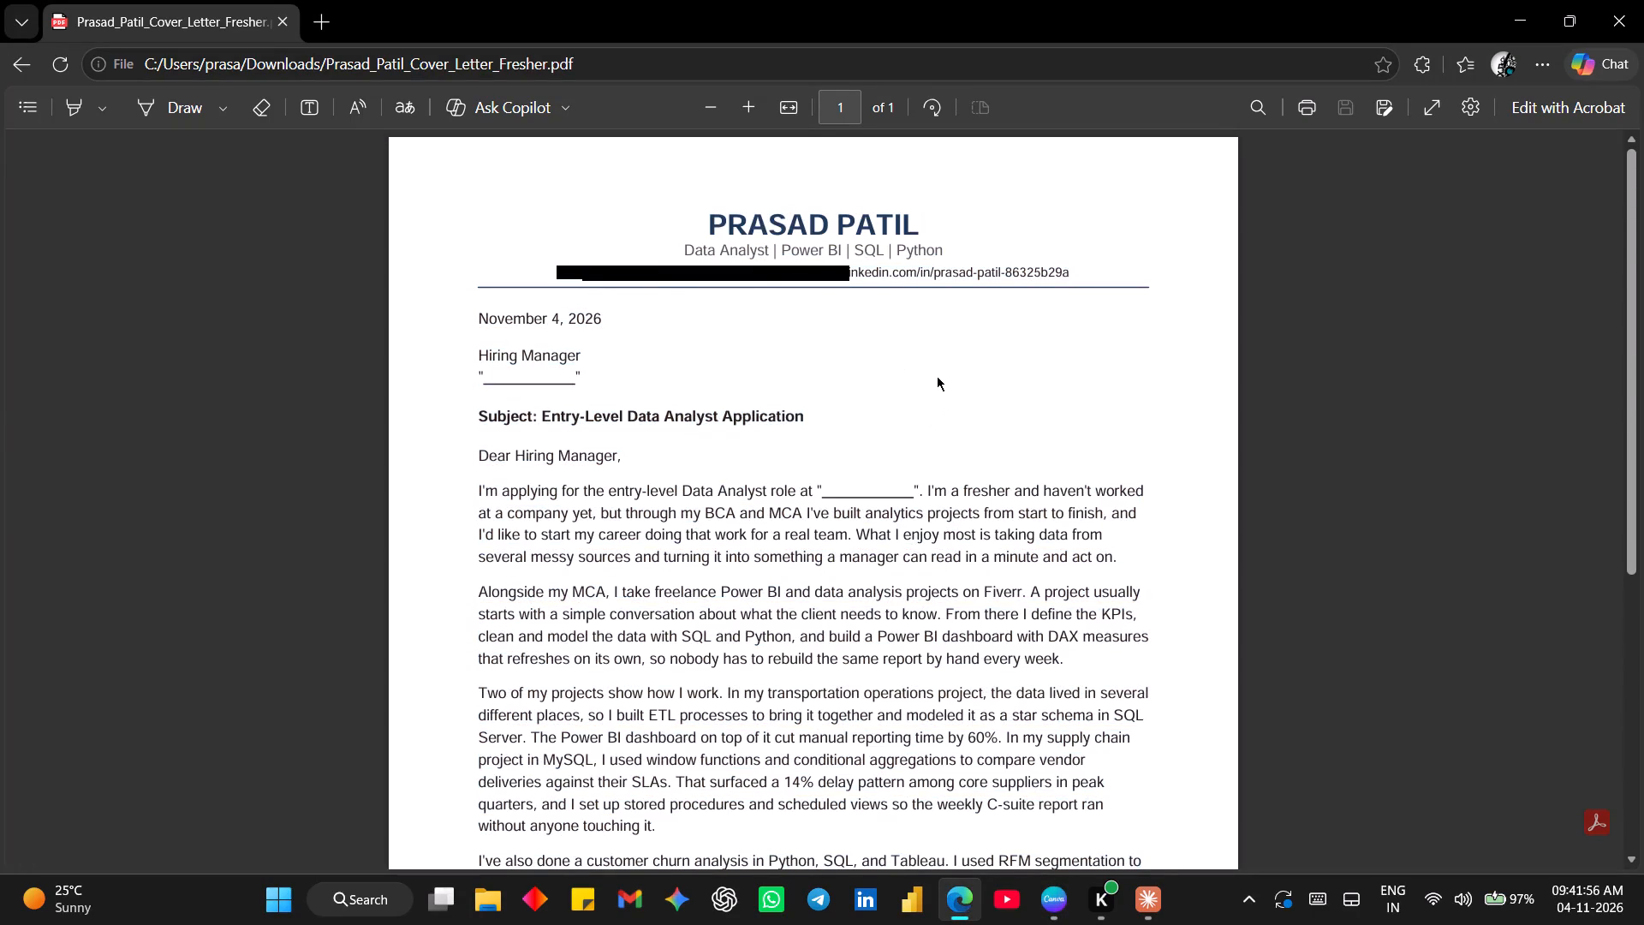
scroll(937, 356, "down", 1)
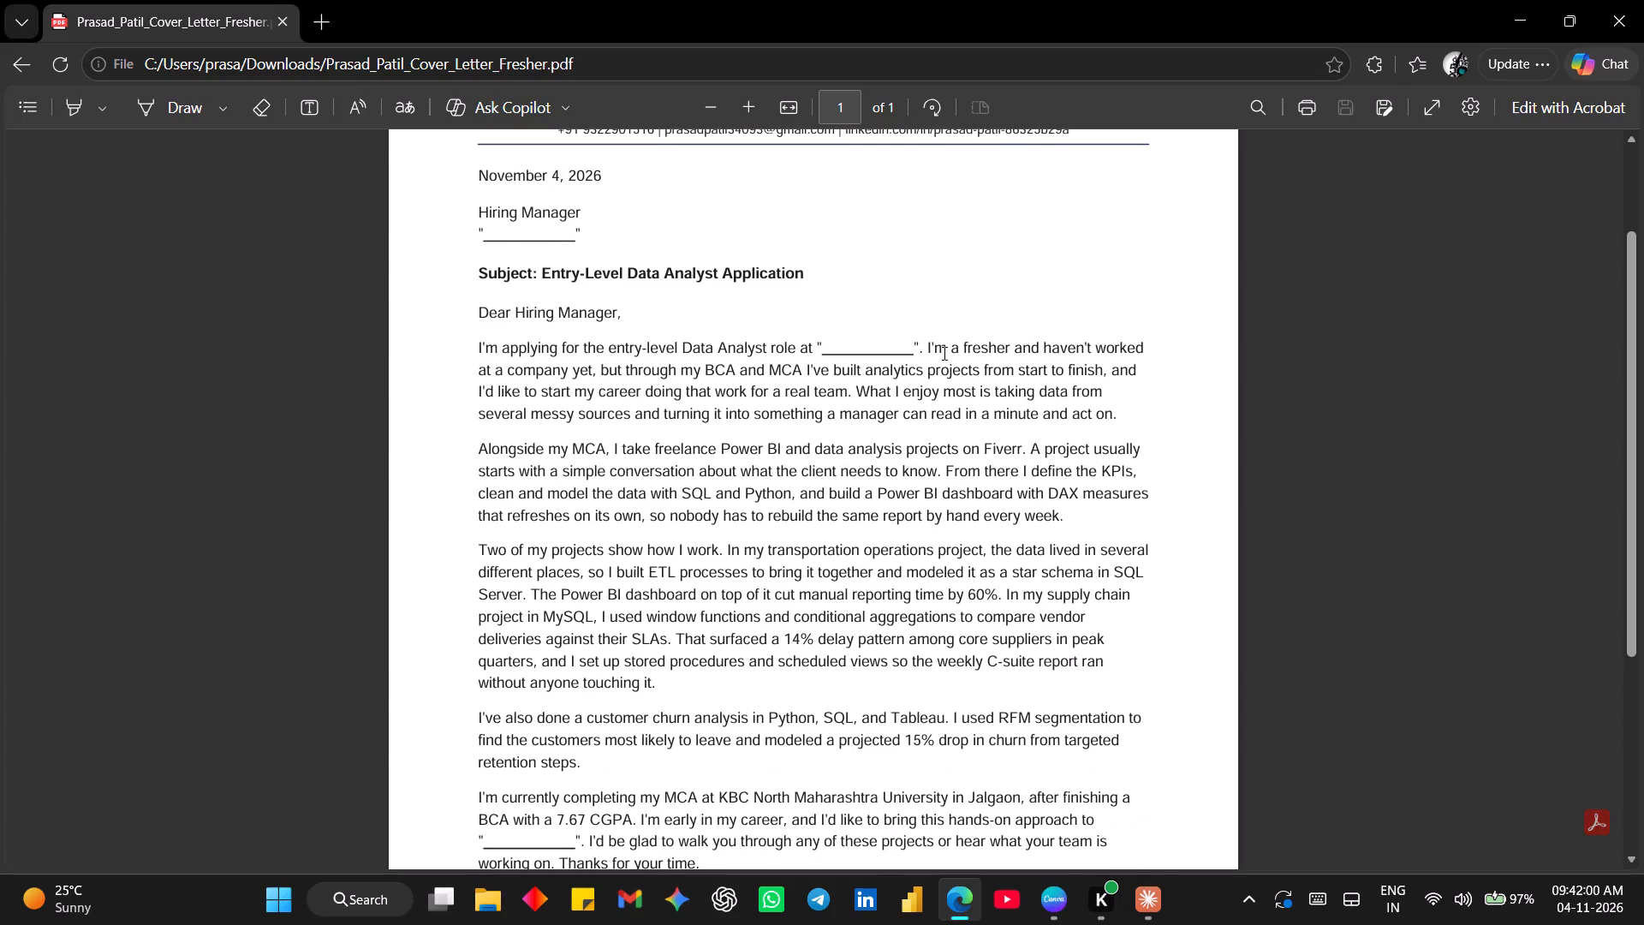
scroll(949, 352, "down", 2)
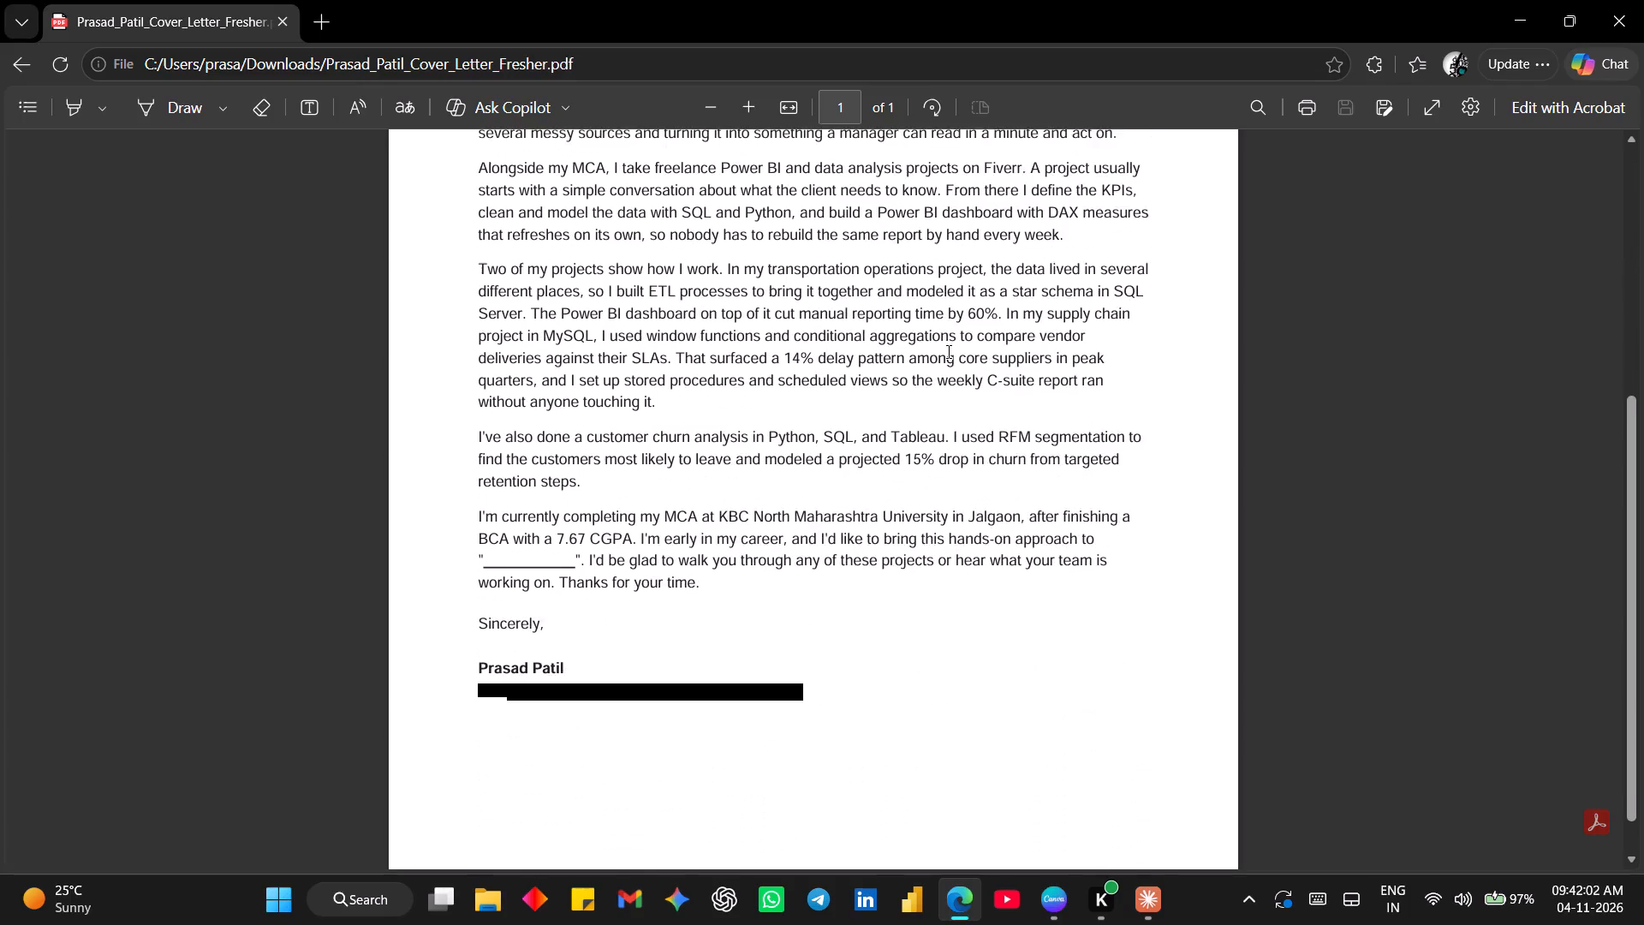
scroll(957, 384, "down", 2)
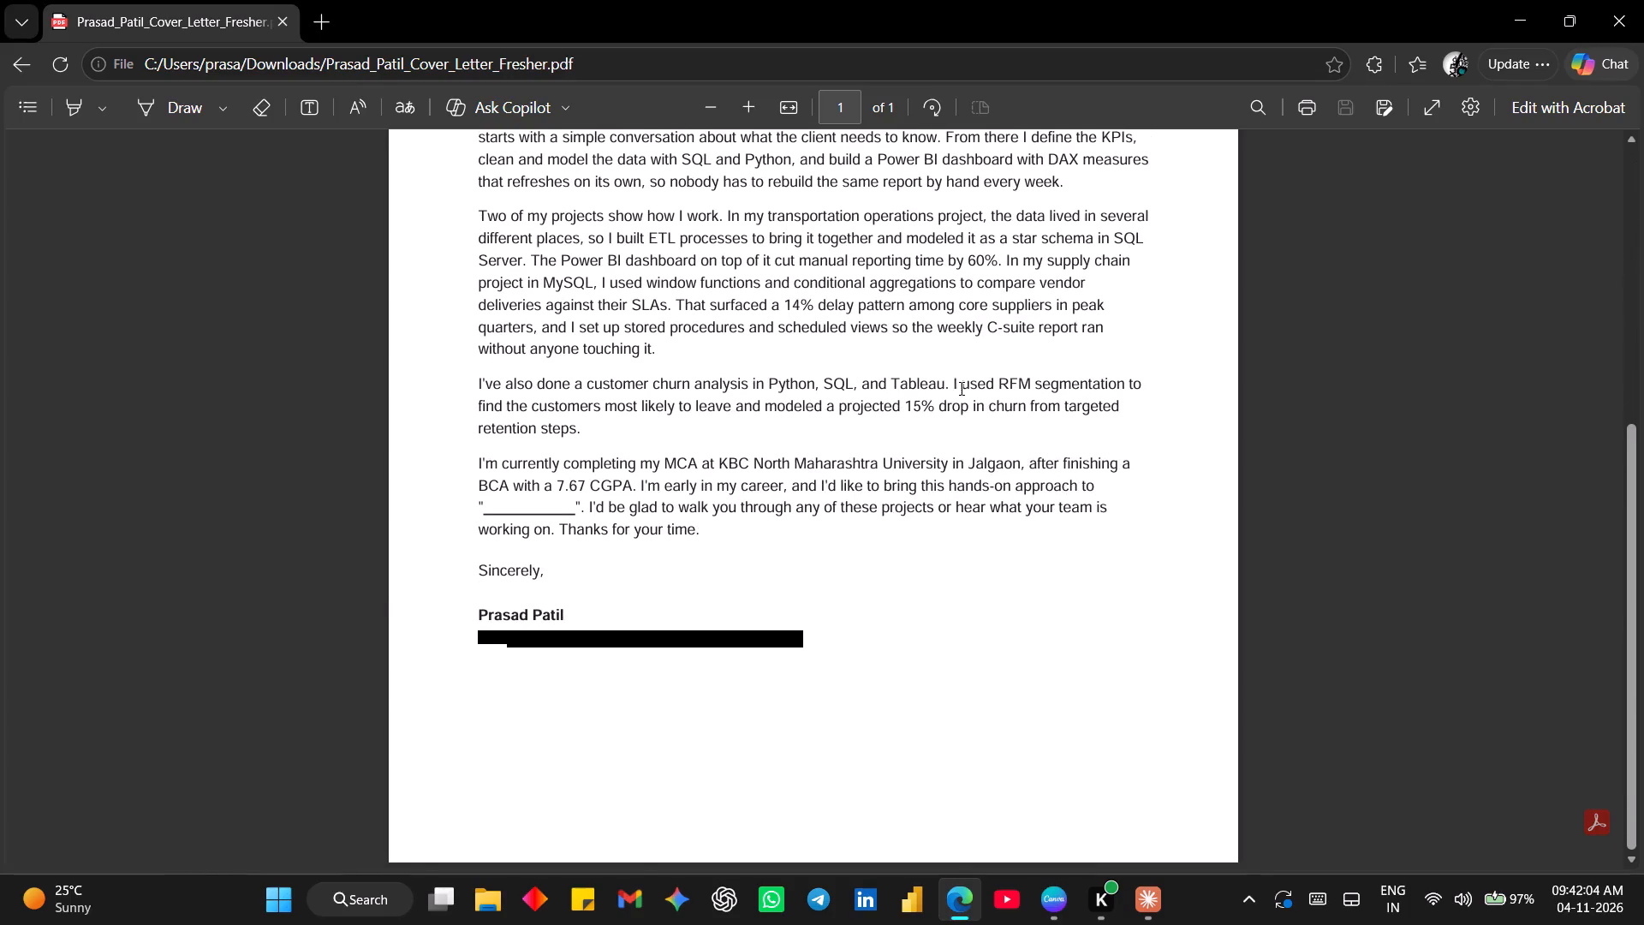
Back in Canva, move the letter's text box to the top of the page and enlarge it to a font size of about 14.2.
key("alt+Tab")
left_click(776, 404)
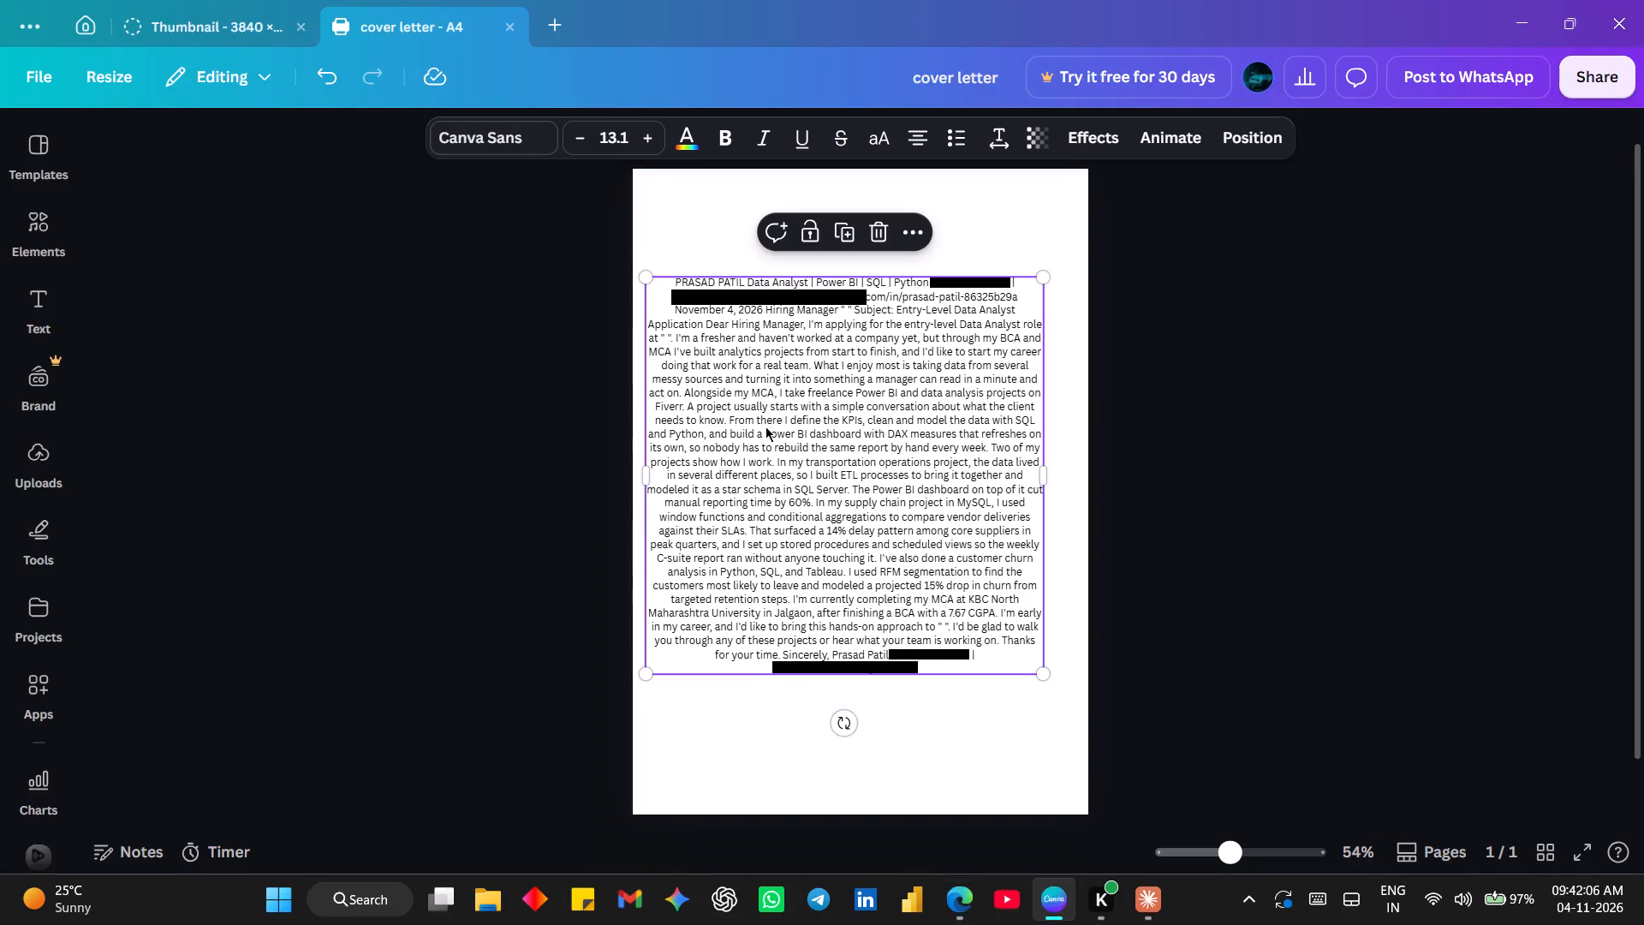
left_click_drag(770, 421, 763, 318)
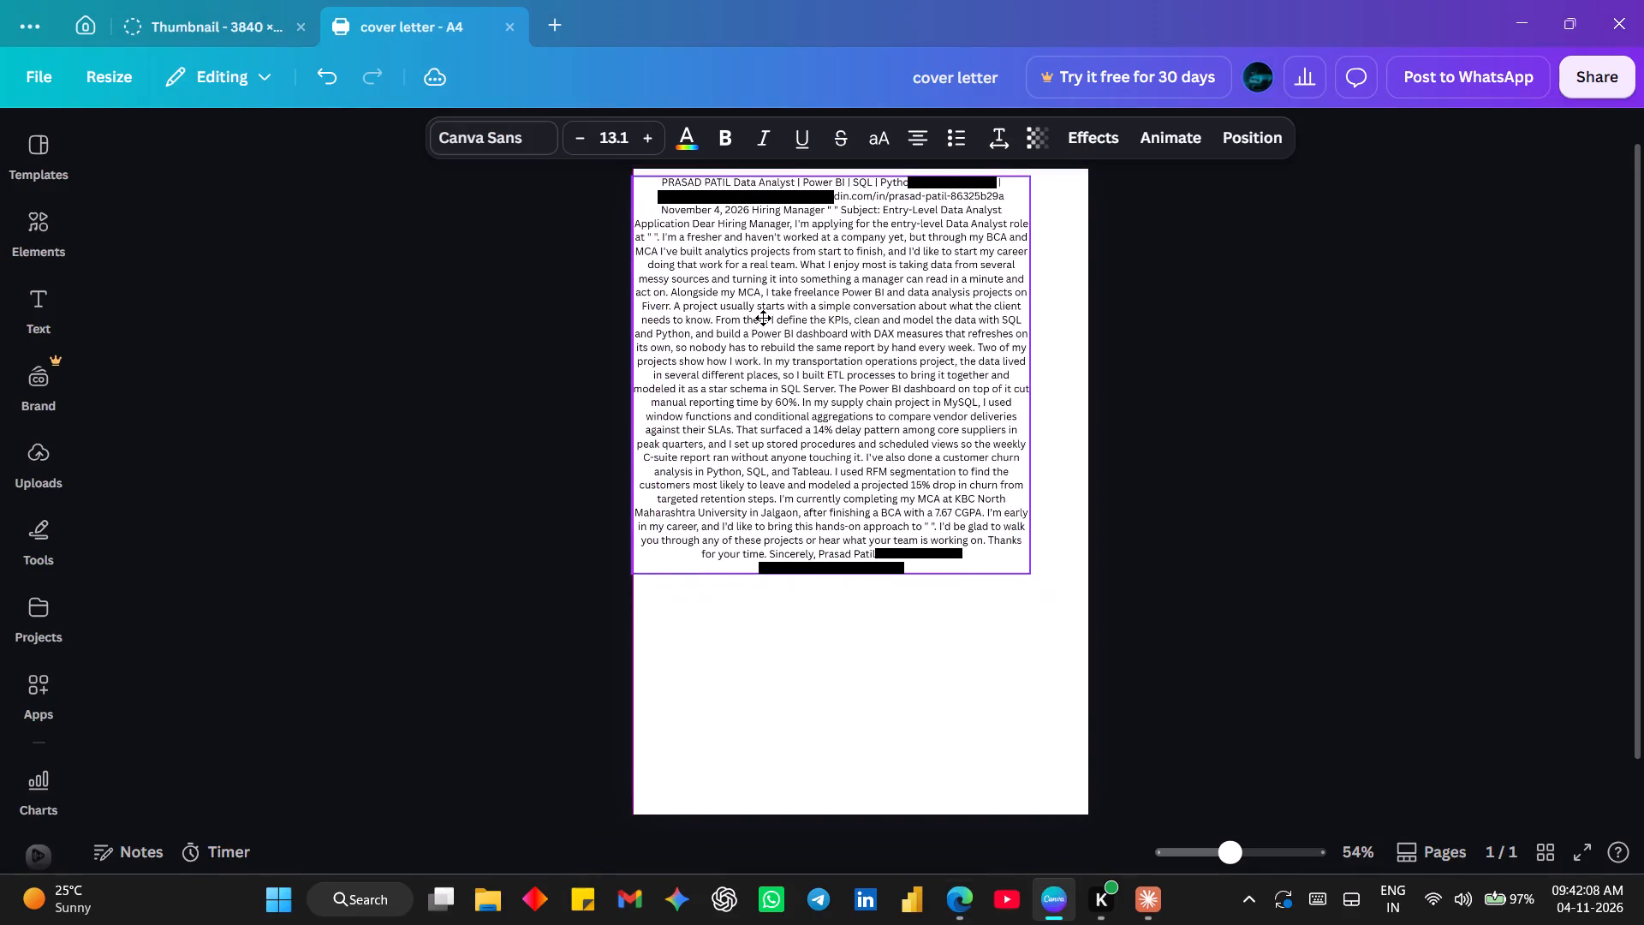
left_click_drag(763, 318, 766, 323)
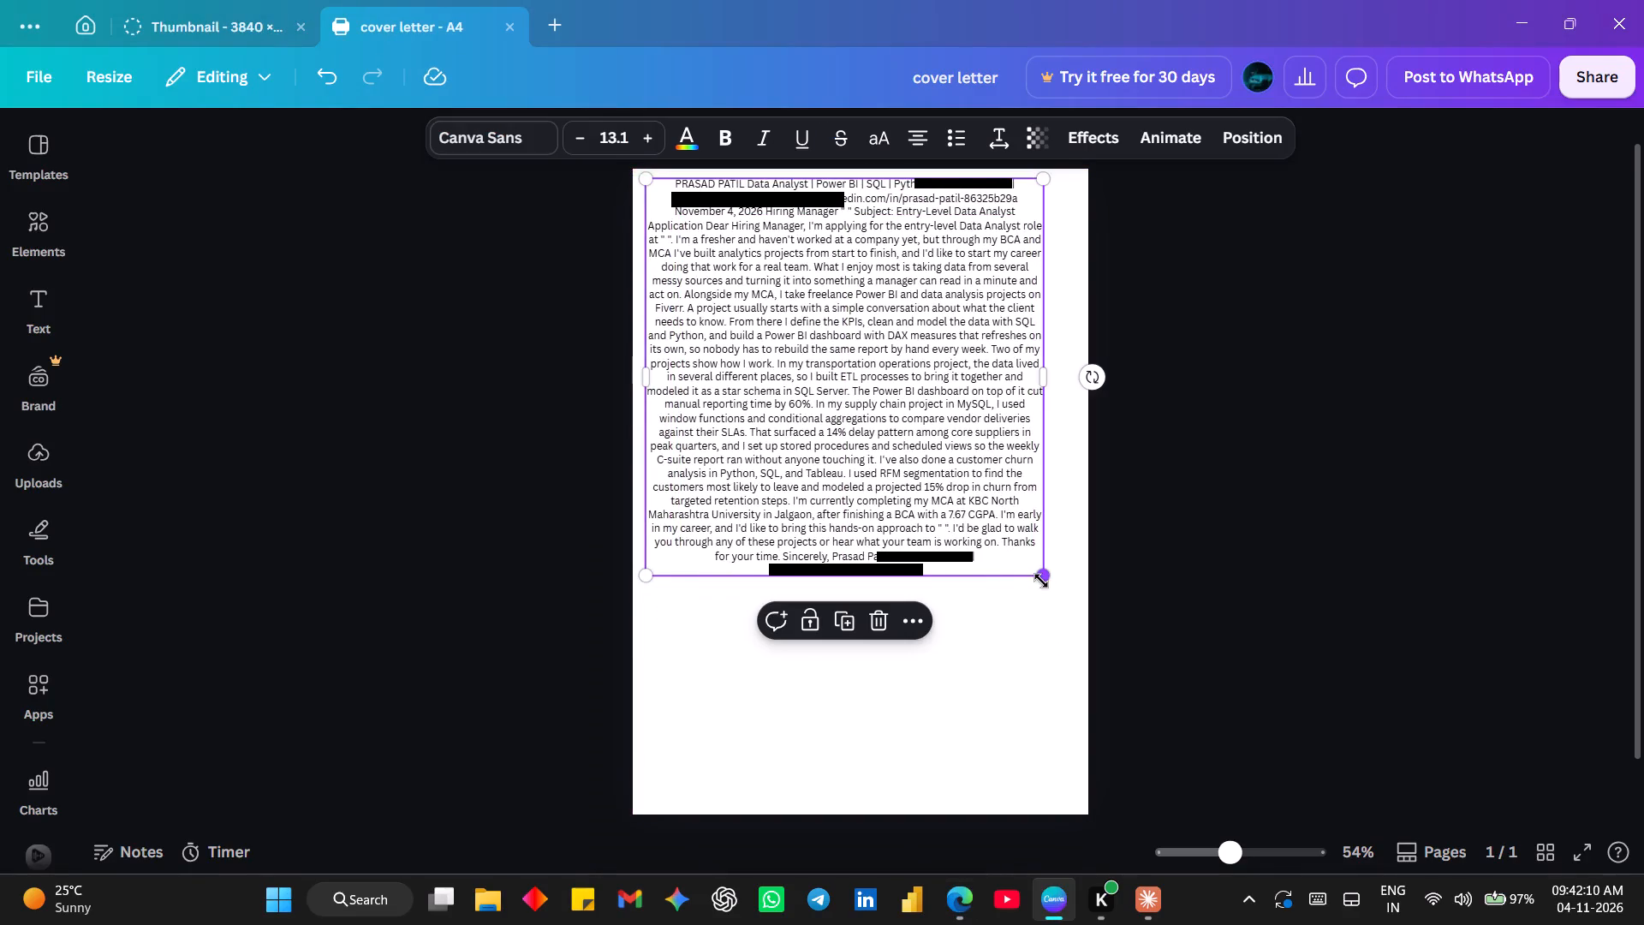
left_click_drag(1041, 581, 1068, 618)
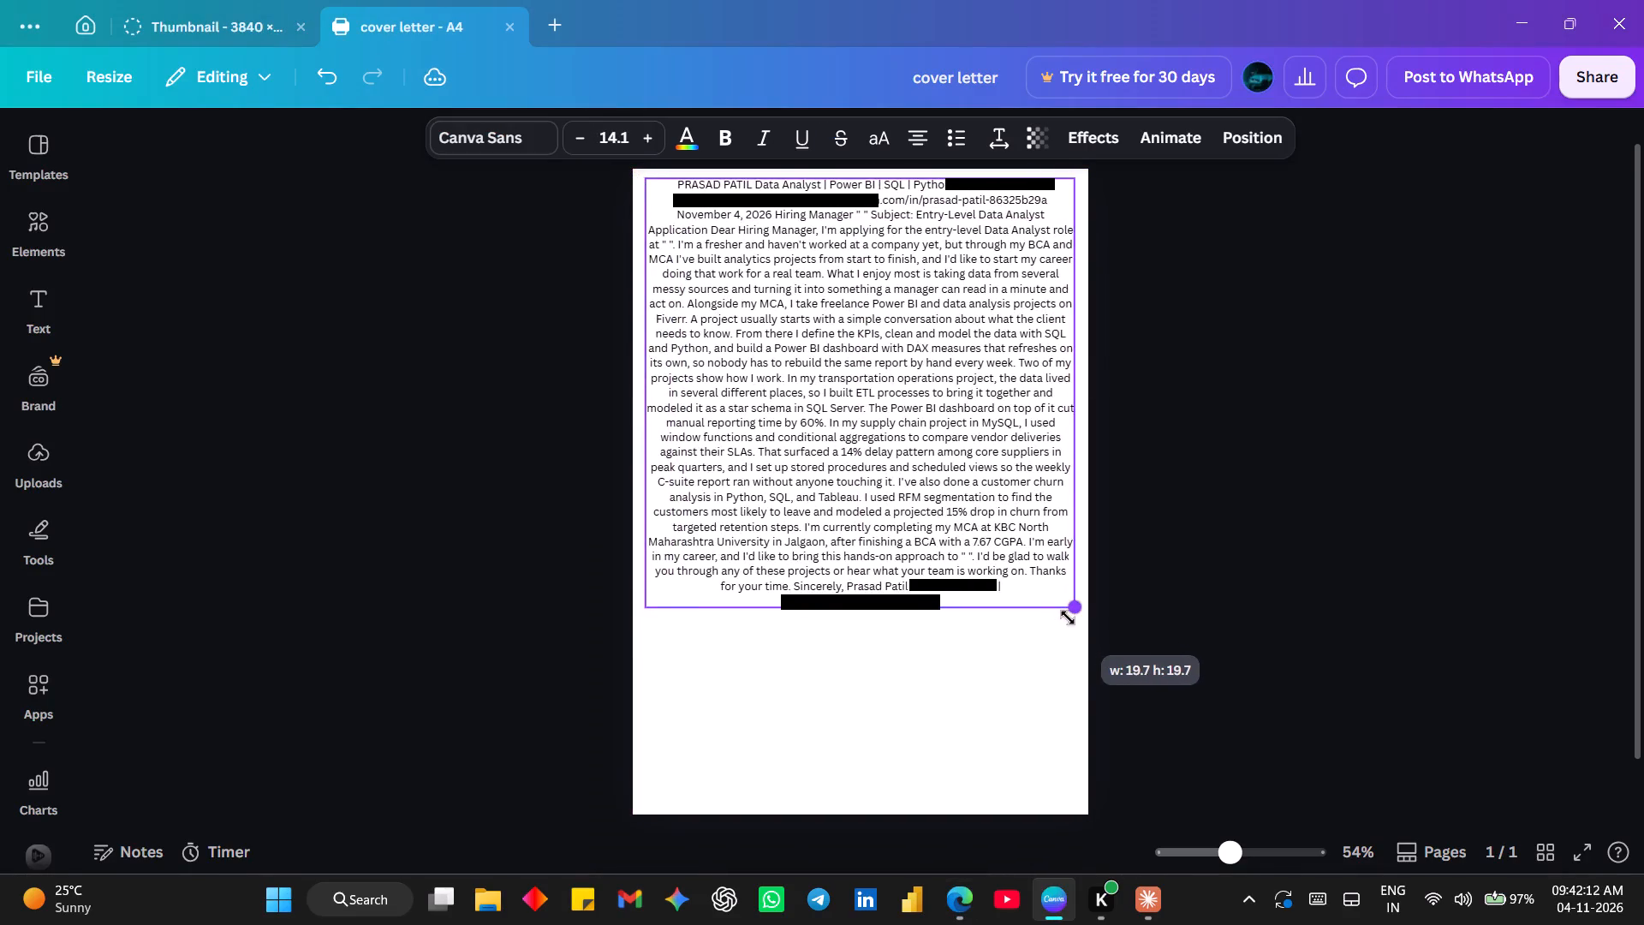
left_click_drag(1068, 618, 1071, 618)
Break the header text so the name and "Data Analyst | Power BI | SQL | Python" each stand on their own line above the contact details.
scroll(935, 483, "up", 2, "ctrl")
scroll(933, 483, "up", 1)
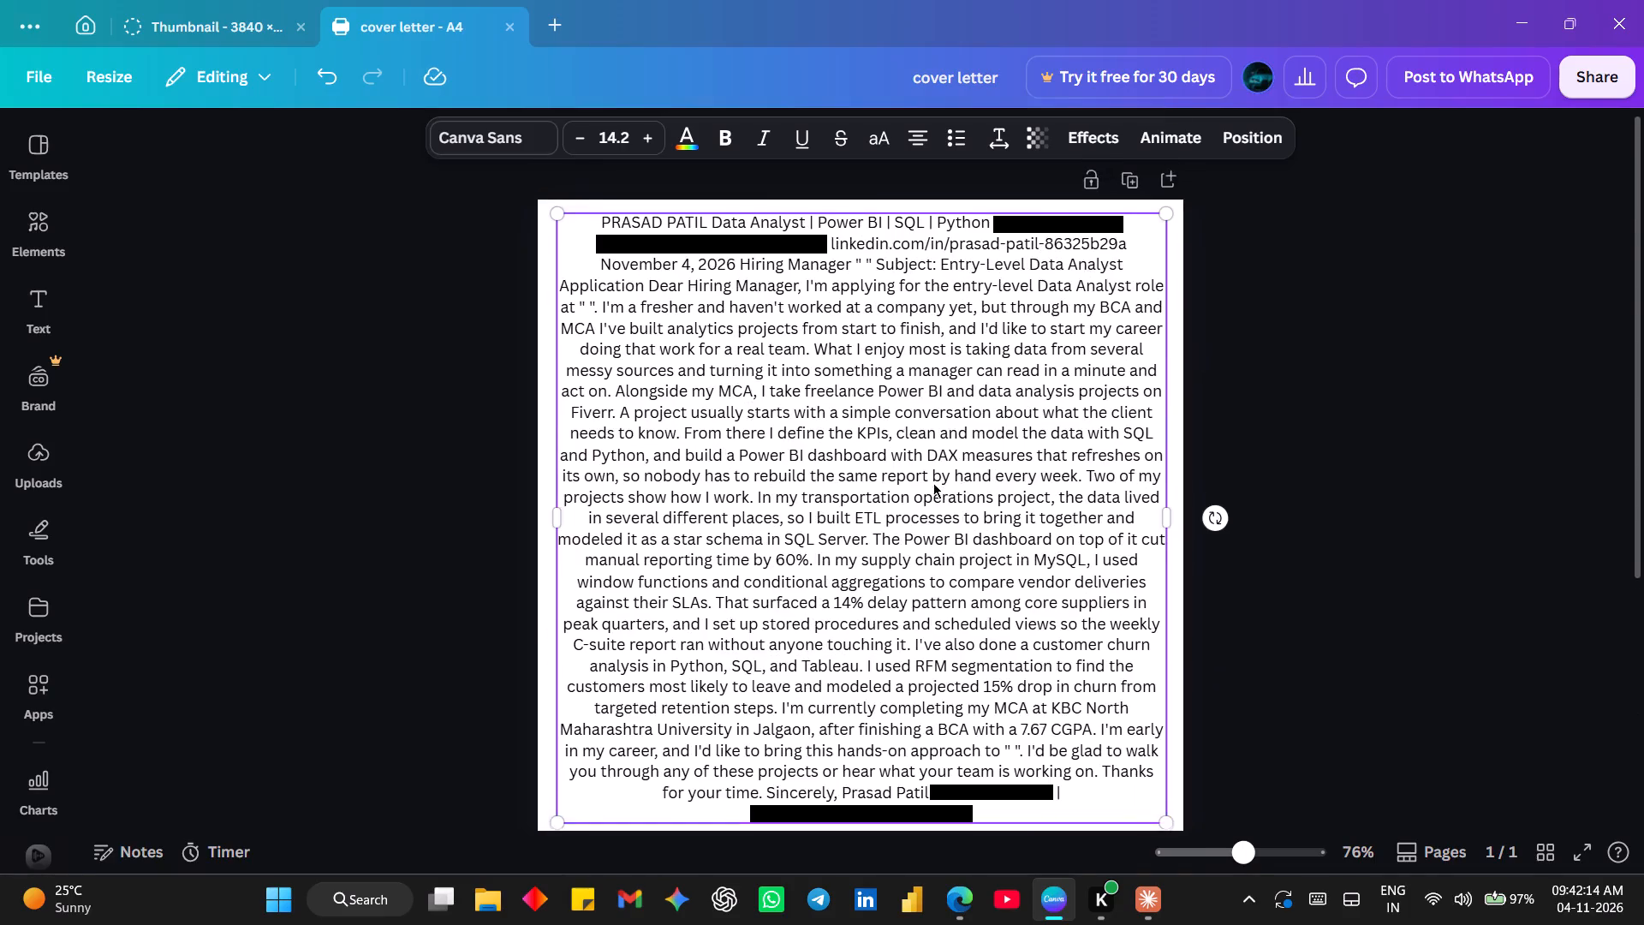
left_click(713, 229)
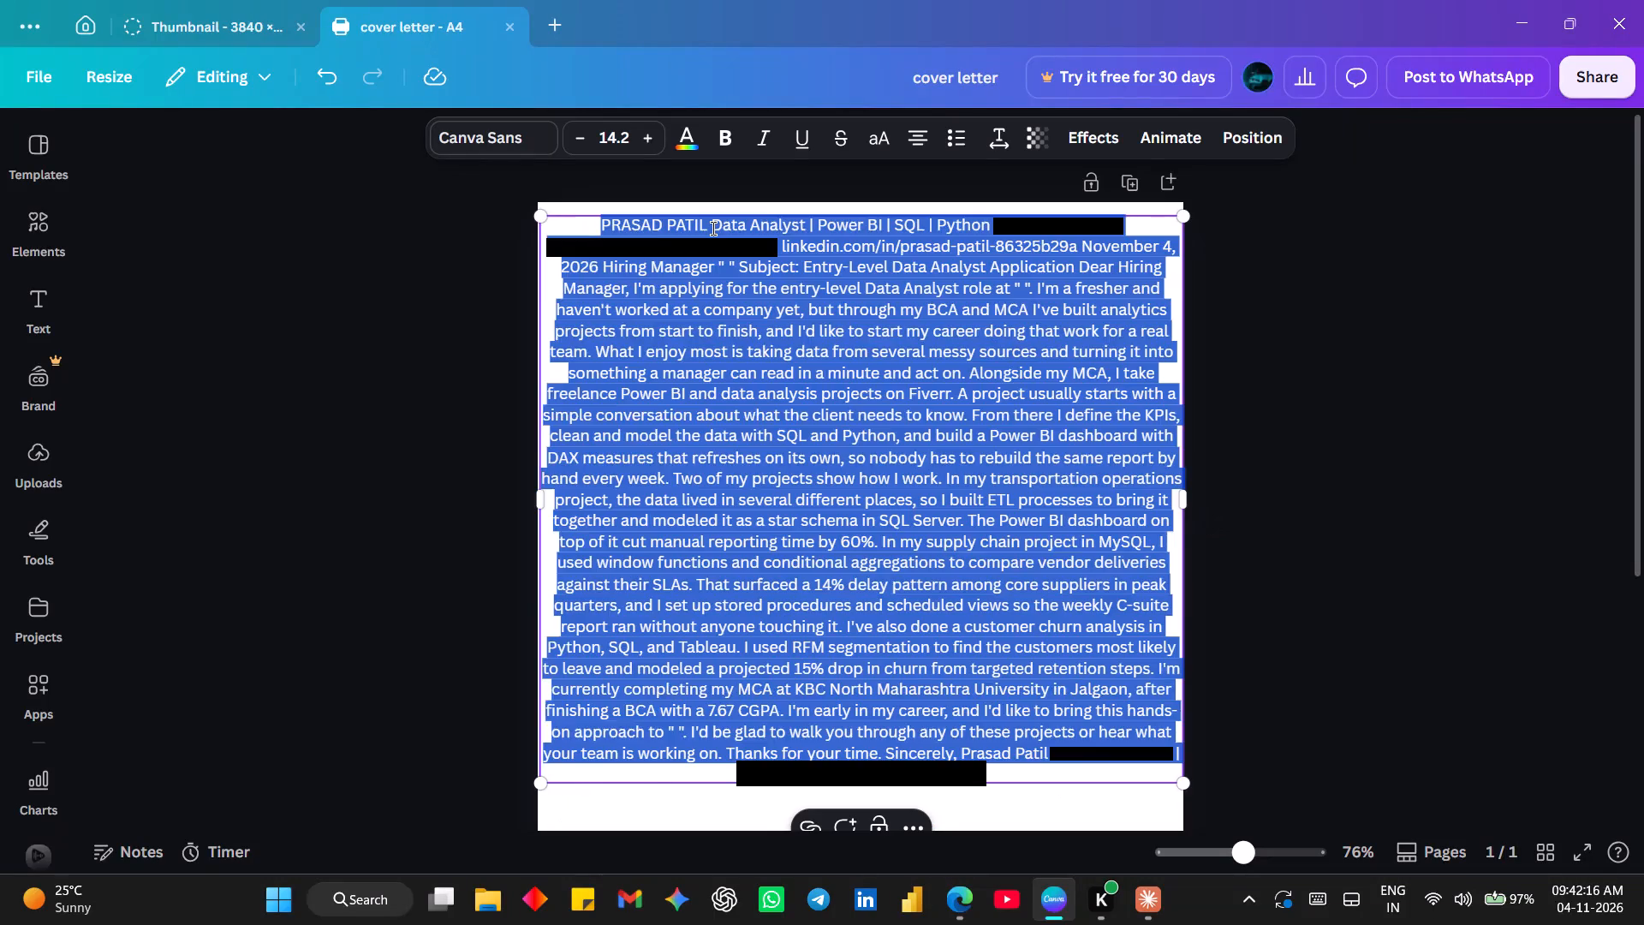
left_click(711, 229)
key("Return")
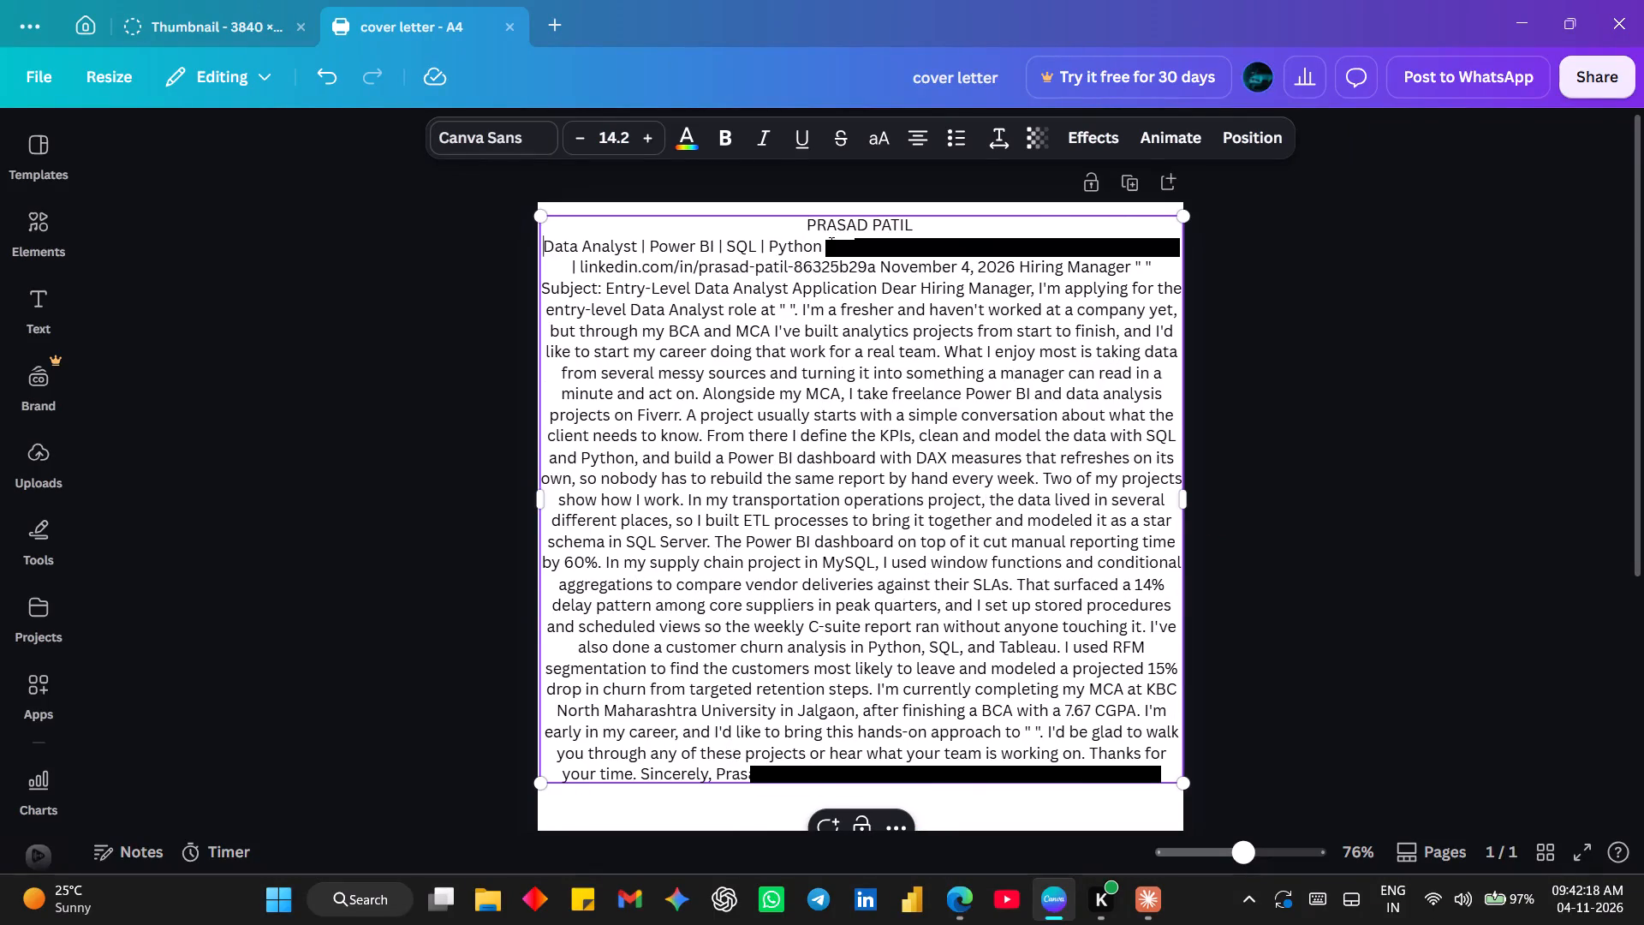
left_click(825, 246)
key("Return")
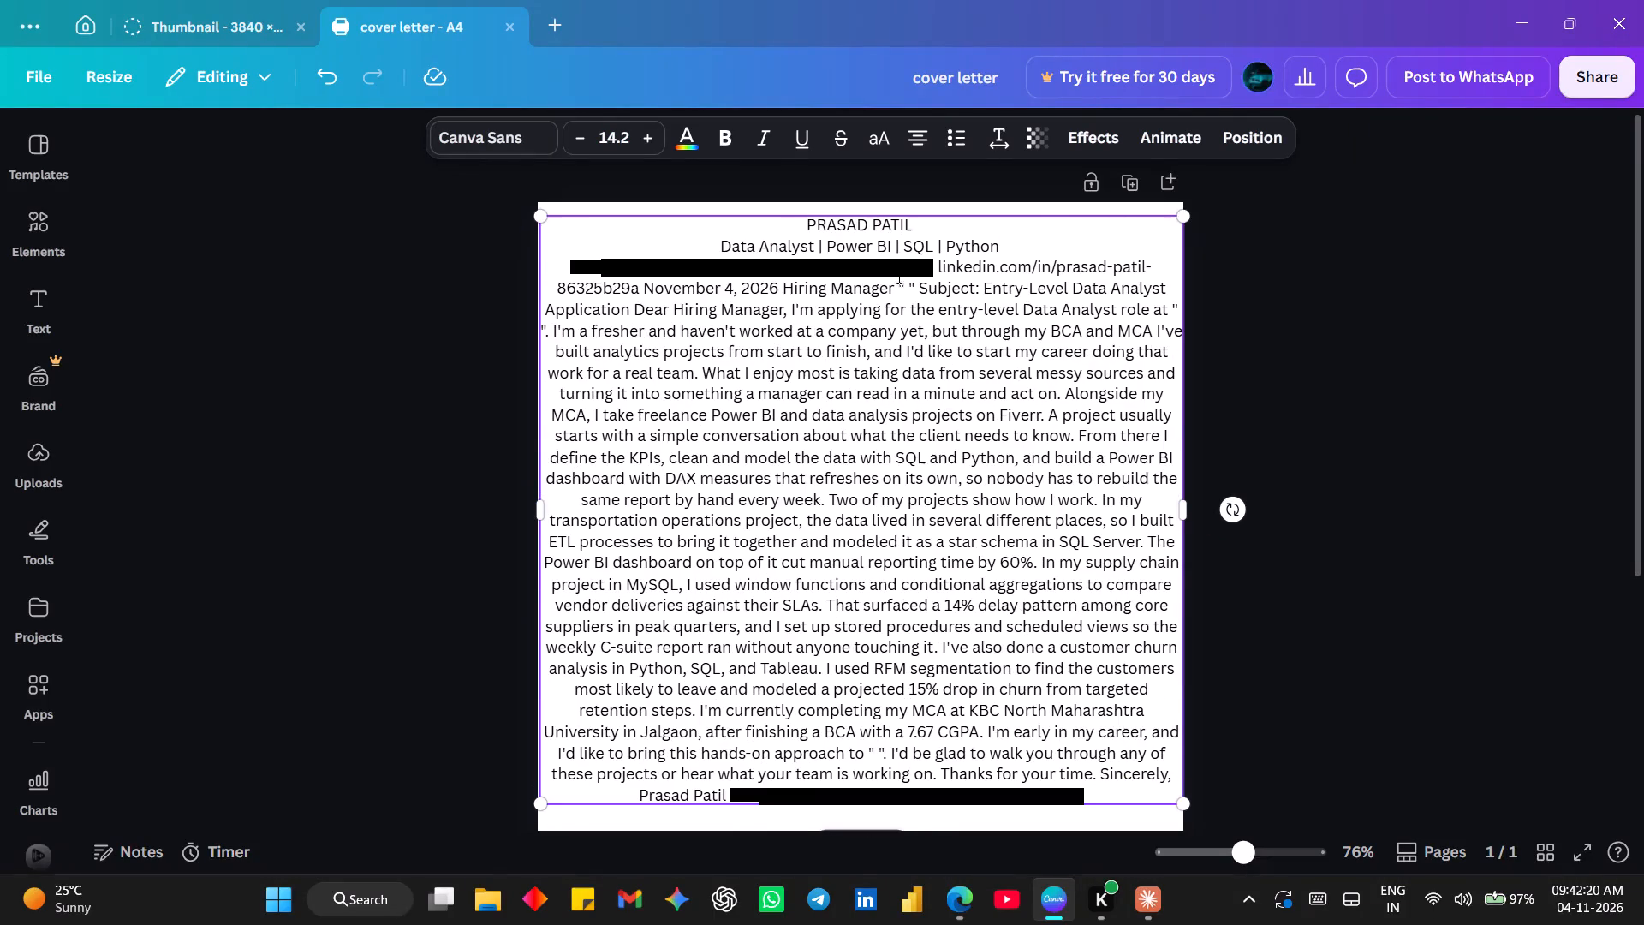
Following the PDF layout, put the date "November 4, 2026" on its own line between the contact details and "Hiring Manager".
key("alt+Tab")
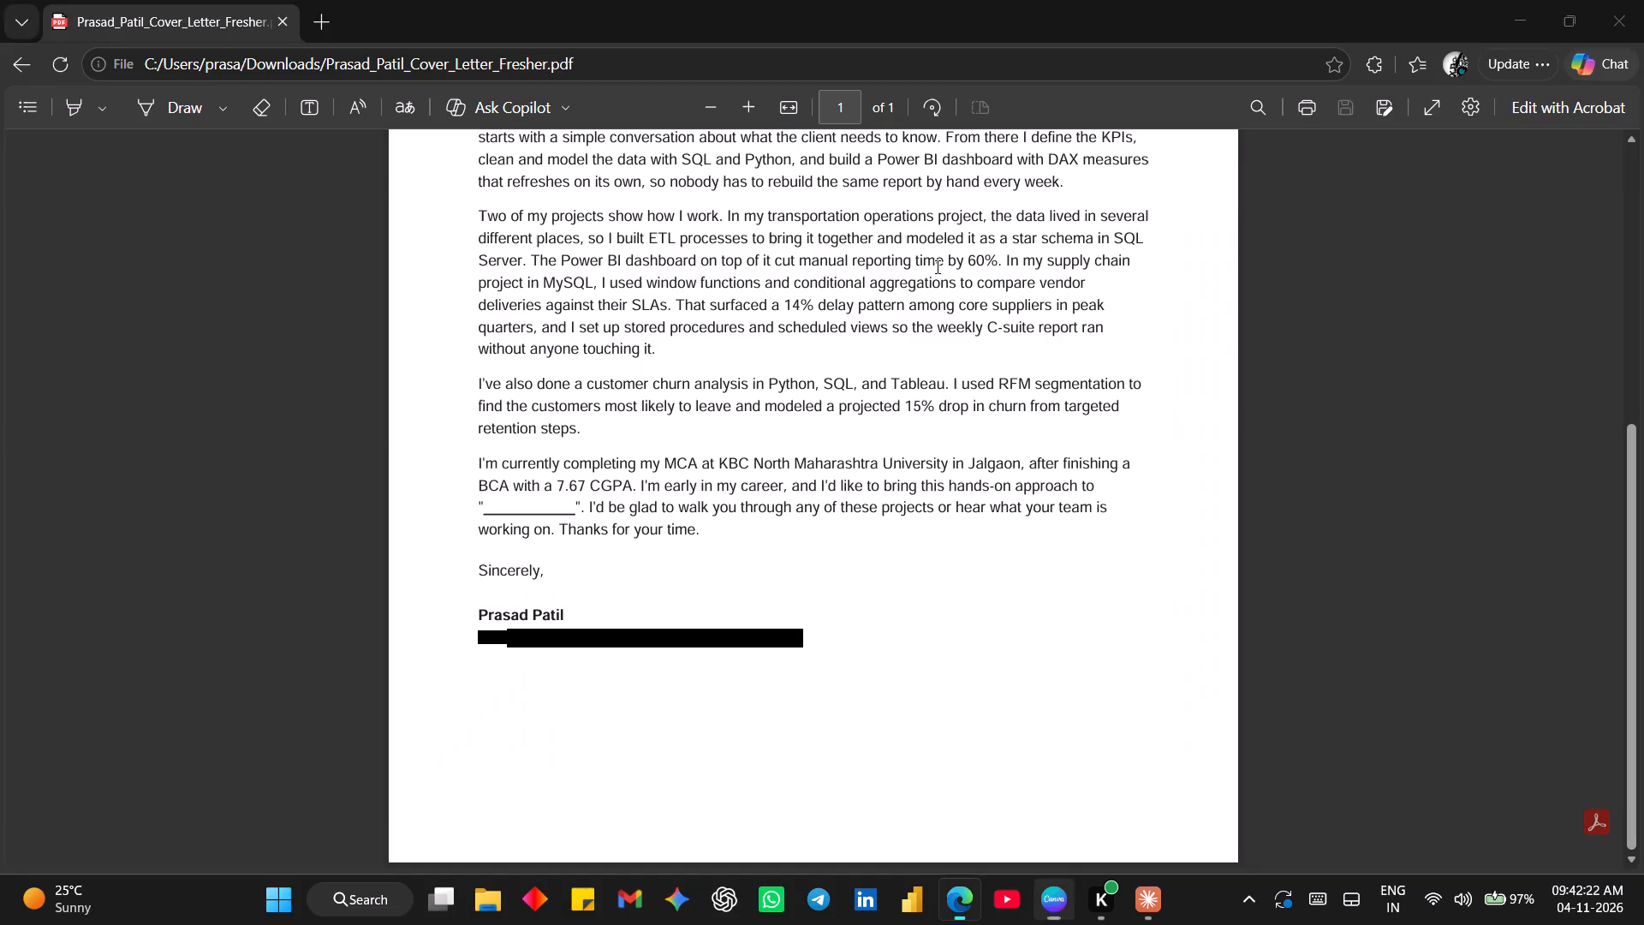
scroll(938, 267, "up", 3)
scroll(938, 267, "down", 1)
scroll(938, 267, "up", 1)
key("alt+Tab")
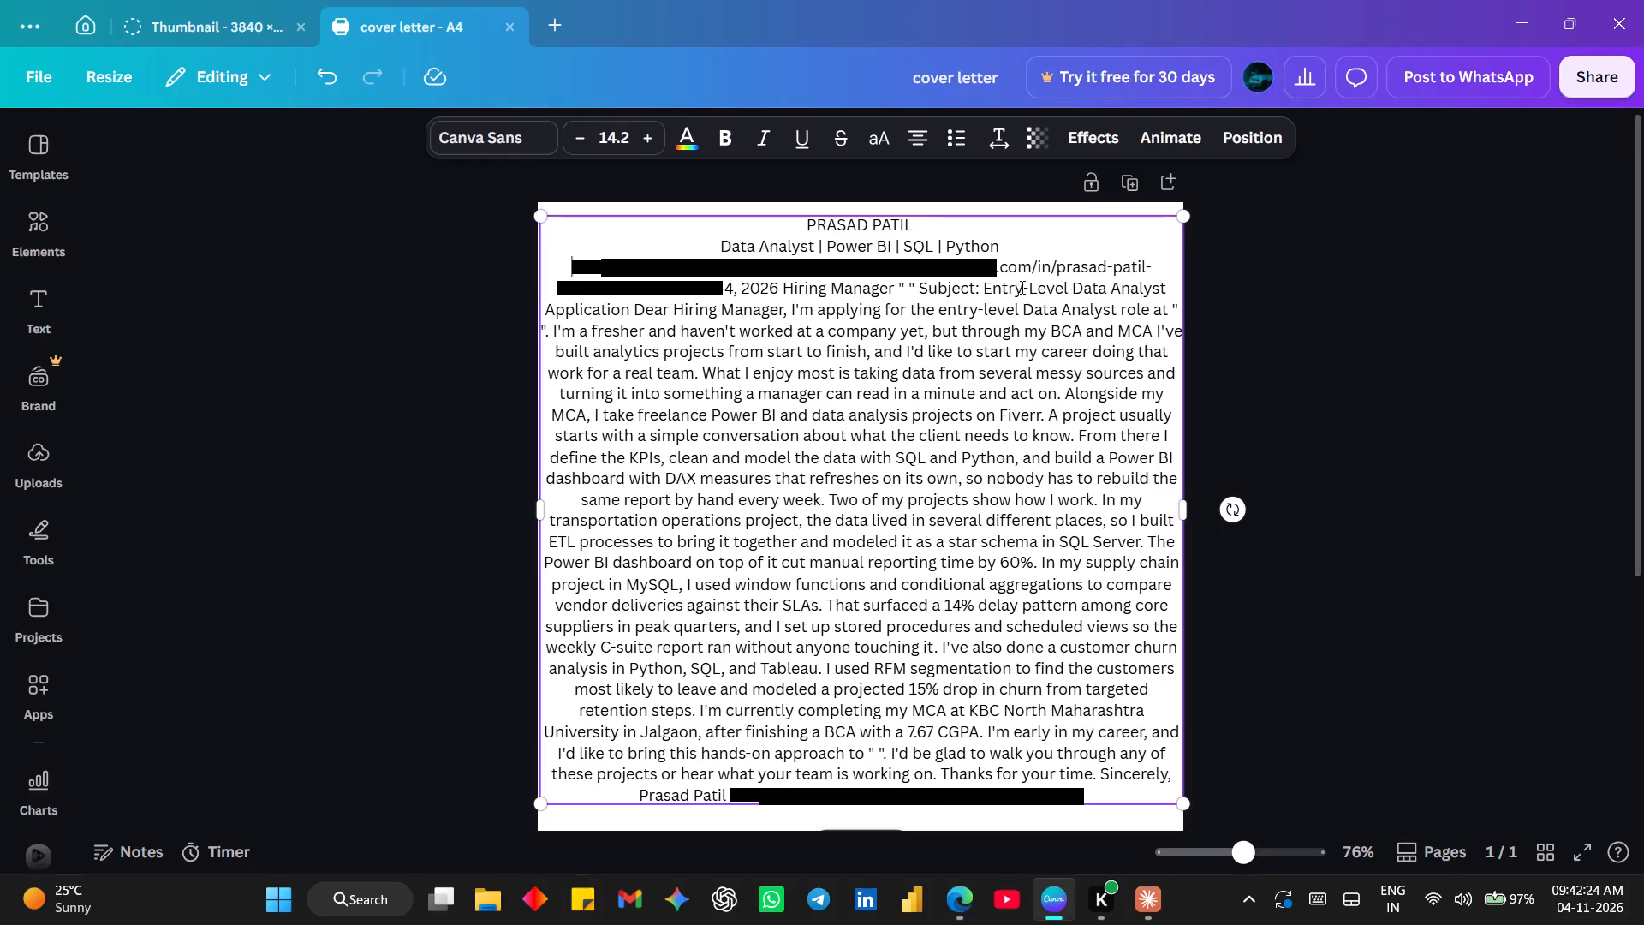
left_click(644, 285)
key("Return")
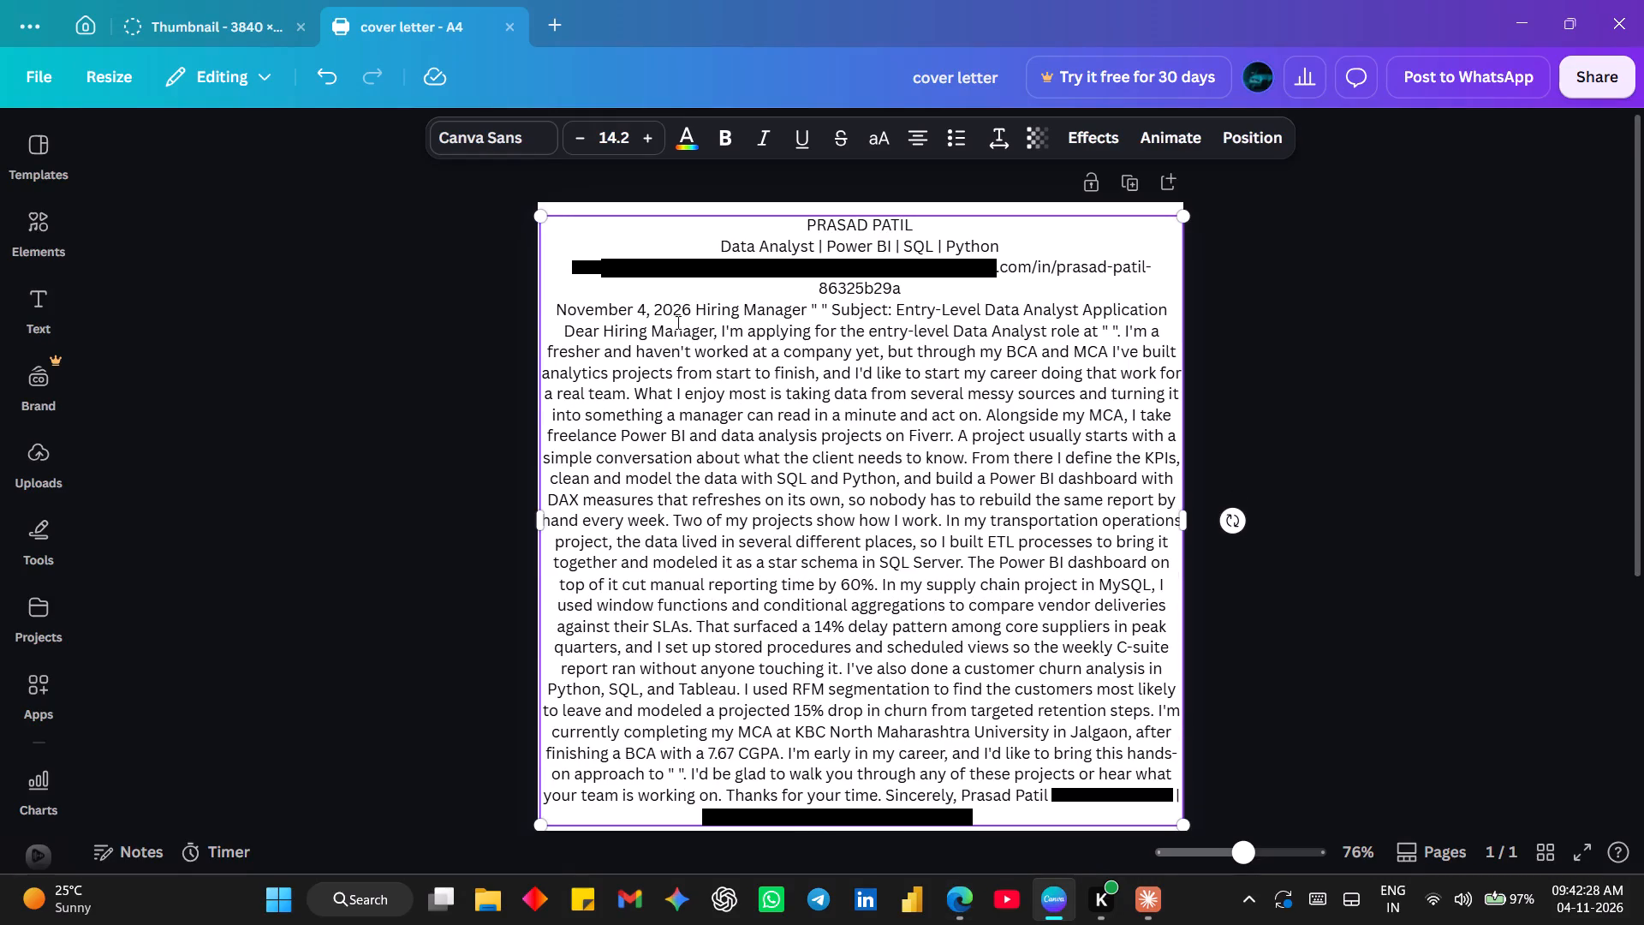
left_click(697, 308)
key("Return")
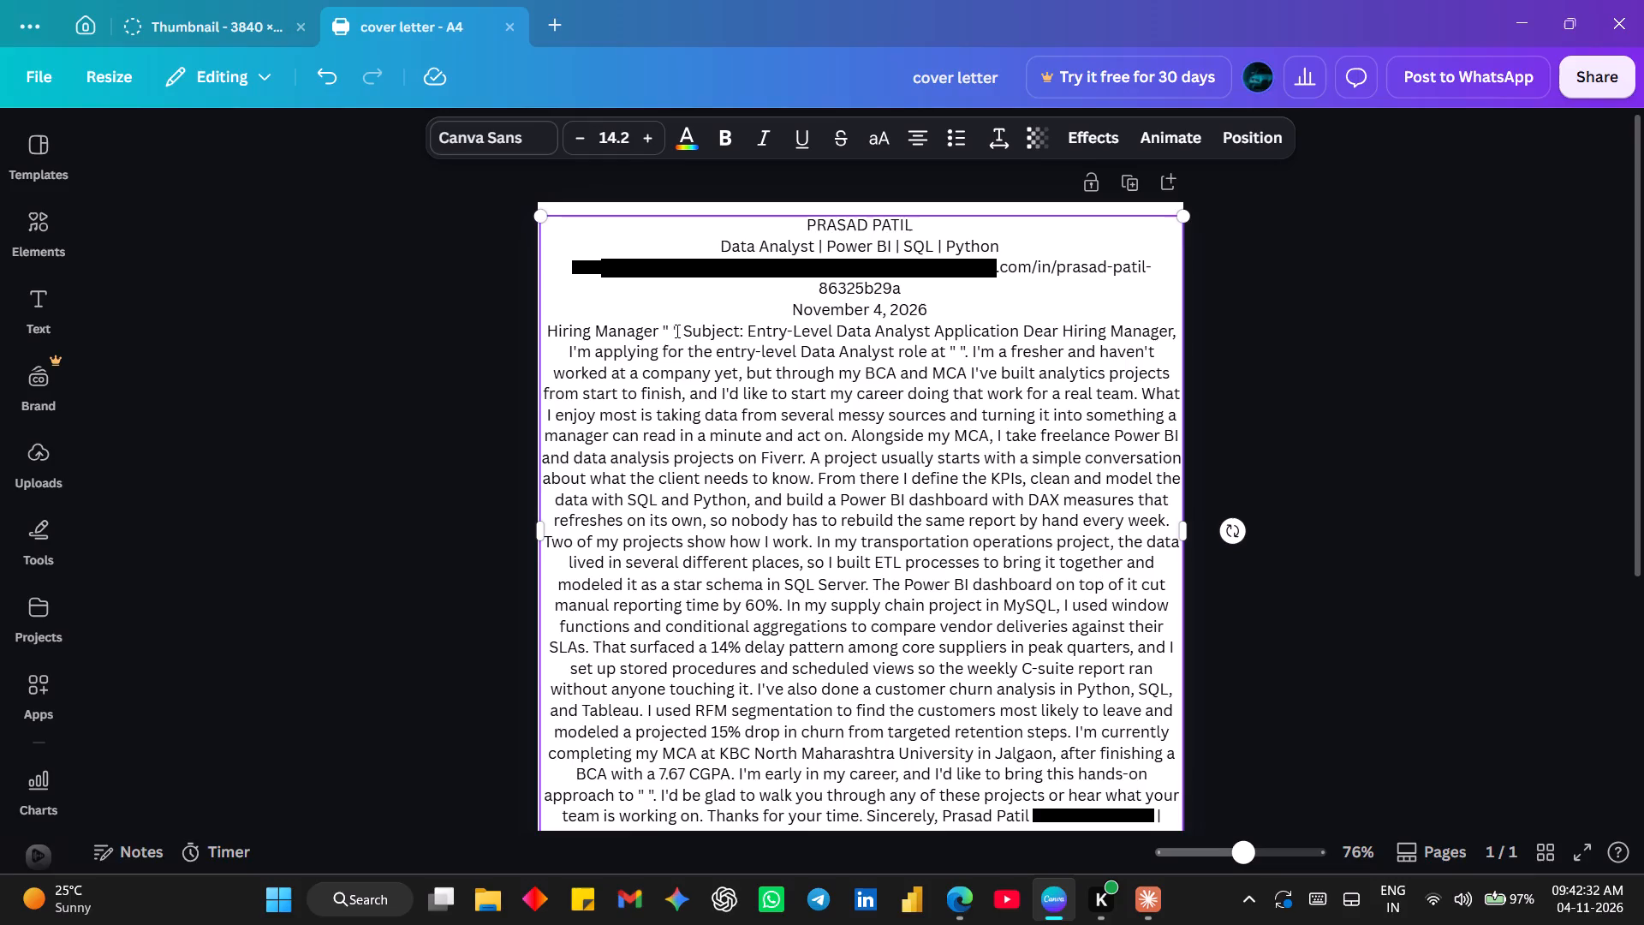
Check the PDF layout again and start a new line before "Subject:", leaving "Hiring Manager" and its empty quotes on their own line.
key("Tab")
key("alt+Tab")
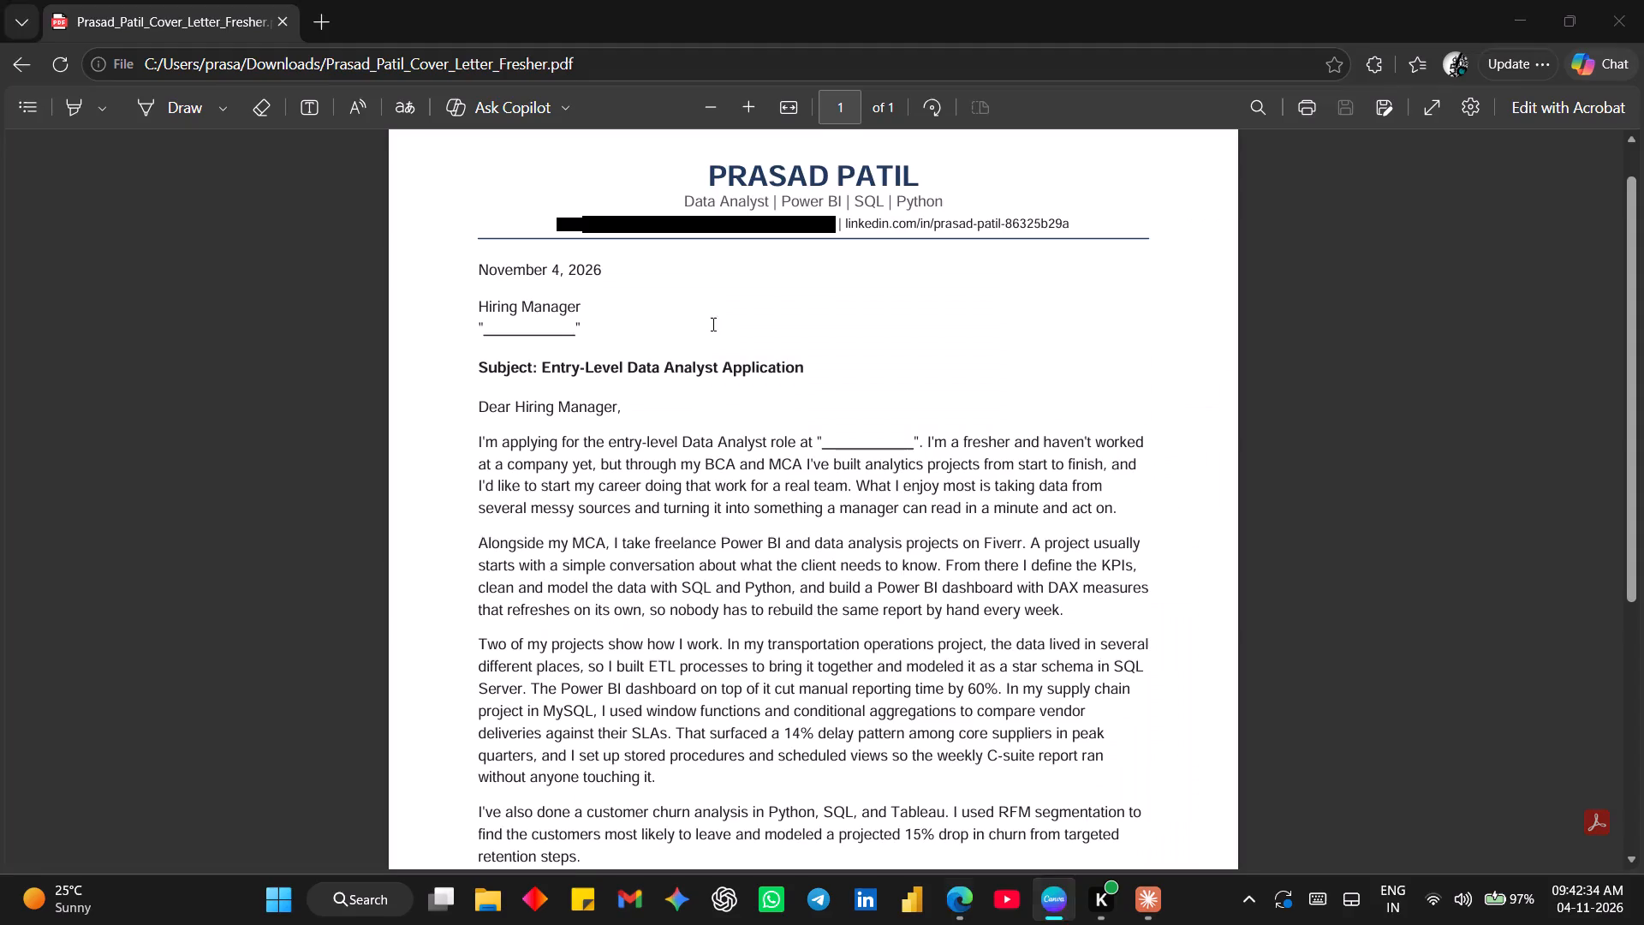
left_click(733, 318)
key("alt+Tab")
left_click(713, 332)
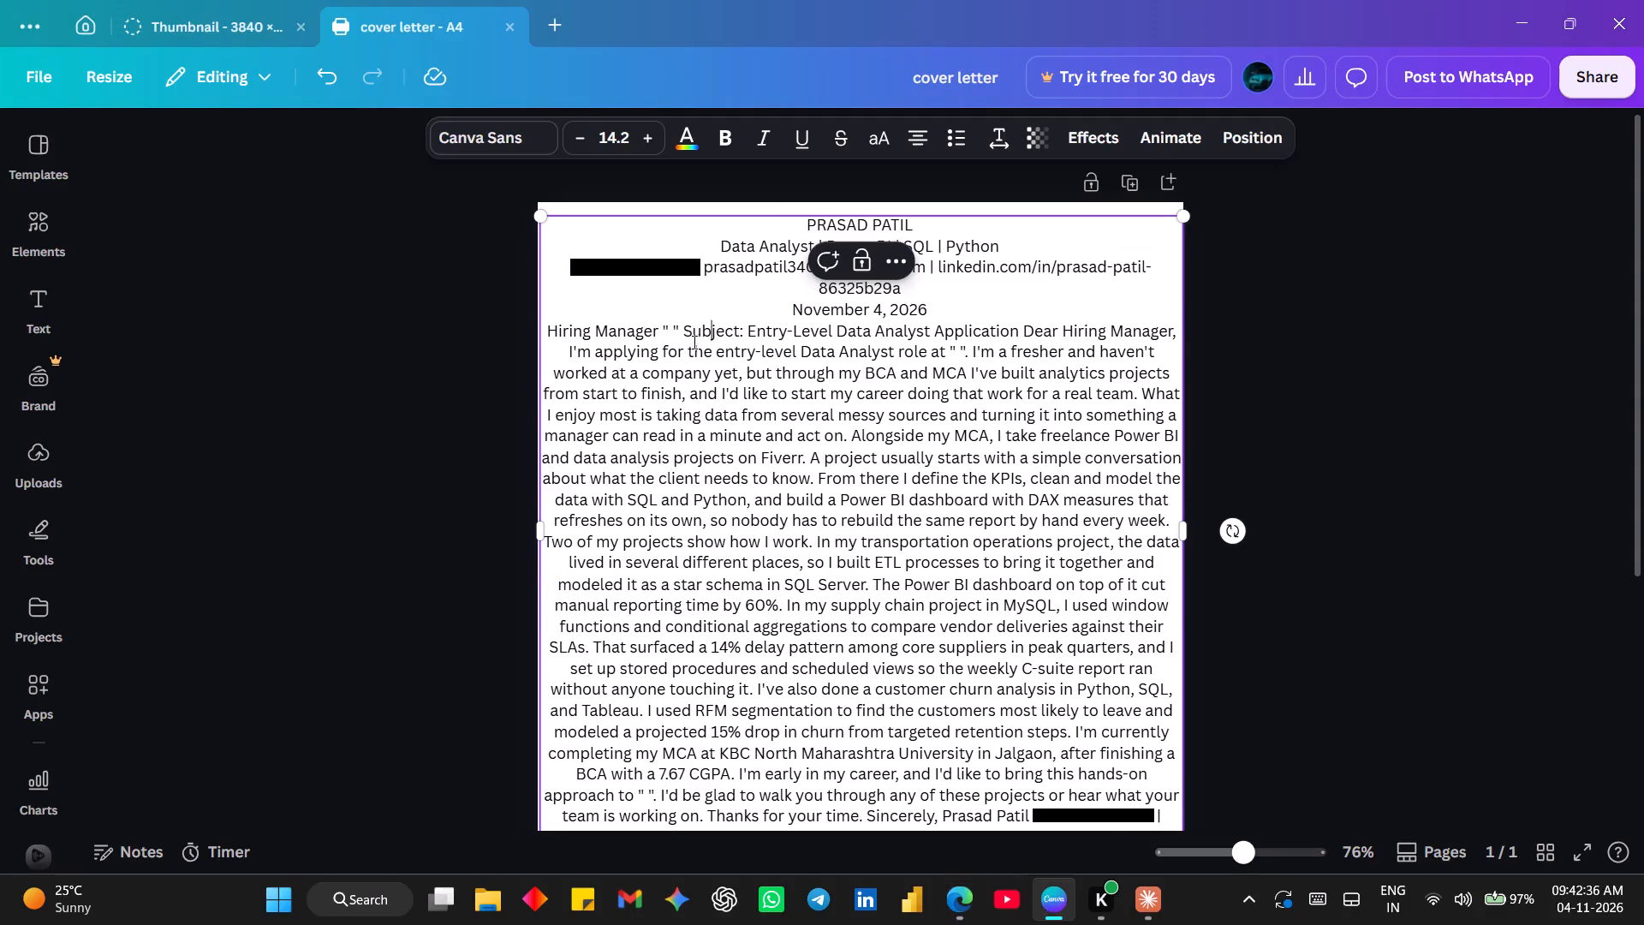
left_click(682, 330)
key("Return")
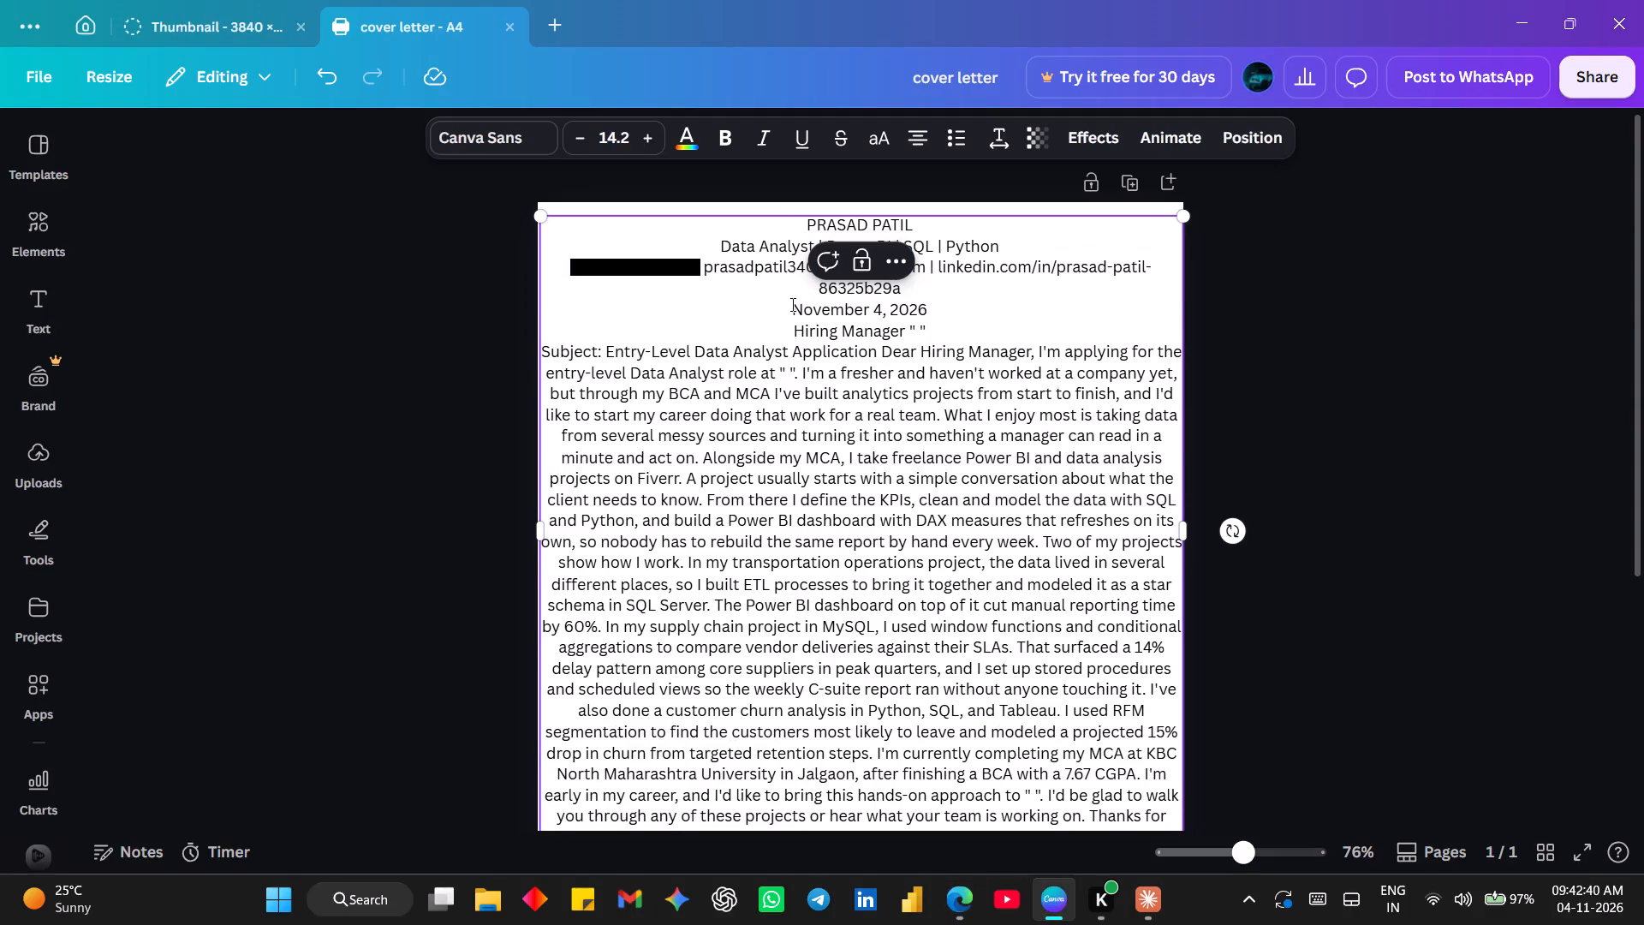
Left-align the "November 4, 2026" and "Hiring Manager" lines.
left_click_drag(777, 303, 896, 331)
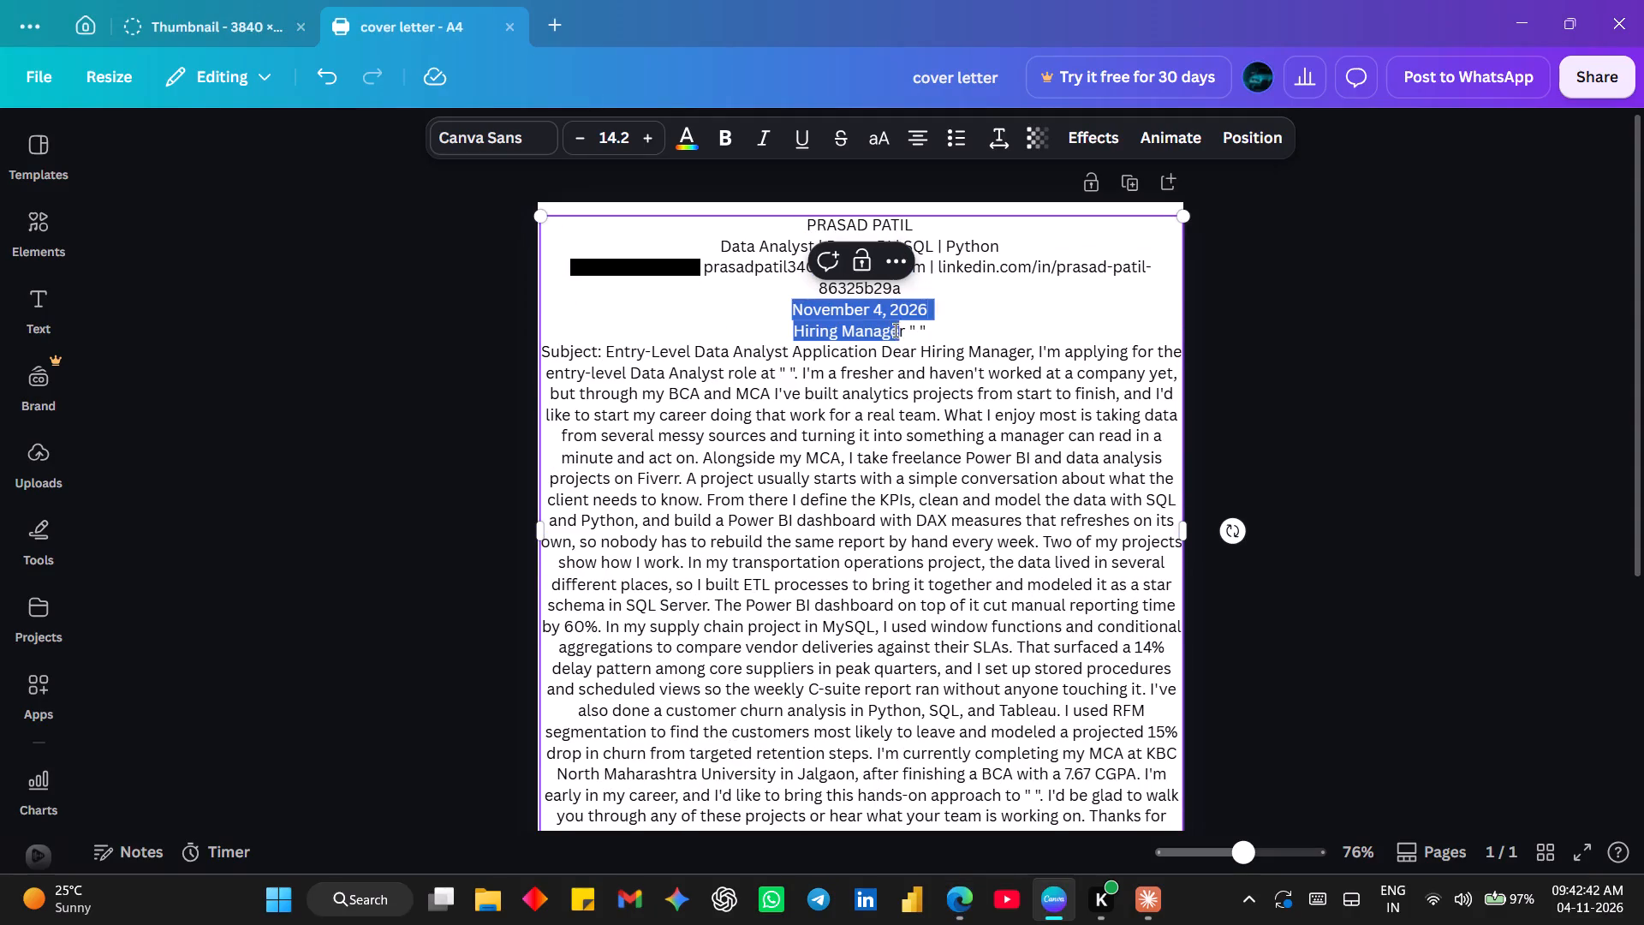
left_click_drag(896, 331, 931, 331)
left_click(926, 138)
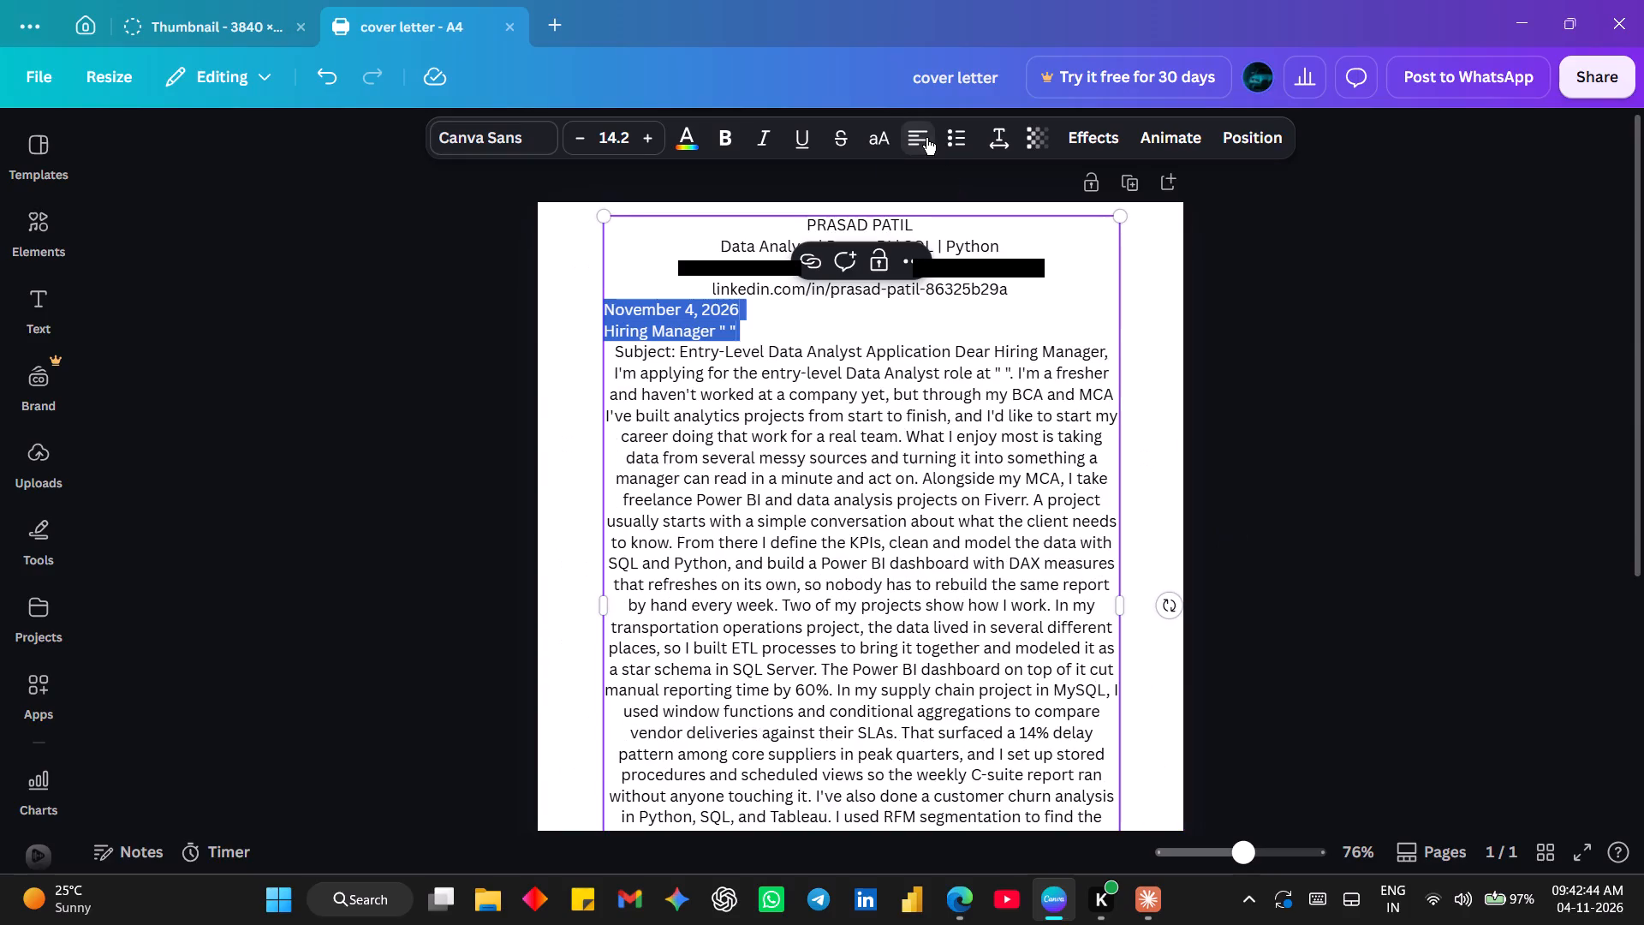
left_click(837, 318)
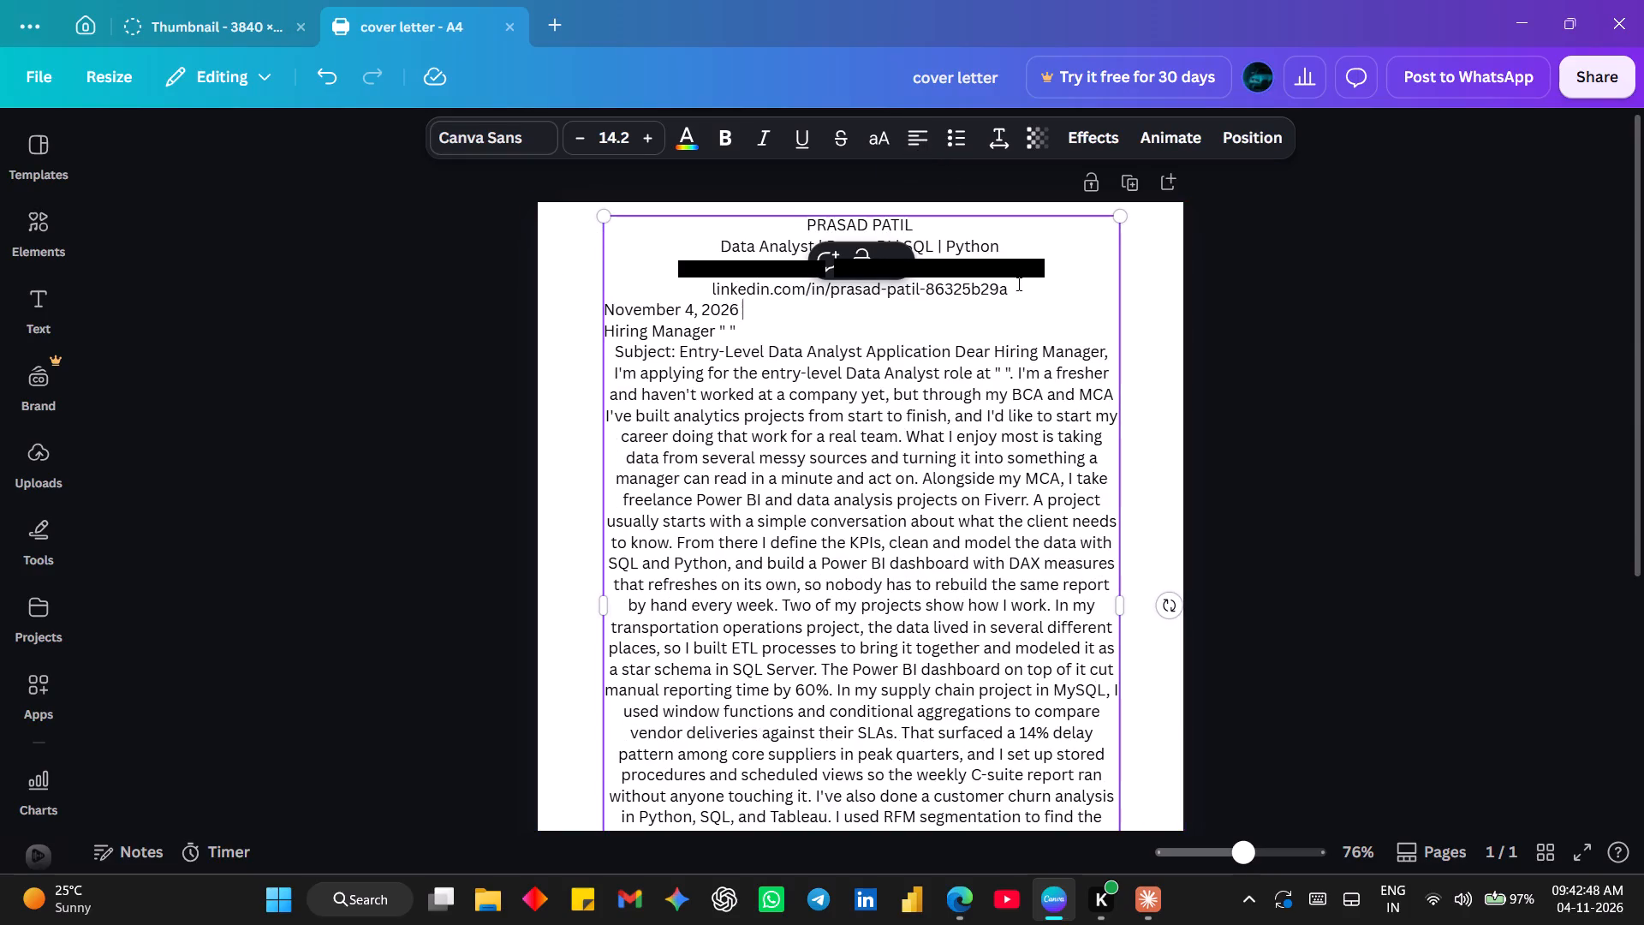
Enlarge the text box to a font size of about 14.6, reposition it at the page top and widen it to nearly the full page width.
left_click_drag(603, 218, 562, 228)
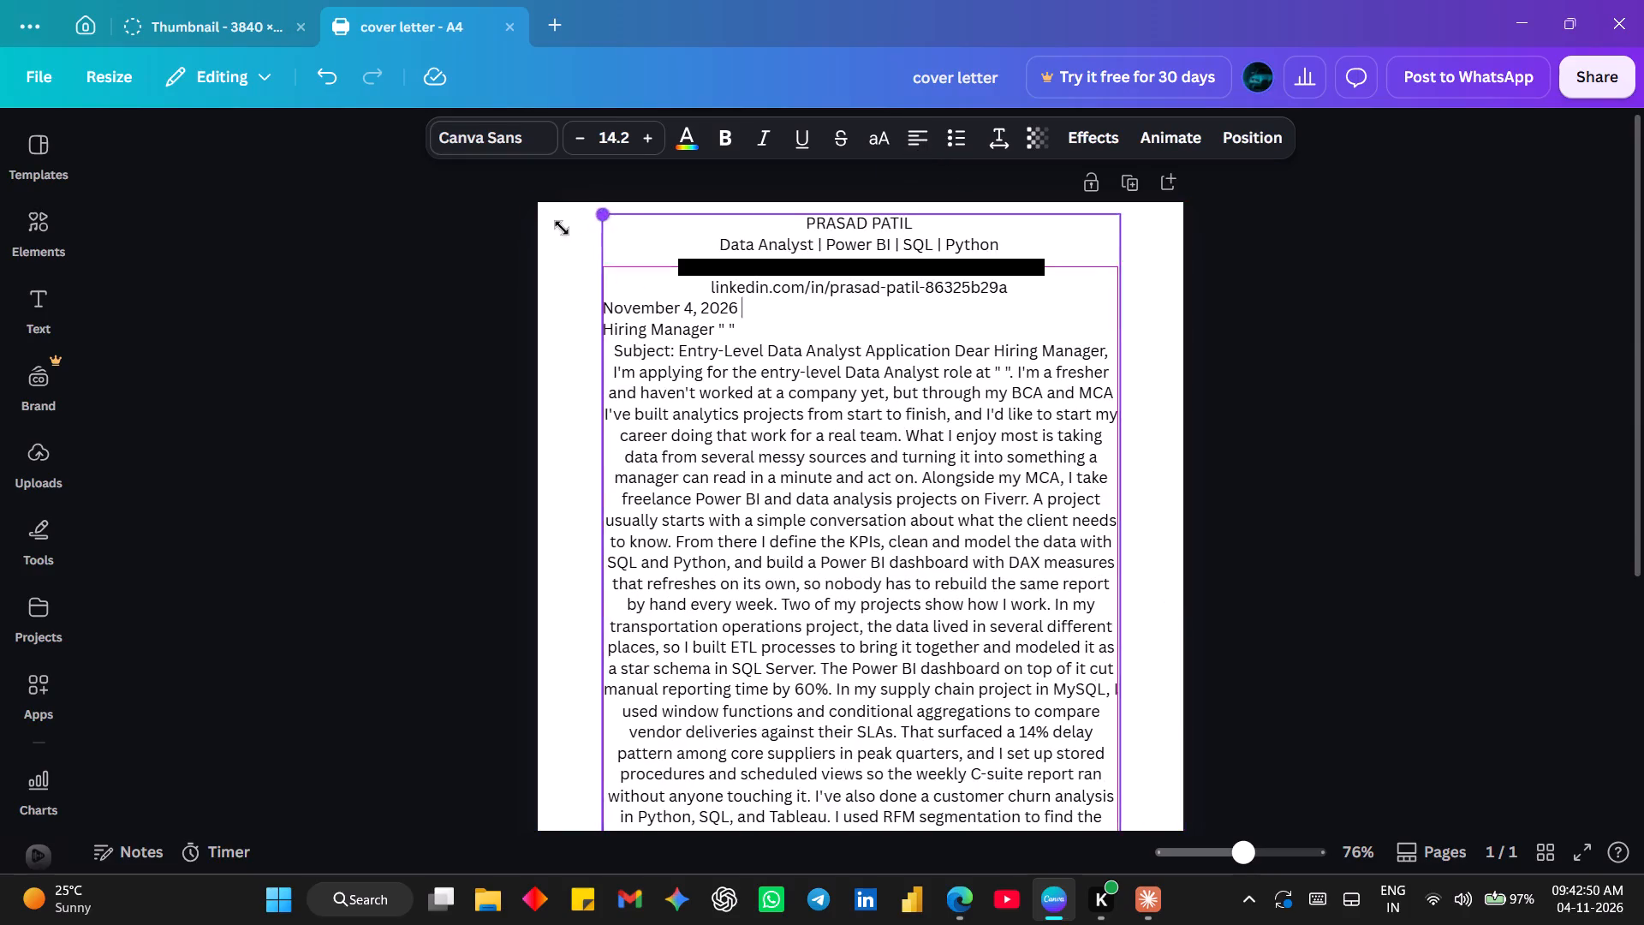
left_click_drag(562, 228, 549, 223)
scroll(791, 332, "down", 1)
scroll(791, 336, "up", 6)
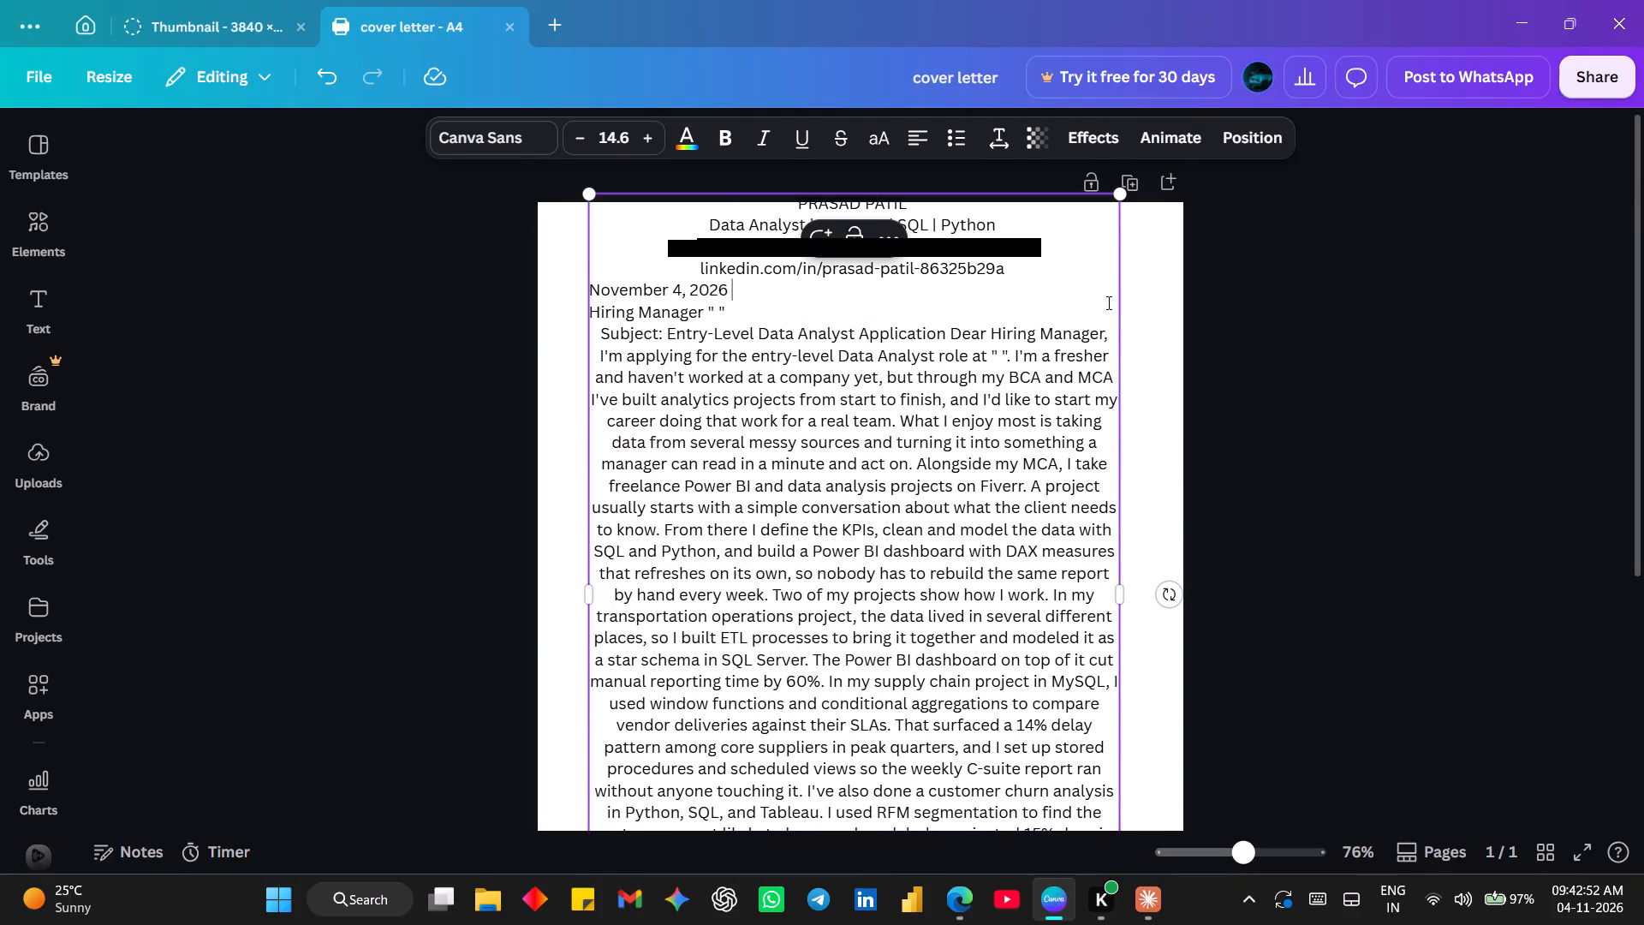
left_click(1141, 338)
left_click_drag(830, 301, 798, 321)
left_click(1087, 612)
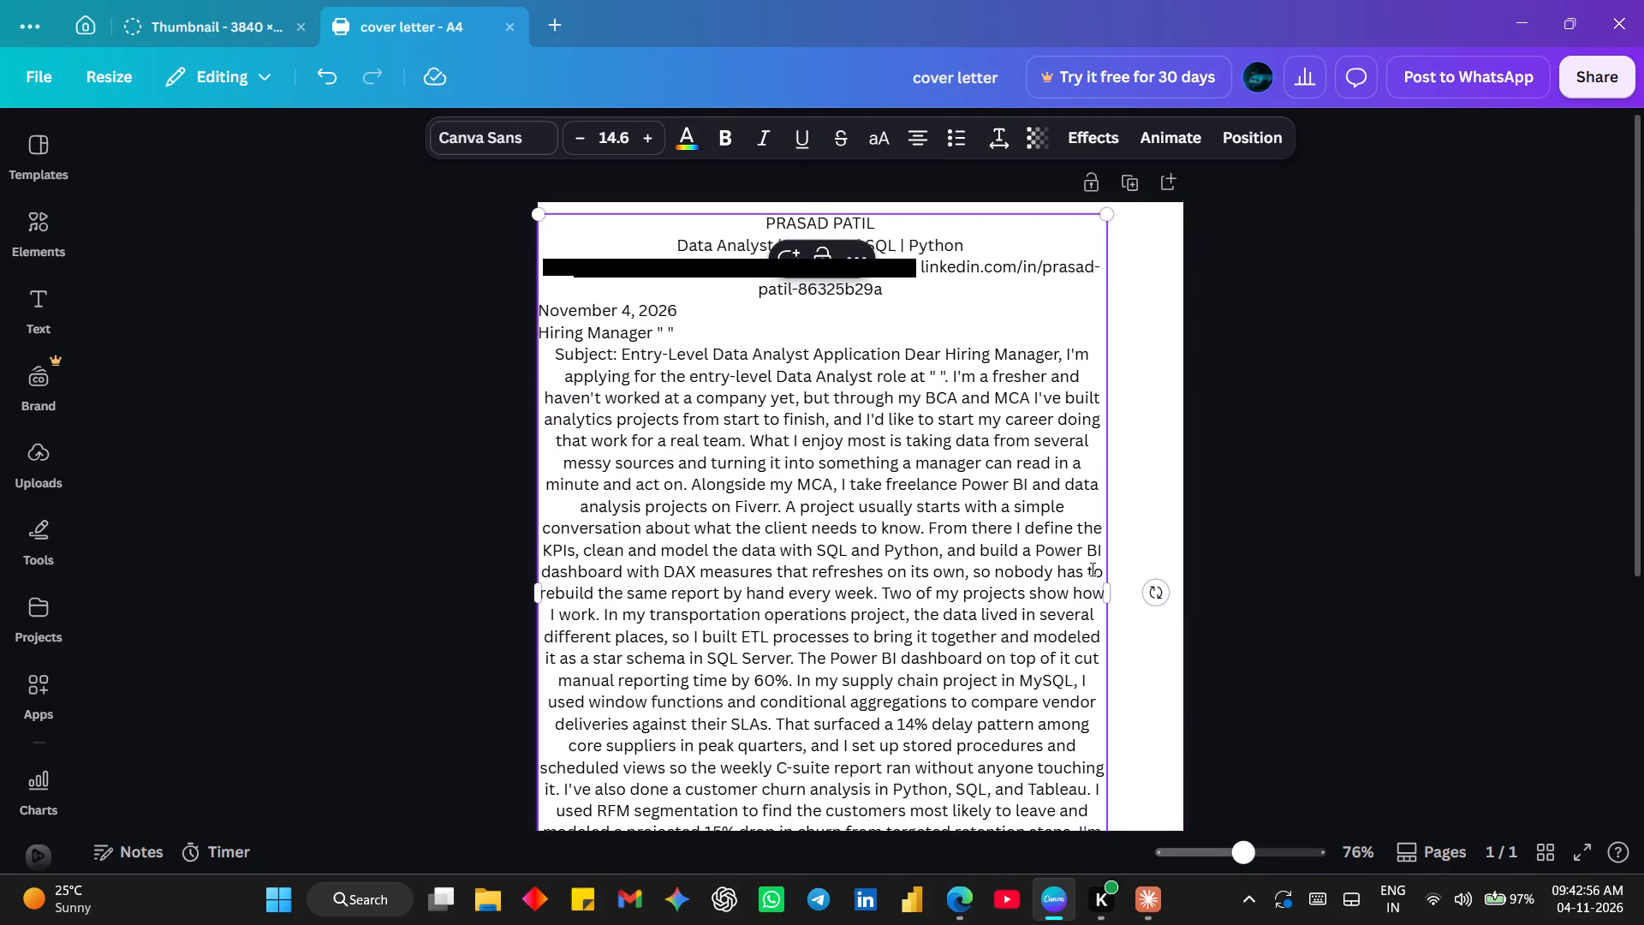
left_click(1135, 332)
left_click_drag(1027, 311, 1042, 313)
left_click_drag(1119, 592, 1122, 595)
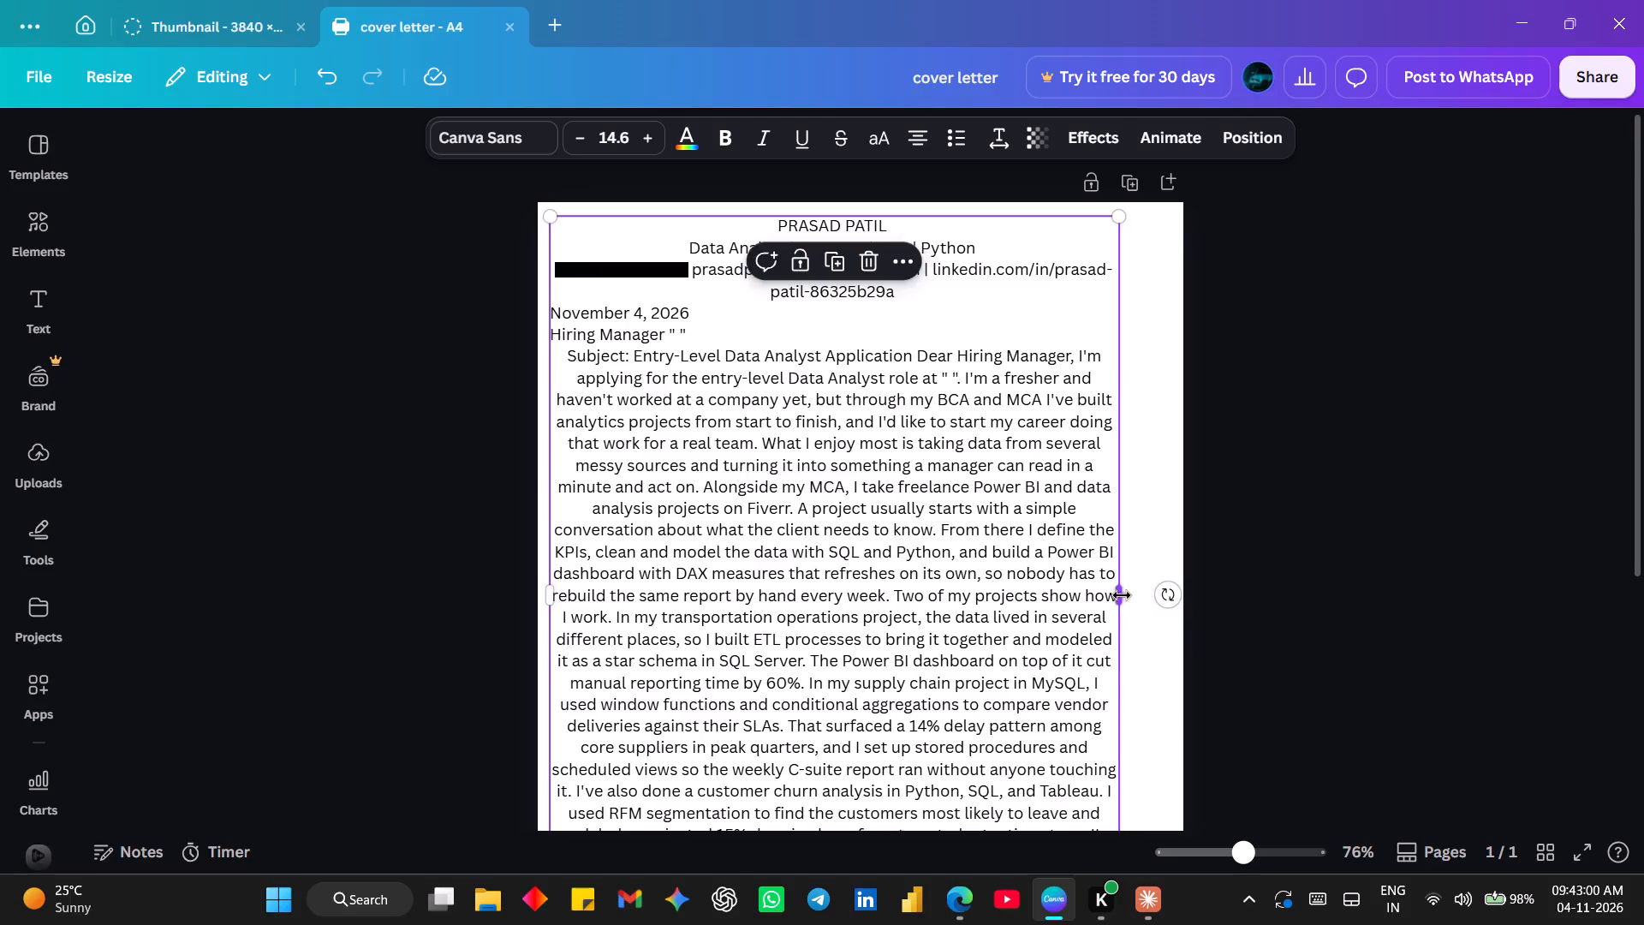
left_click_drag(1122, 595, 1172, 602)
scroll(1039, 526, "down", 6)
scroll(879, 540, "up", 1)
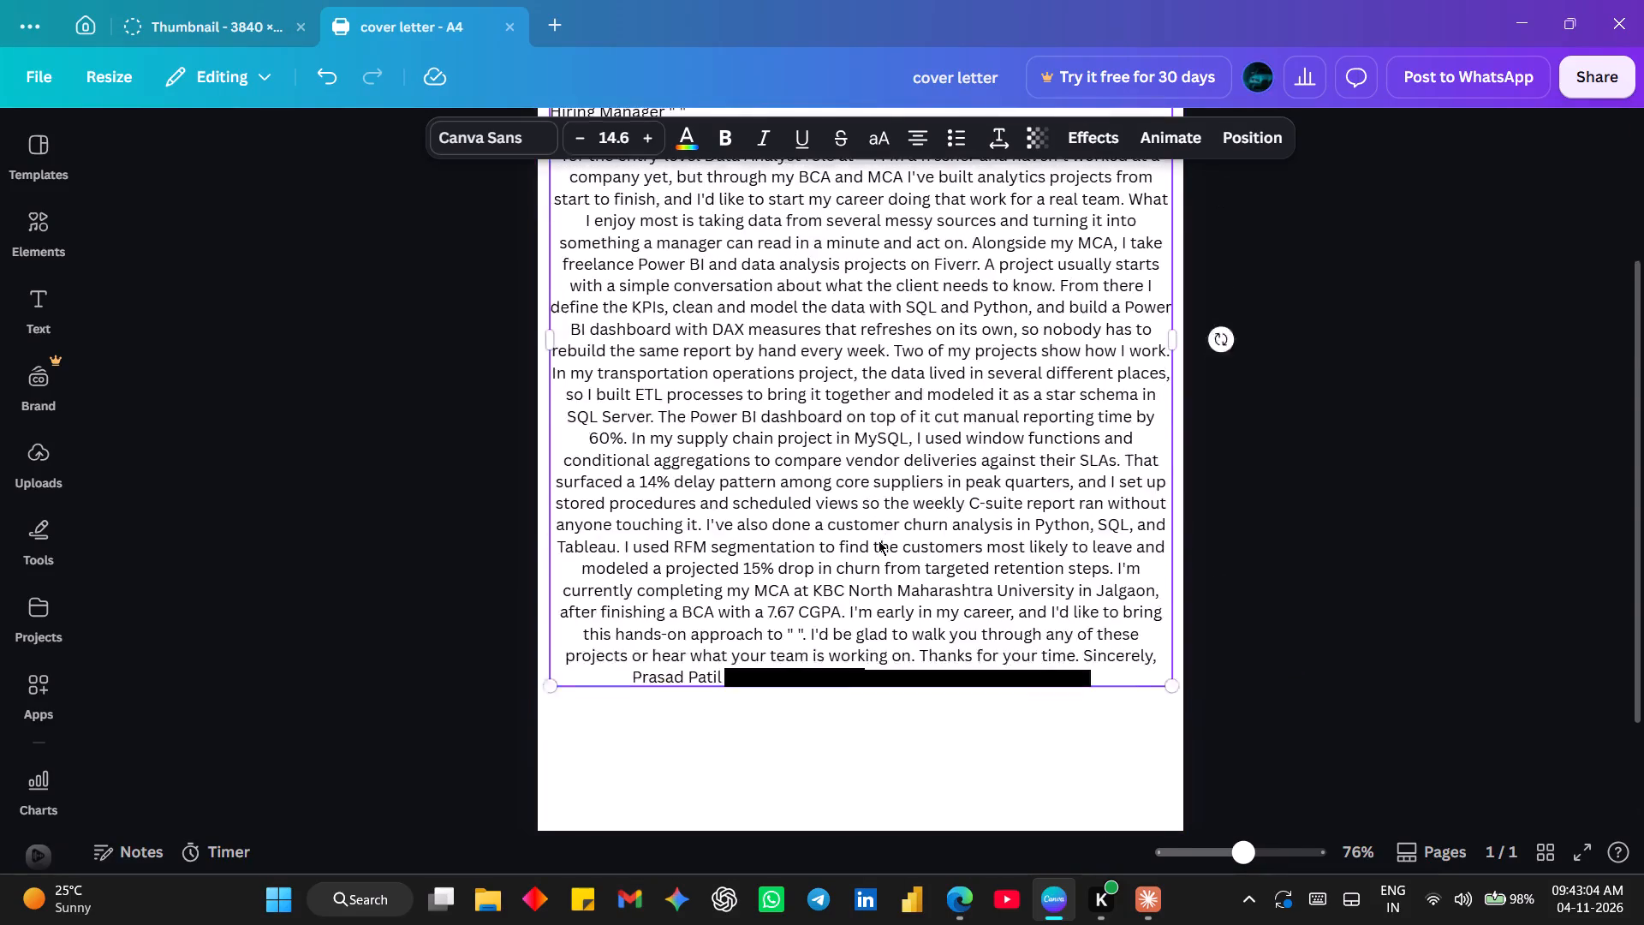
scroll(879, 540, "up", 2)
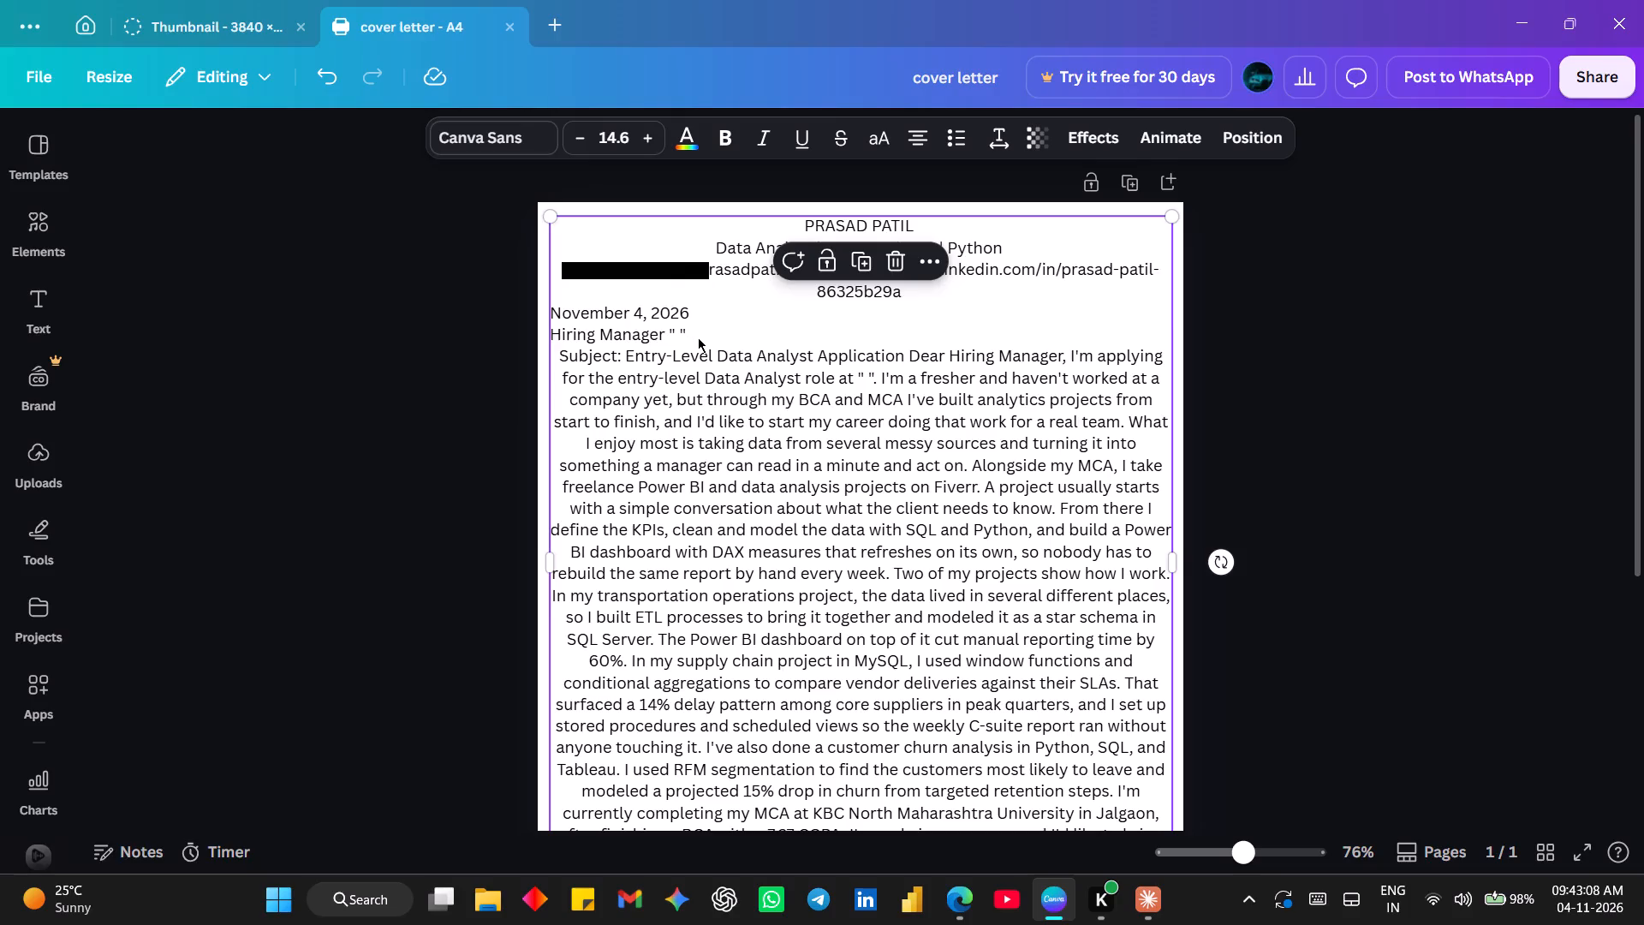
Using the PDF as reference, separate the subject line and the "Dear Hiring Manager," greeting from the body text onto their own lines.
key("alt+Tab")
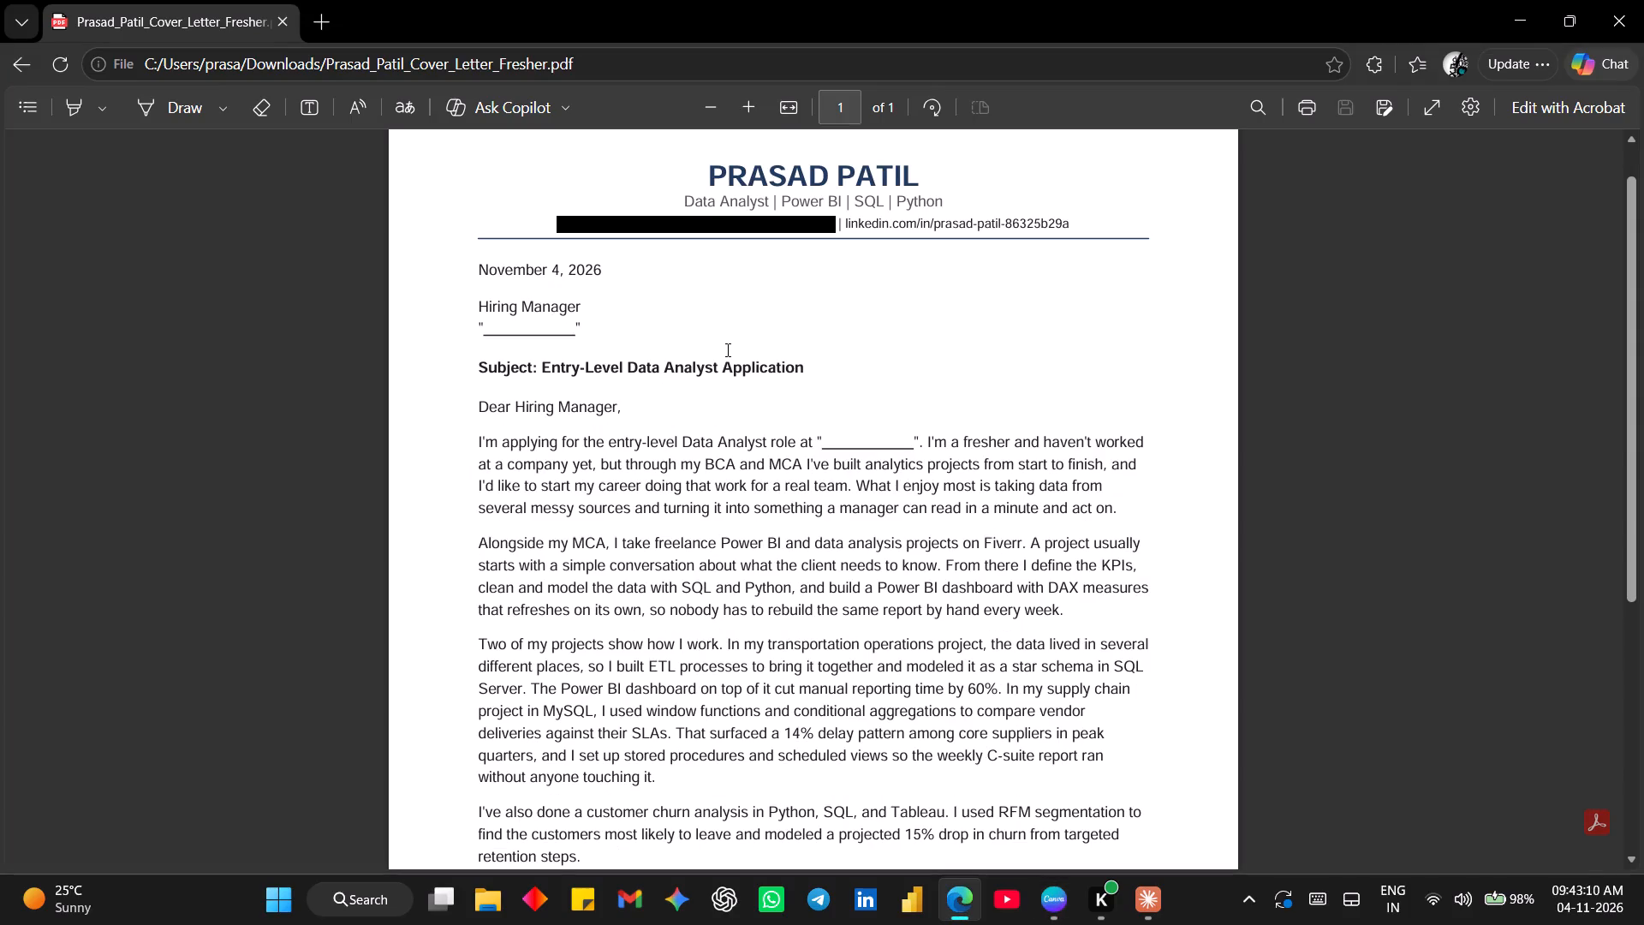
key("alt+Tab")
left_click(905, 355)
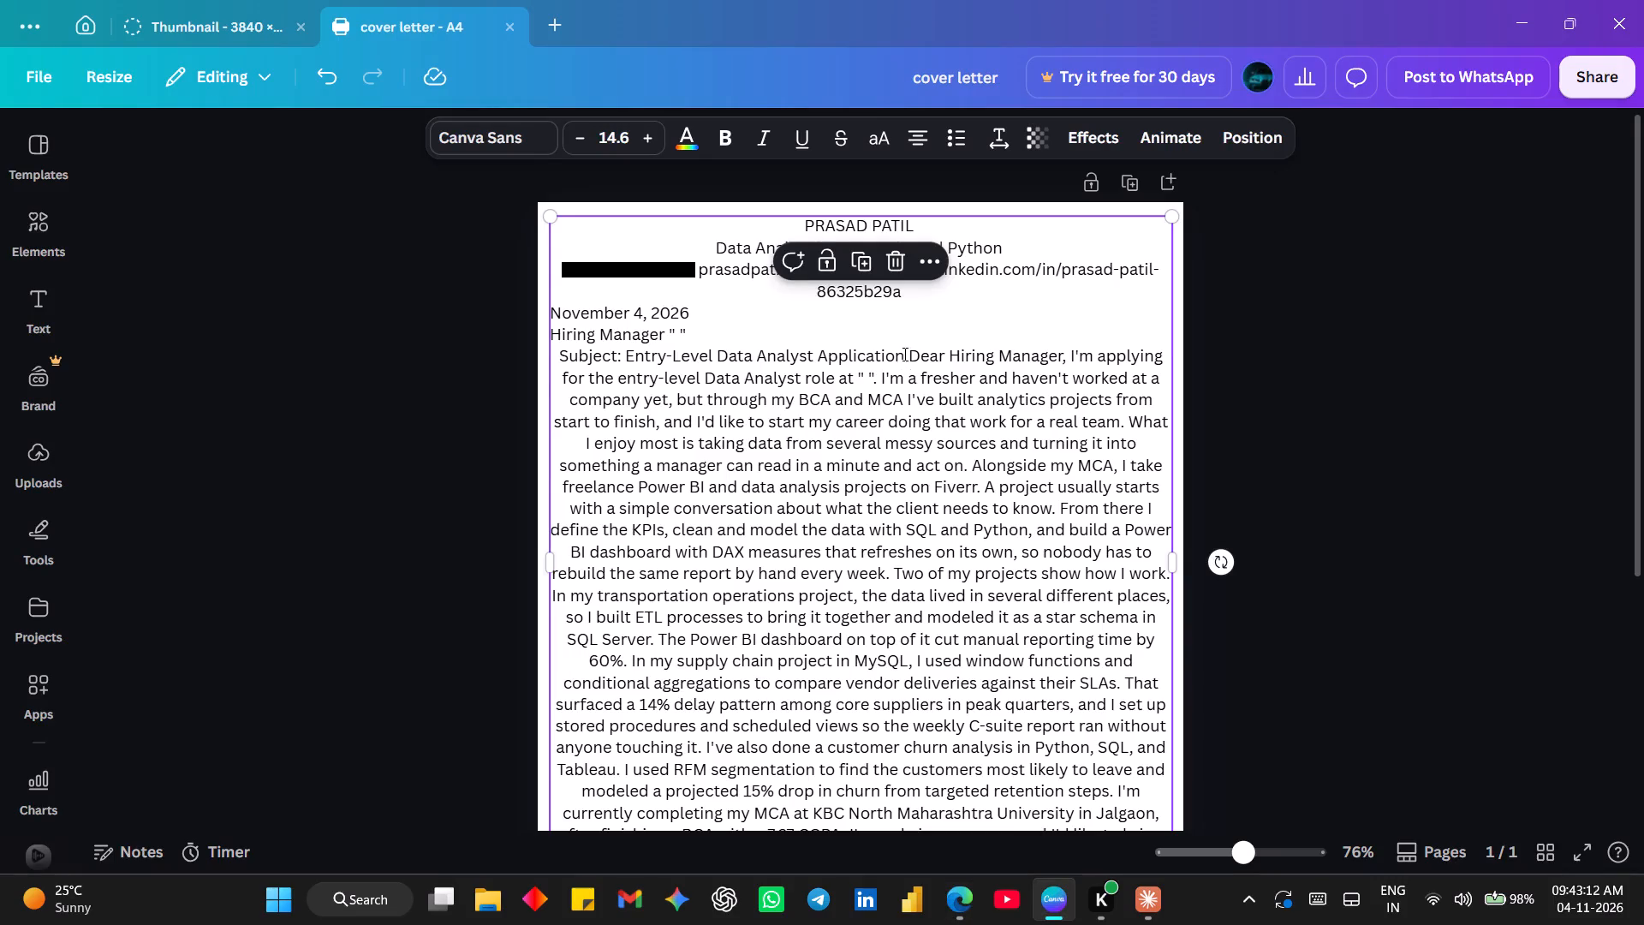
key("Return")
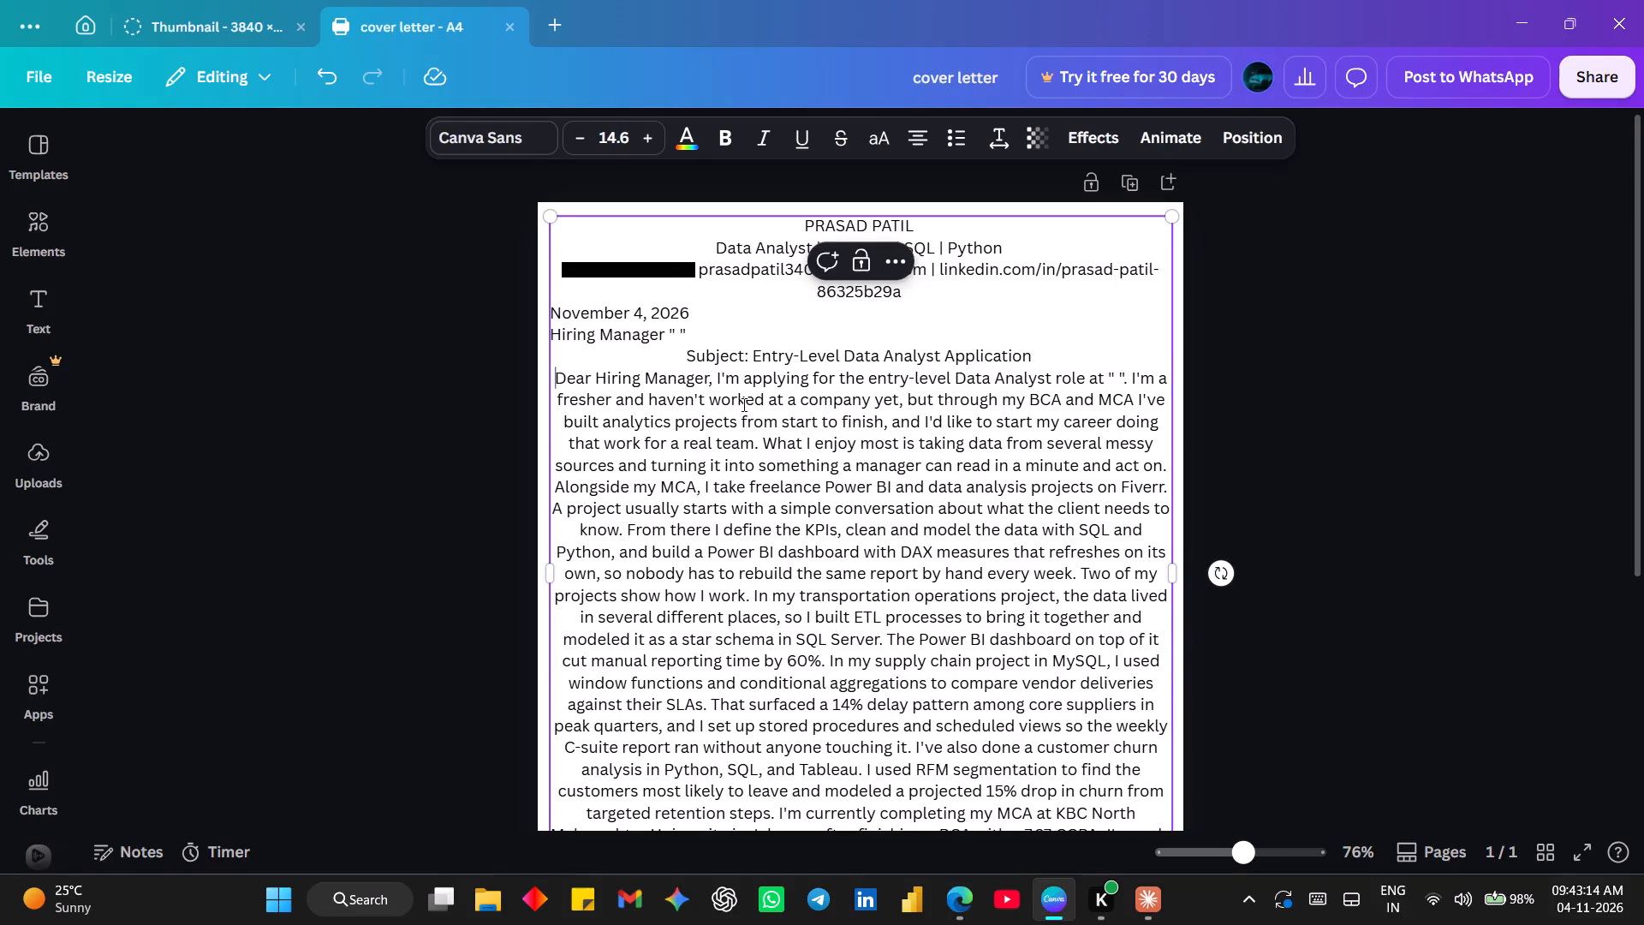
left_click(718, 384)
key("Return")
key("alt+Tab")
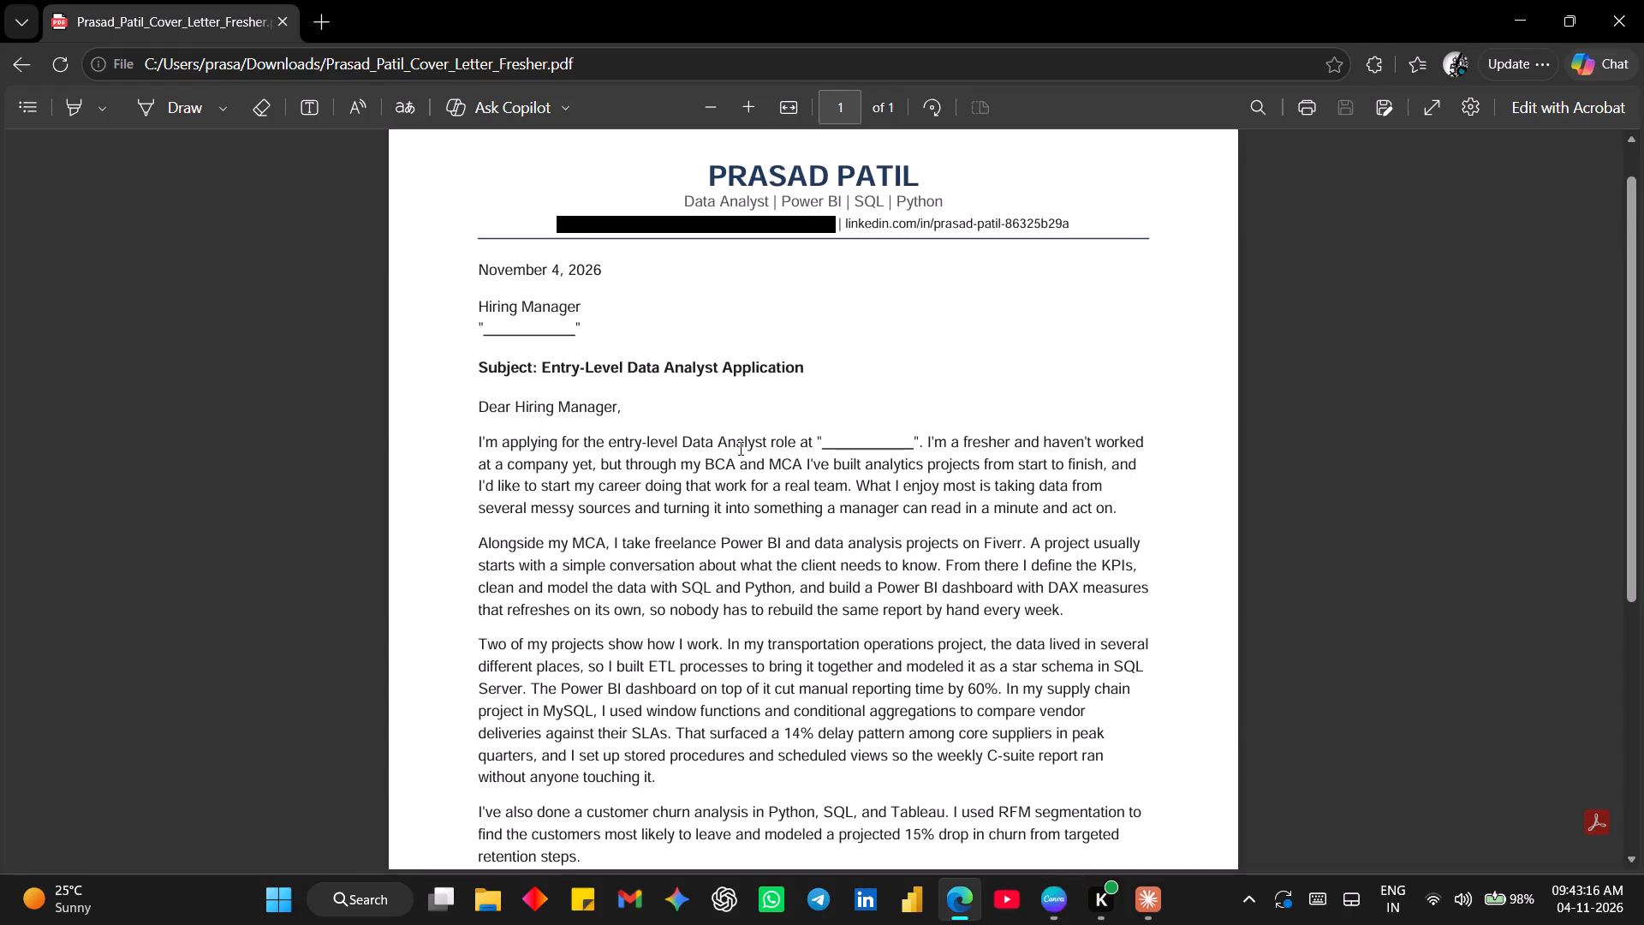
Insert a blank line between the "Dear Hiring Manager," greeting and the "I'm applying" paragraph.
key("alt+Tab")
key("Return")
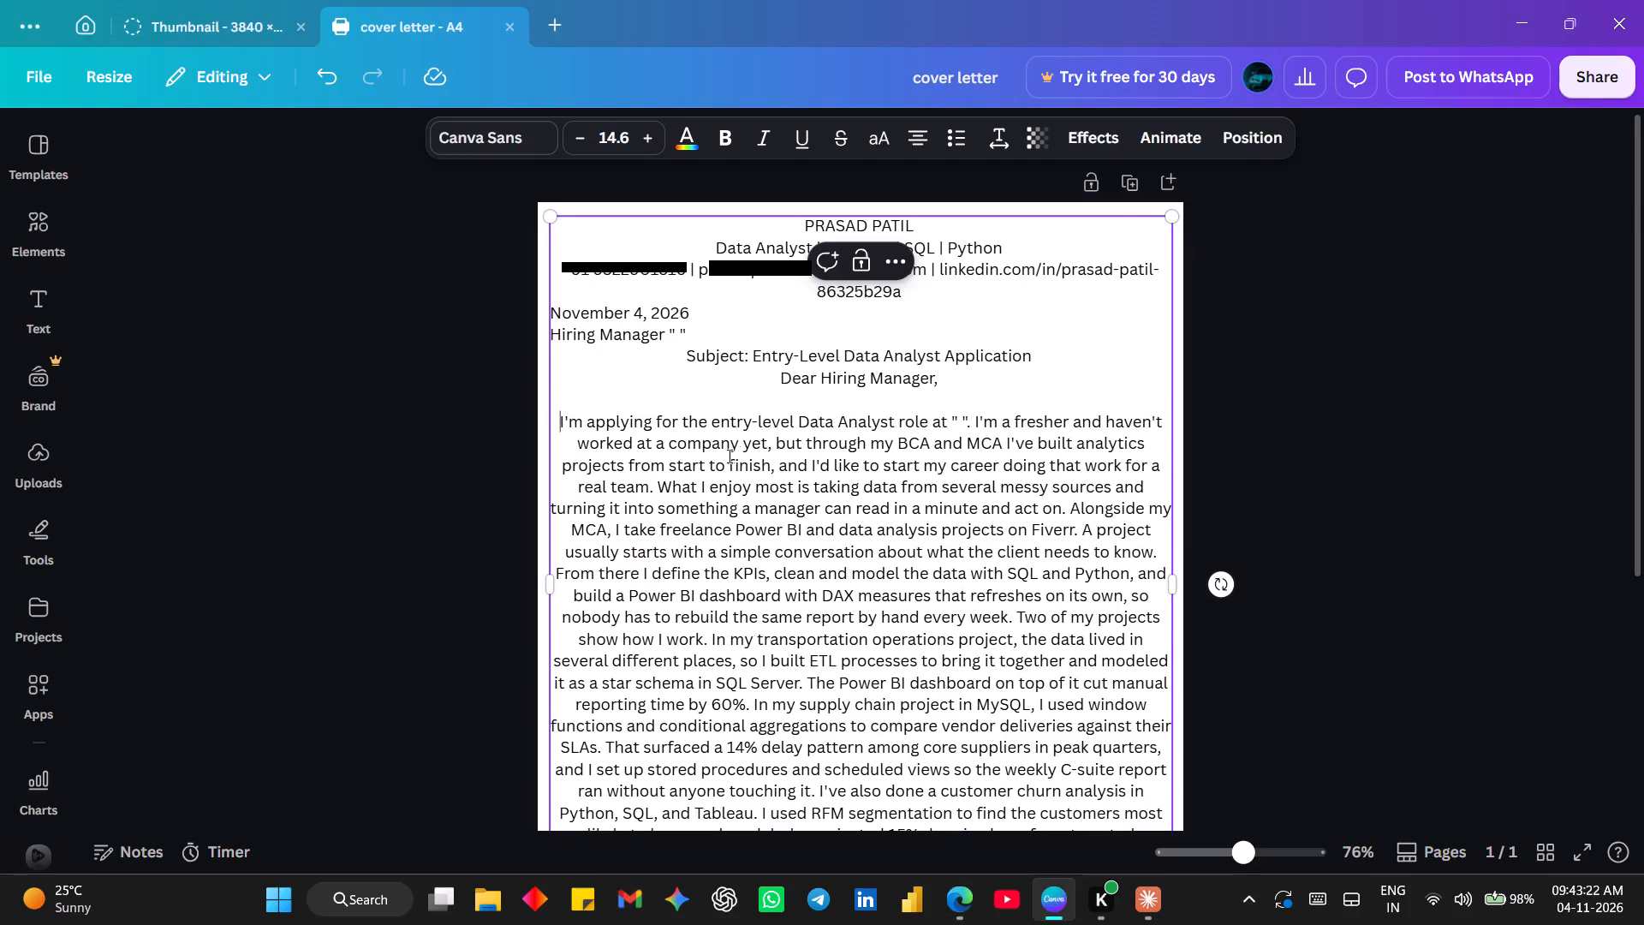
Following the PDF, split off the paragraphs starting "Alongside my MCA" and "Two of my projects", with a blank line before each.
key("alt+Tab")
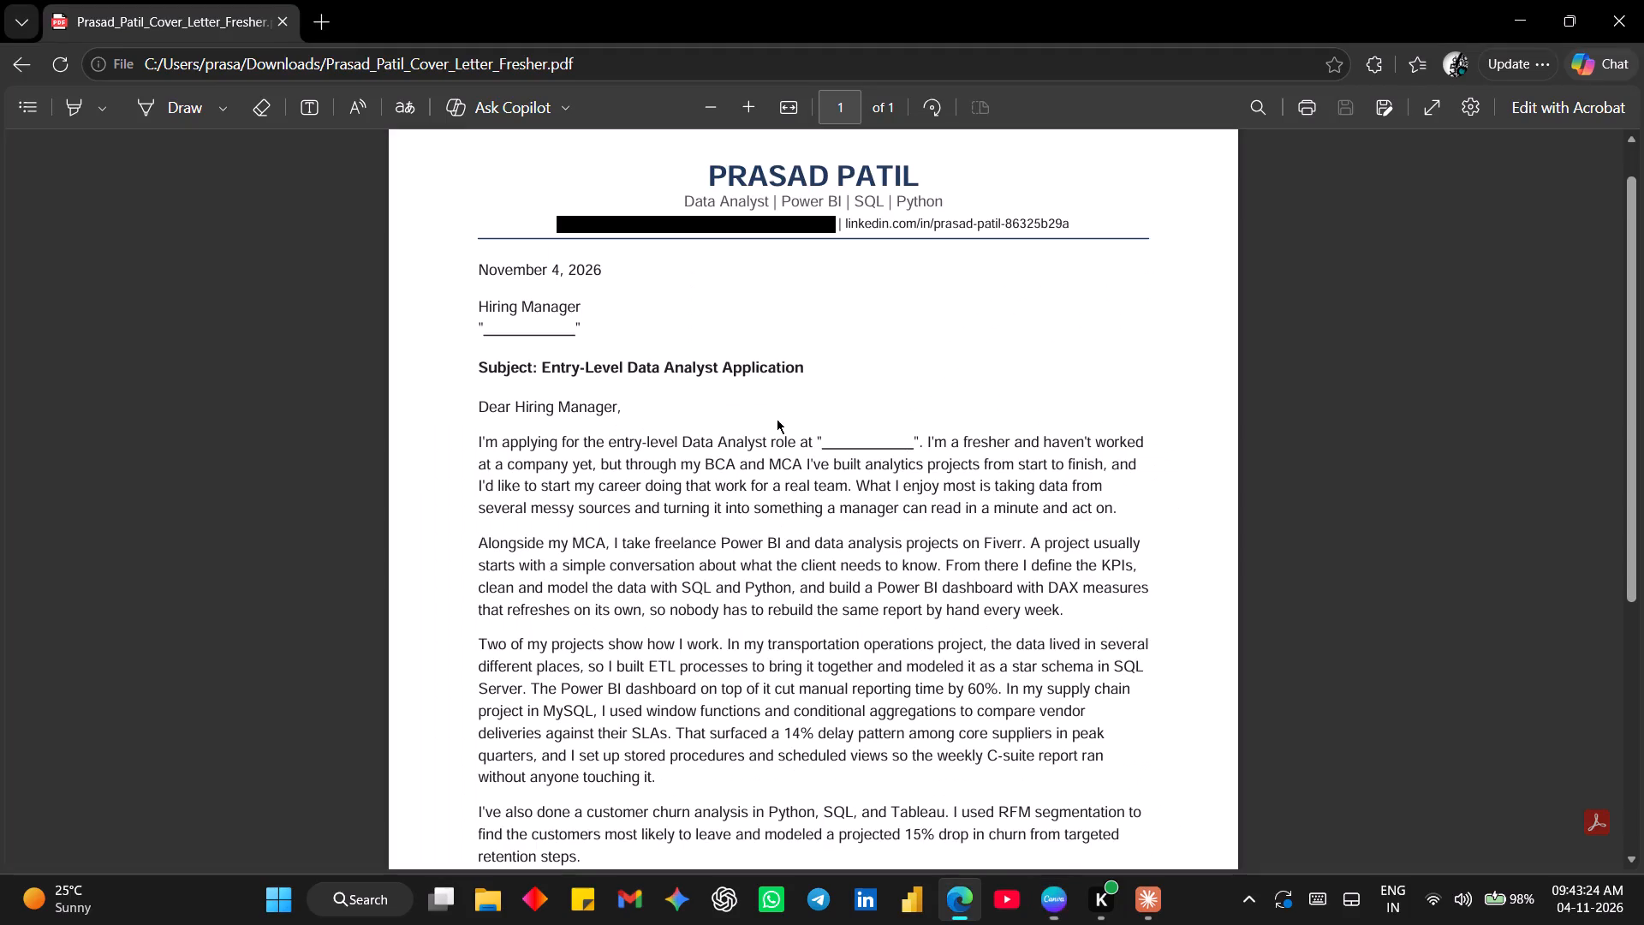
key("alt+Tab")
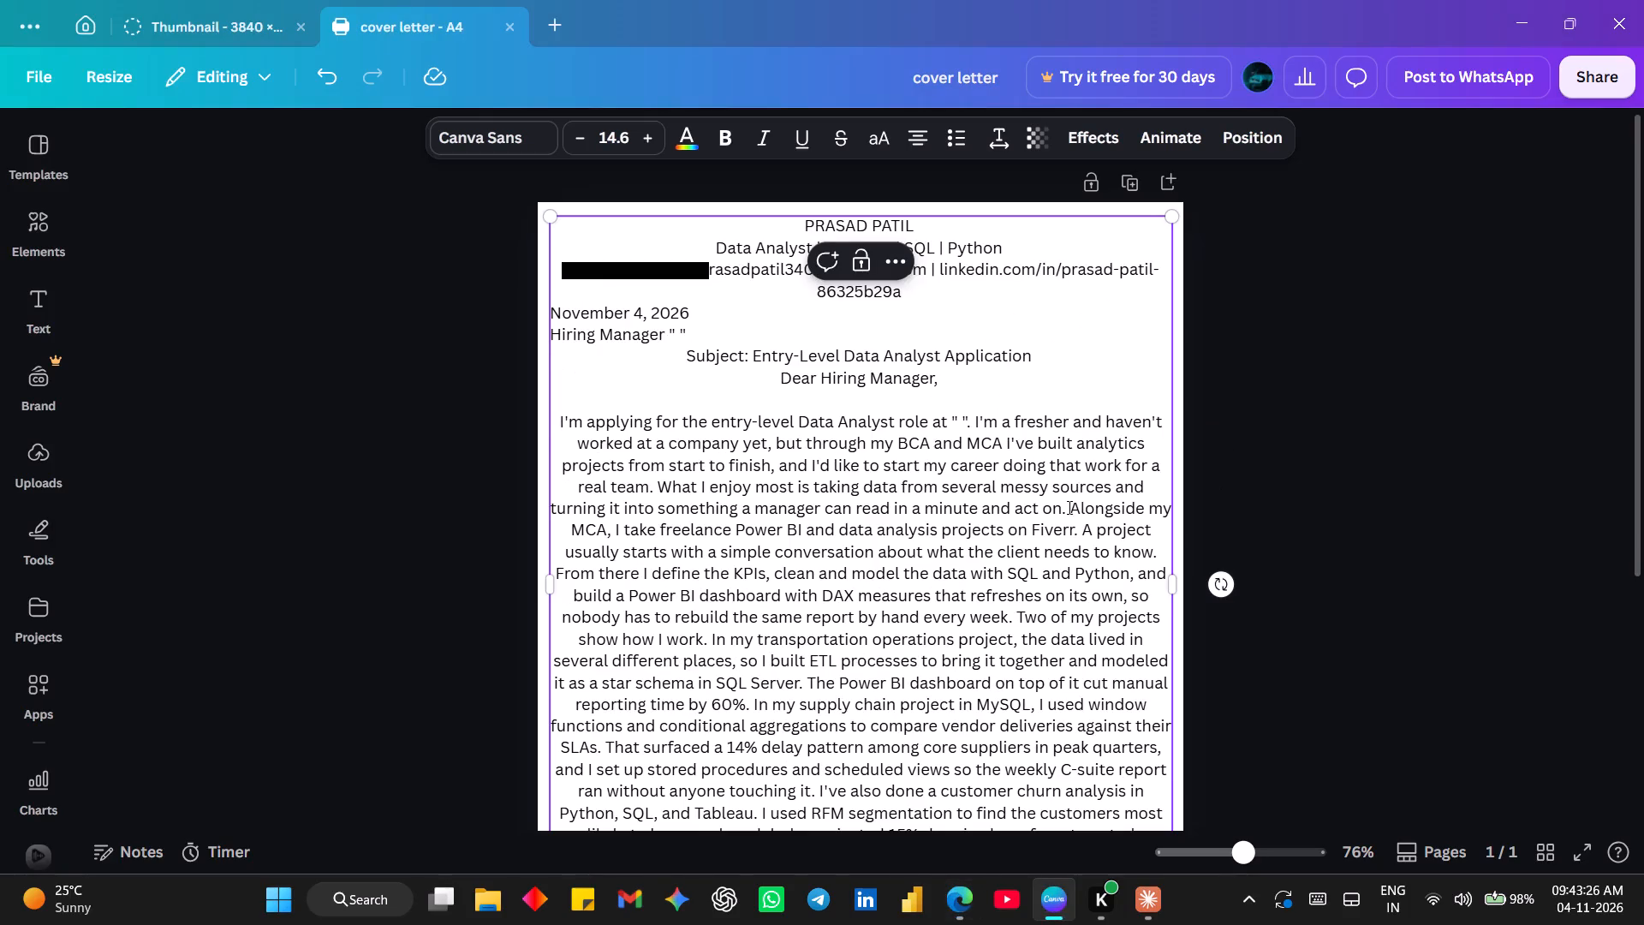
left_click(1069, 508)
key("Return")
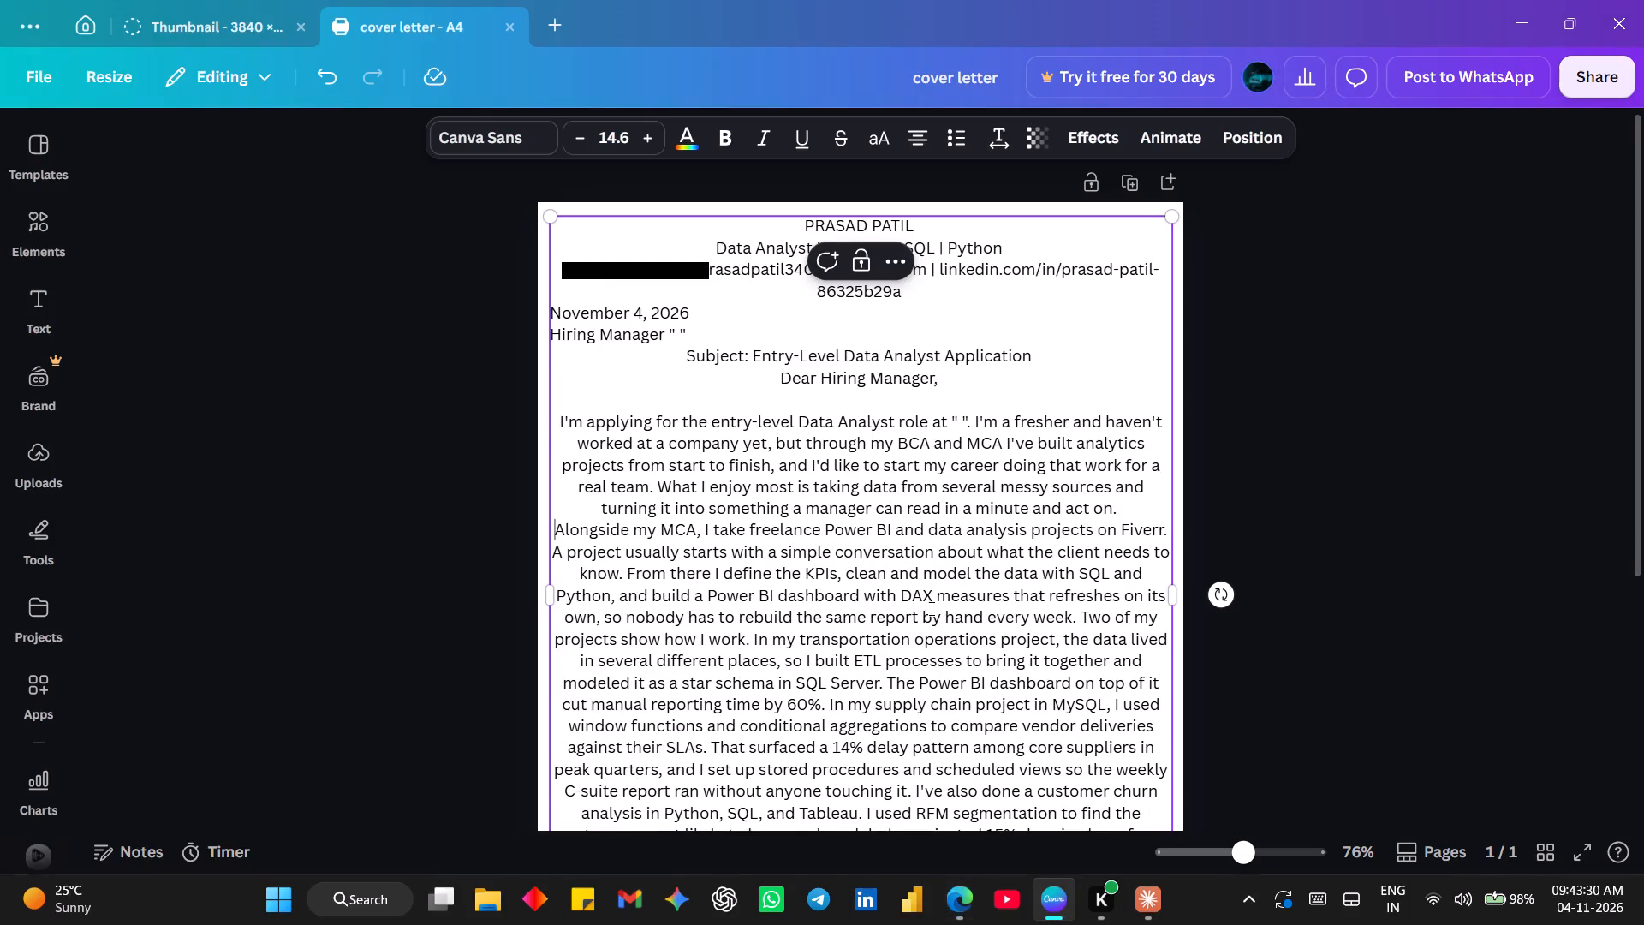
left_click(1082, 618)
key("Return")
scroll(942, 573, "down", 1)
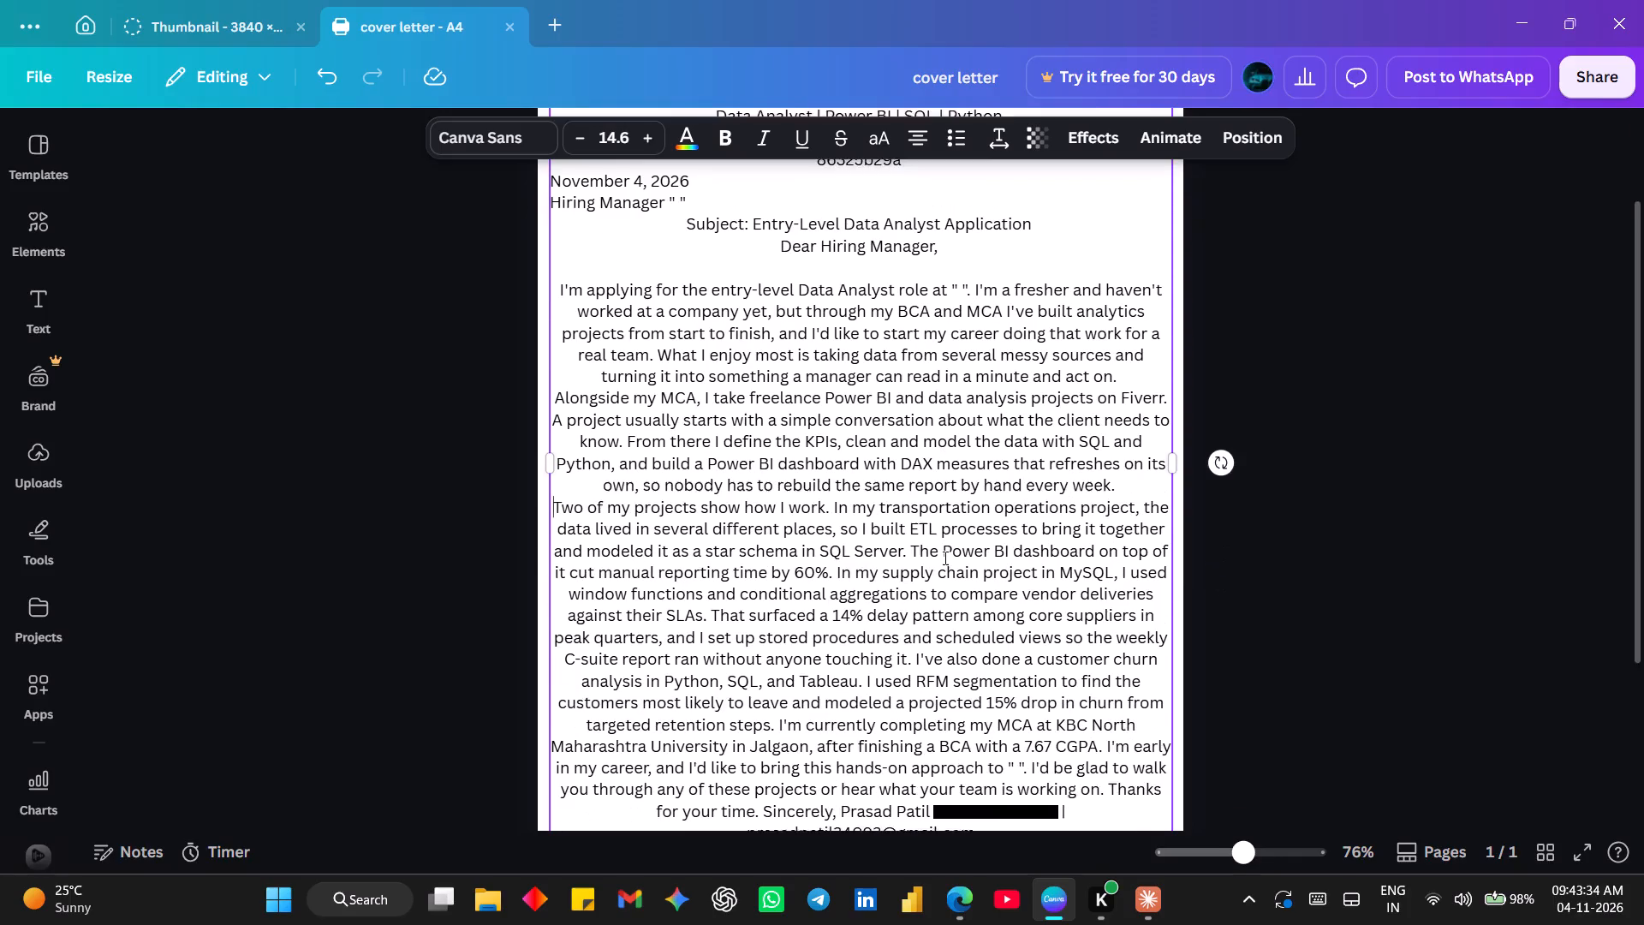
key("Return")
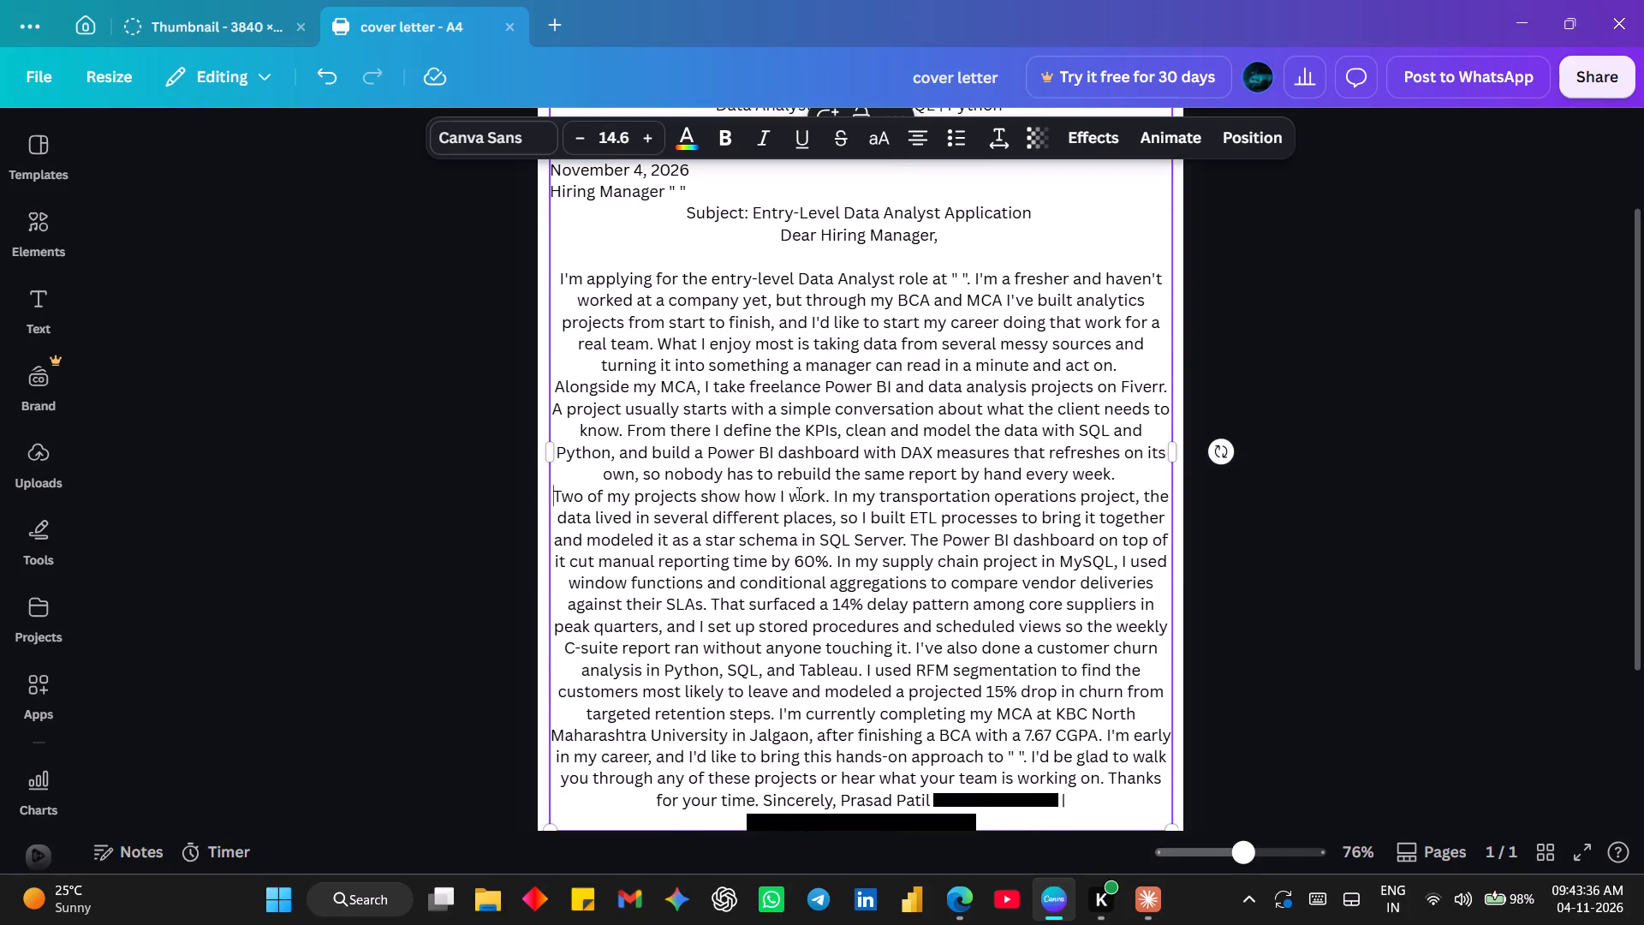
left_click(554, 380)
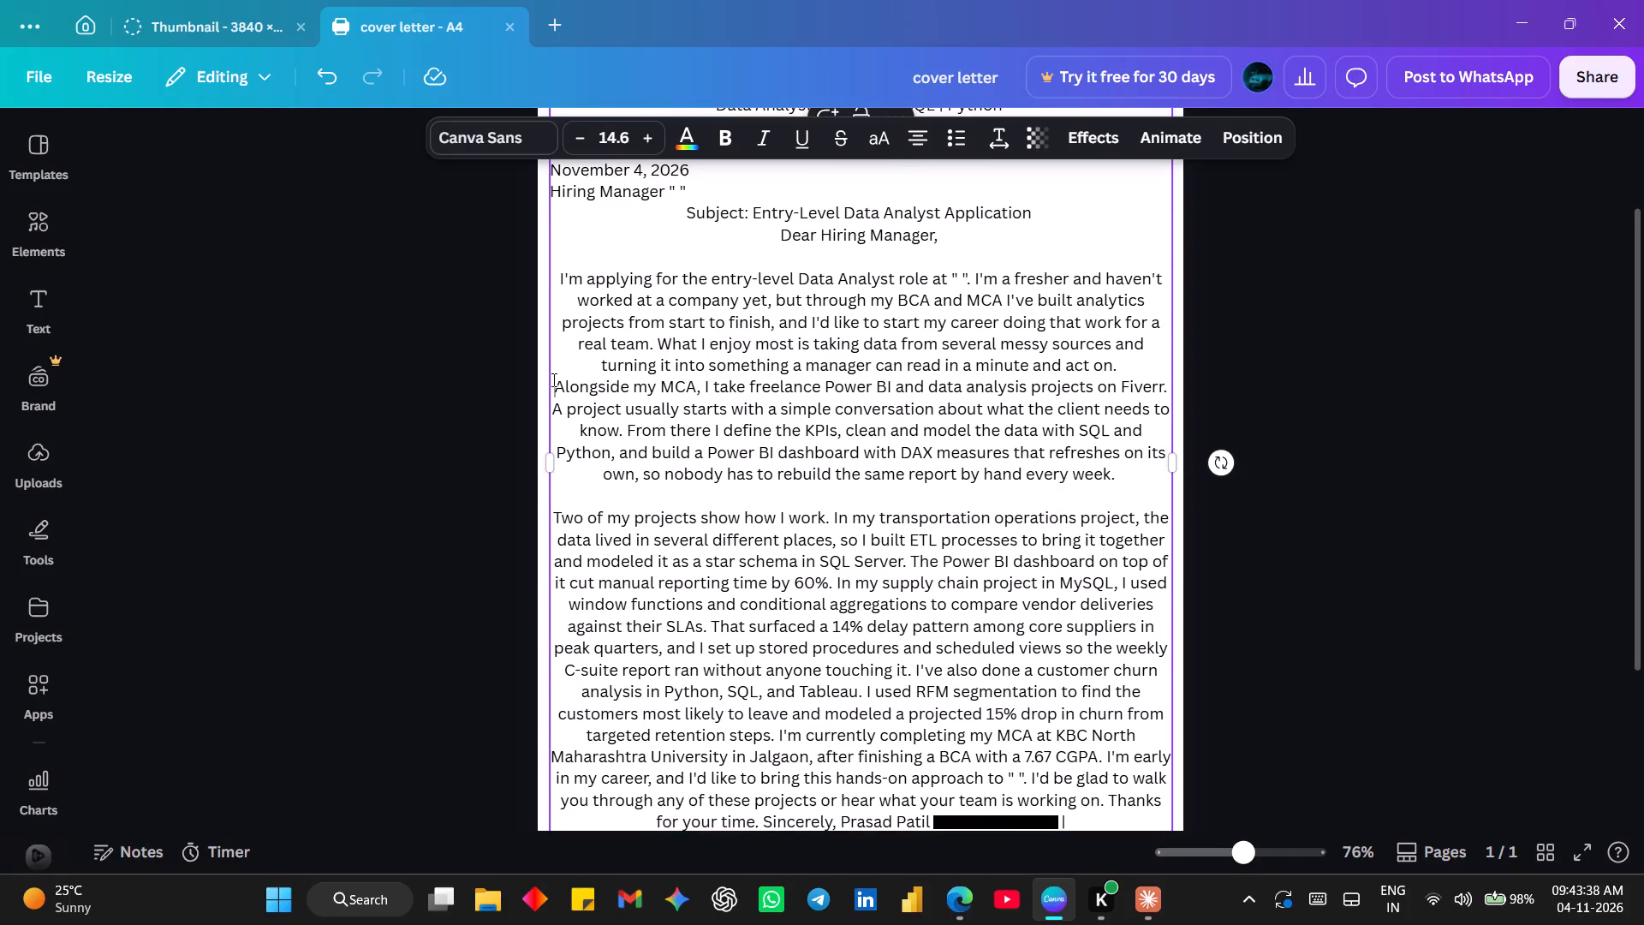
key("Return")
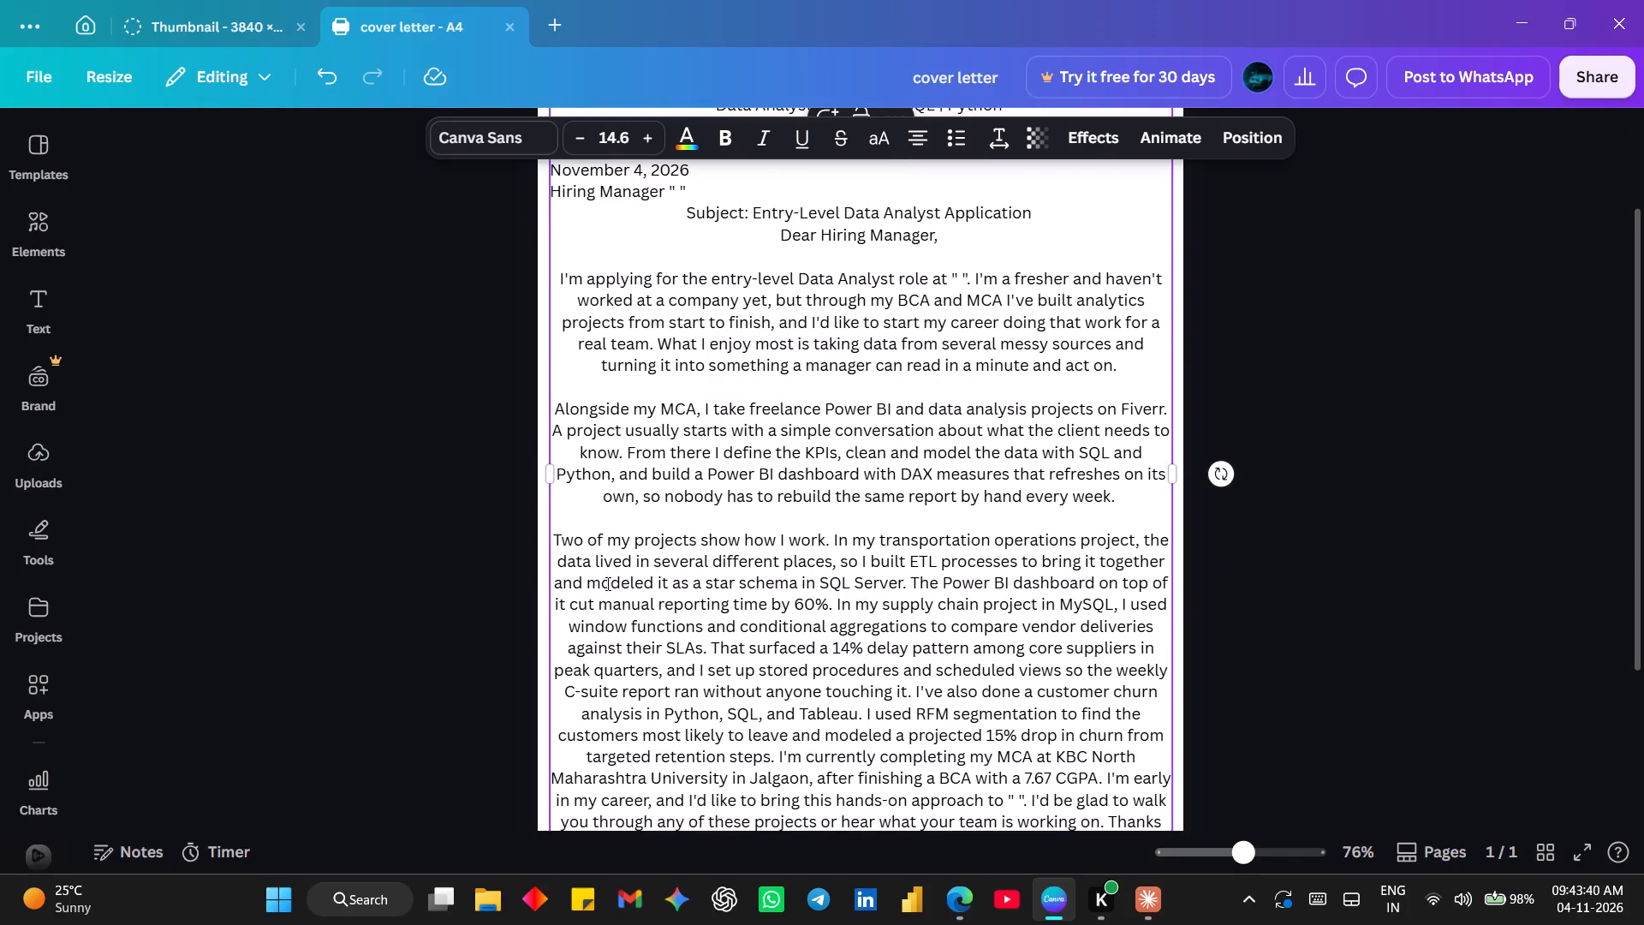
Following the PDF, separate the "I've also done" and "I'm currently completing" paragraphs, with a blank line before each.
key("alt+Tab")
scroll(609, 574, "down", 1)
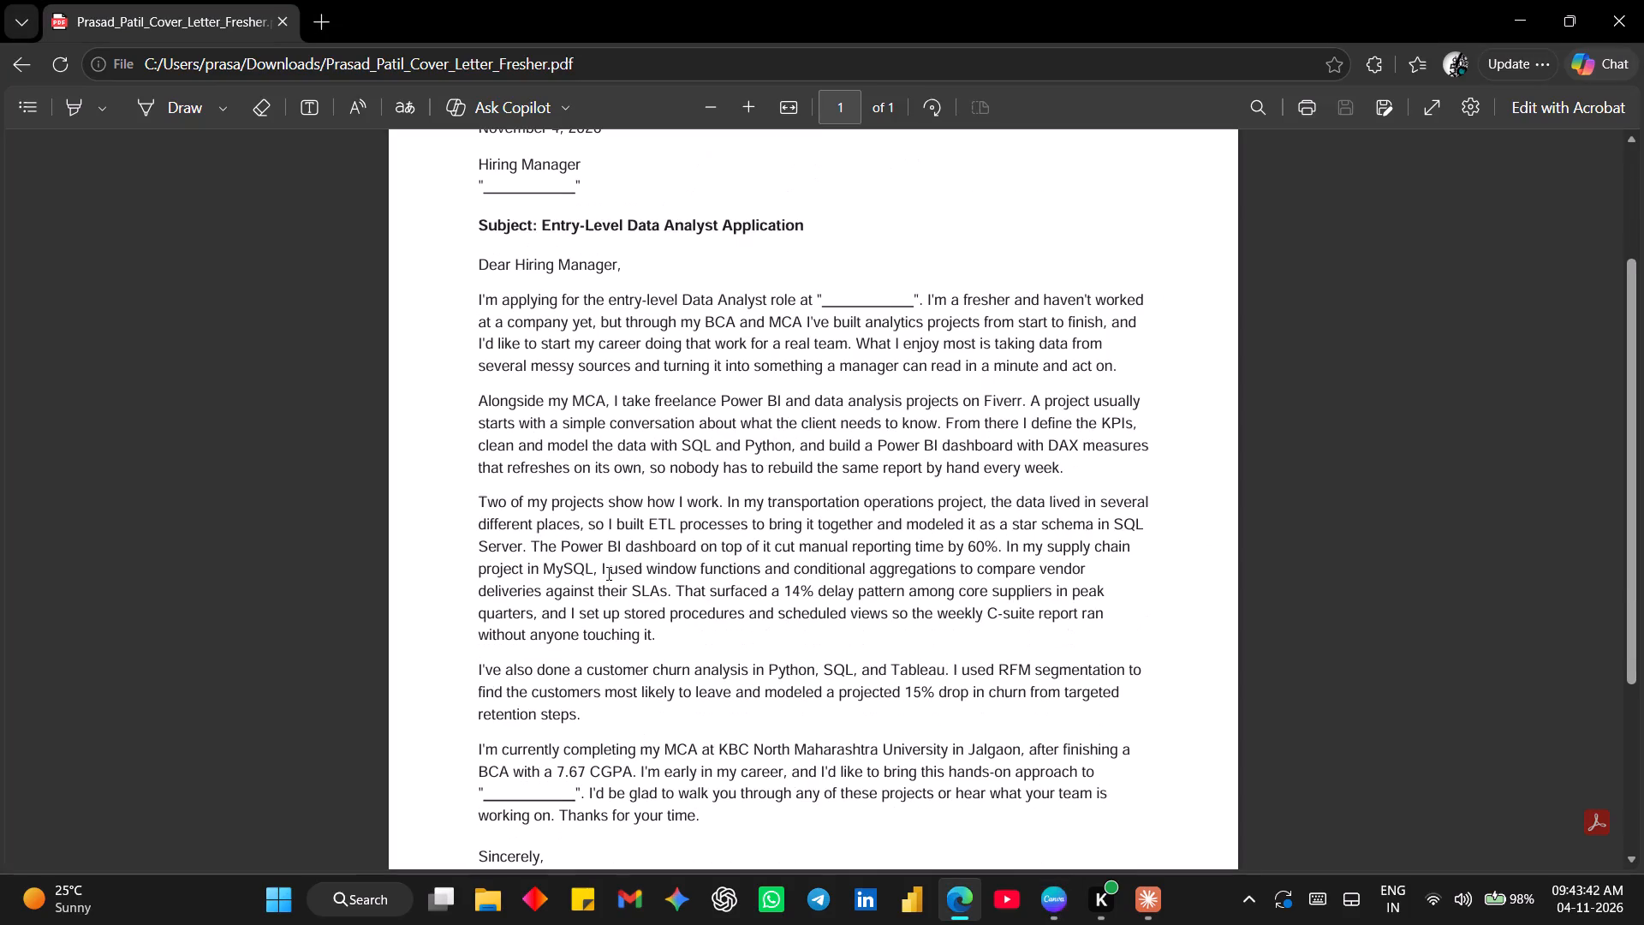
key("alt+Tab")
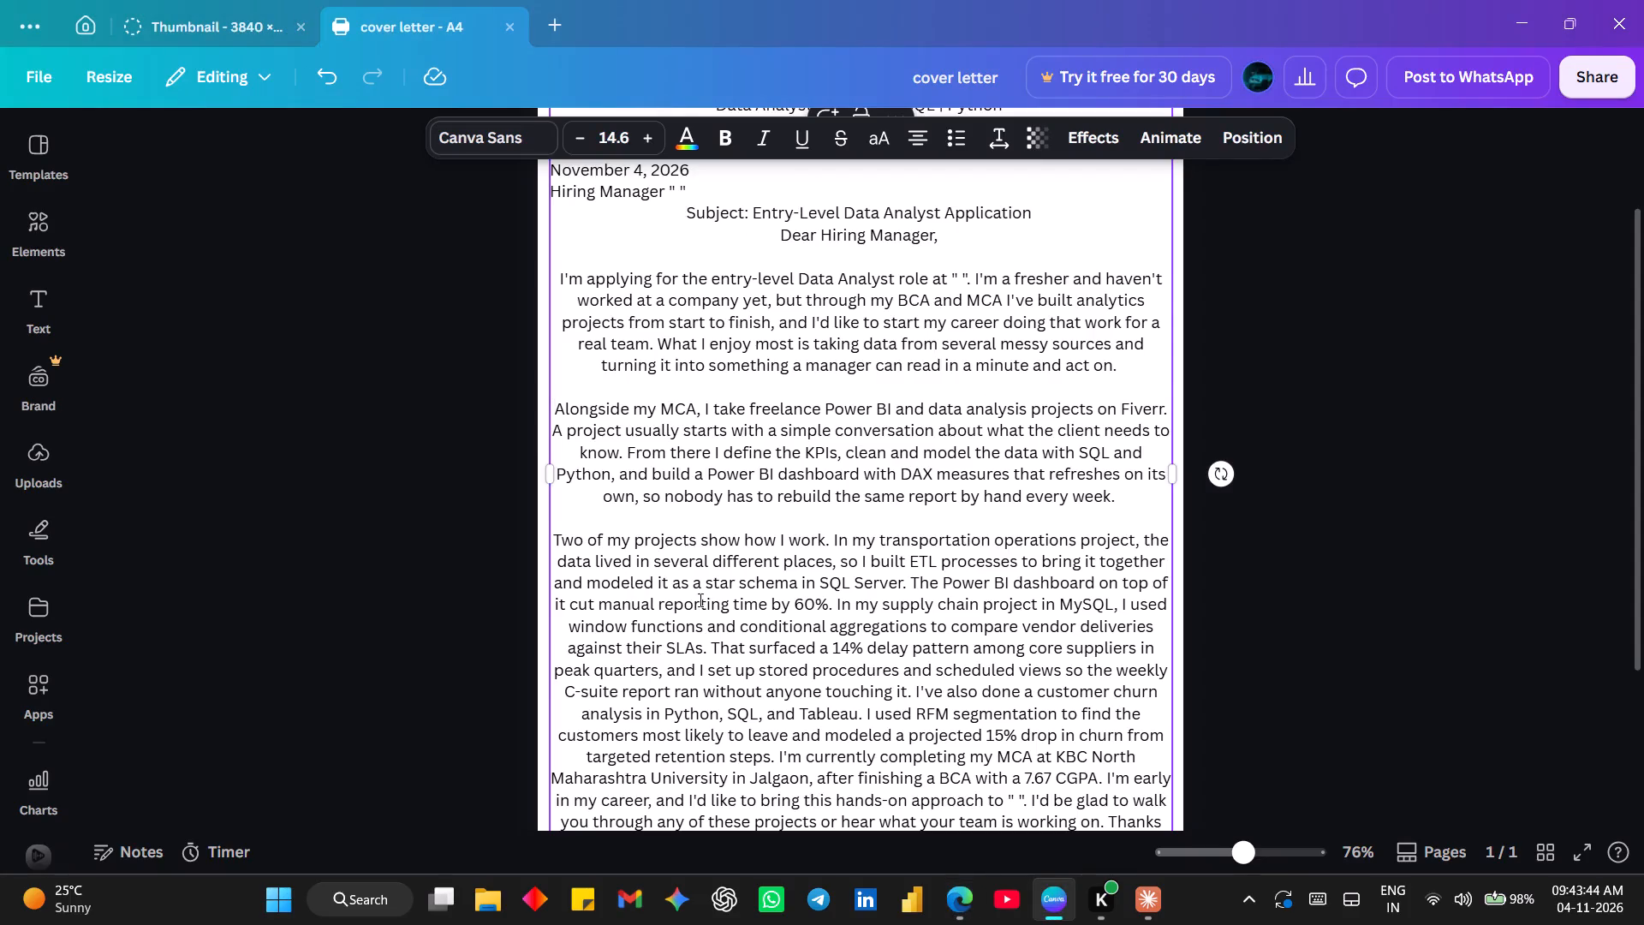
scroll(724, 653, "down", 1)
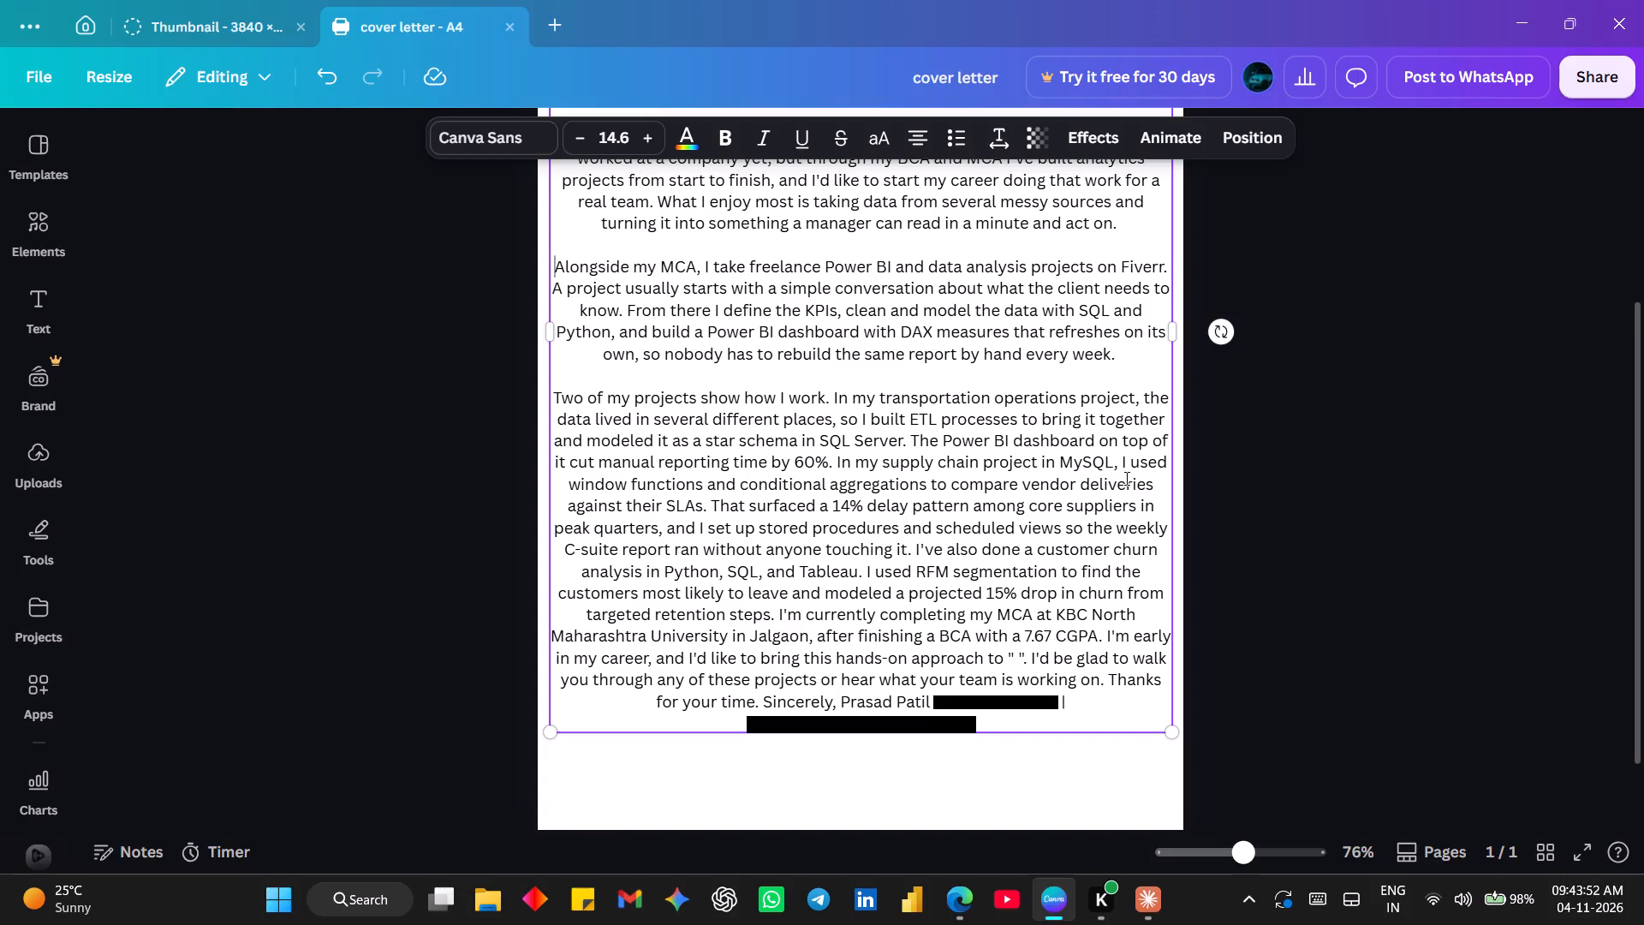
left_click(914, 548)
key("Return")
key("alt+Tab")
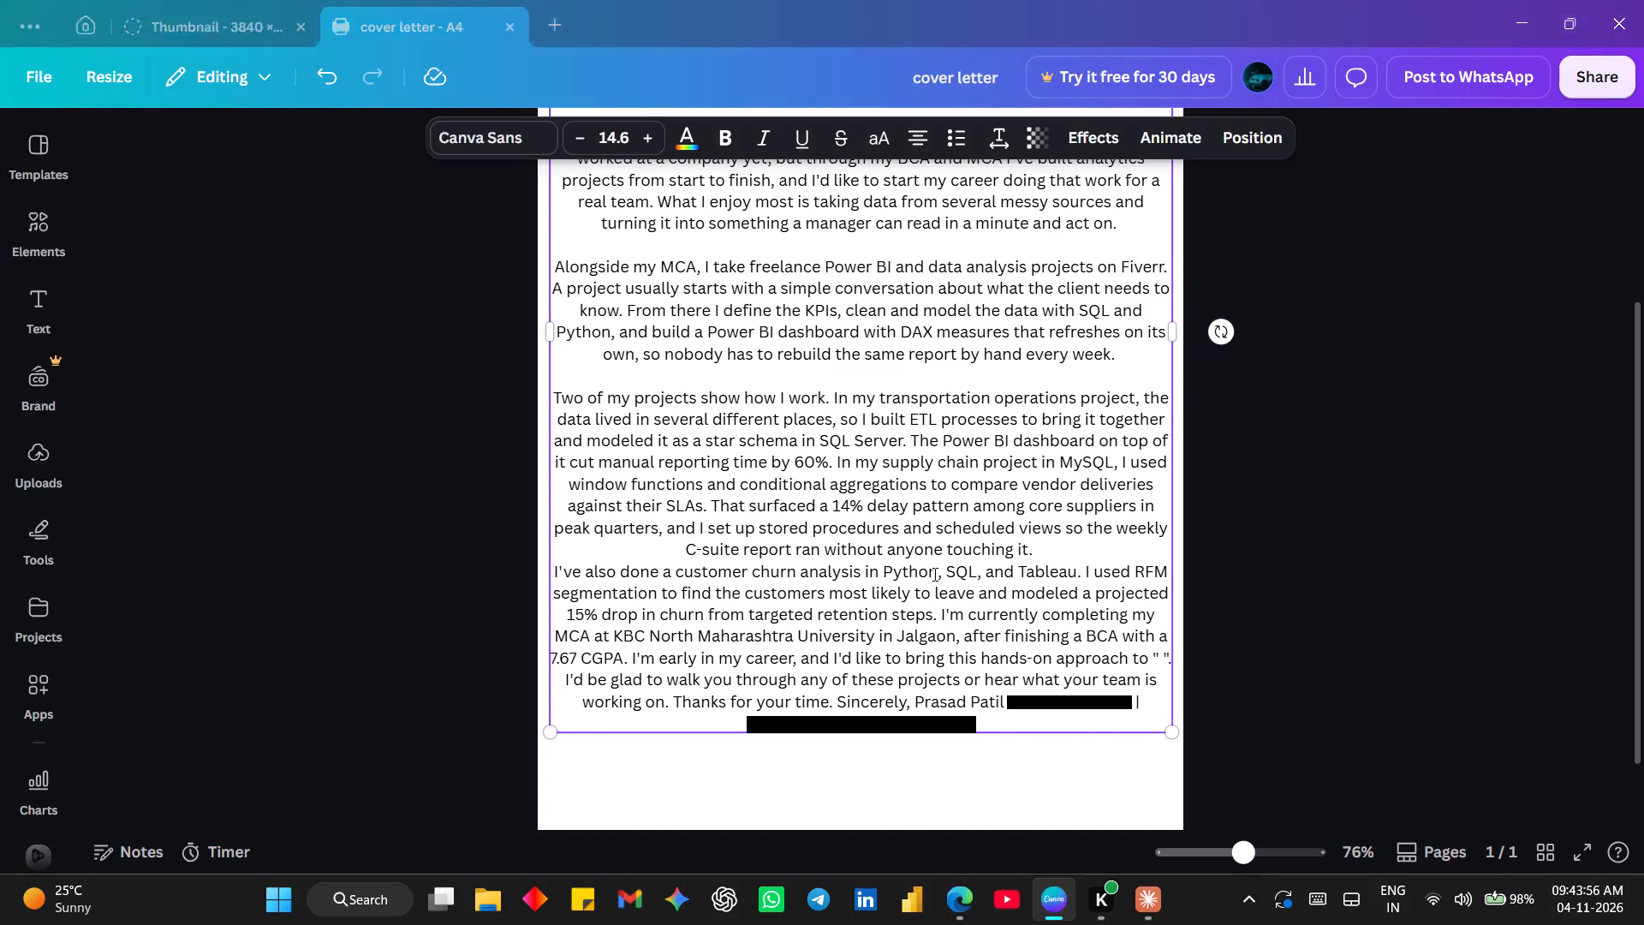
key("alt+Tab")
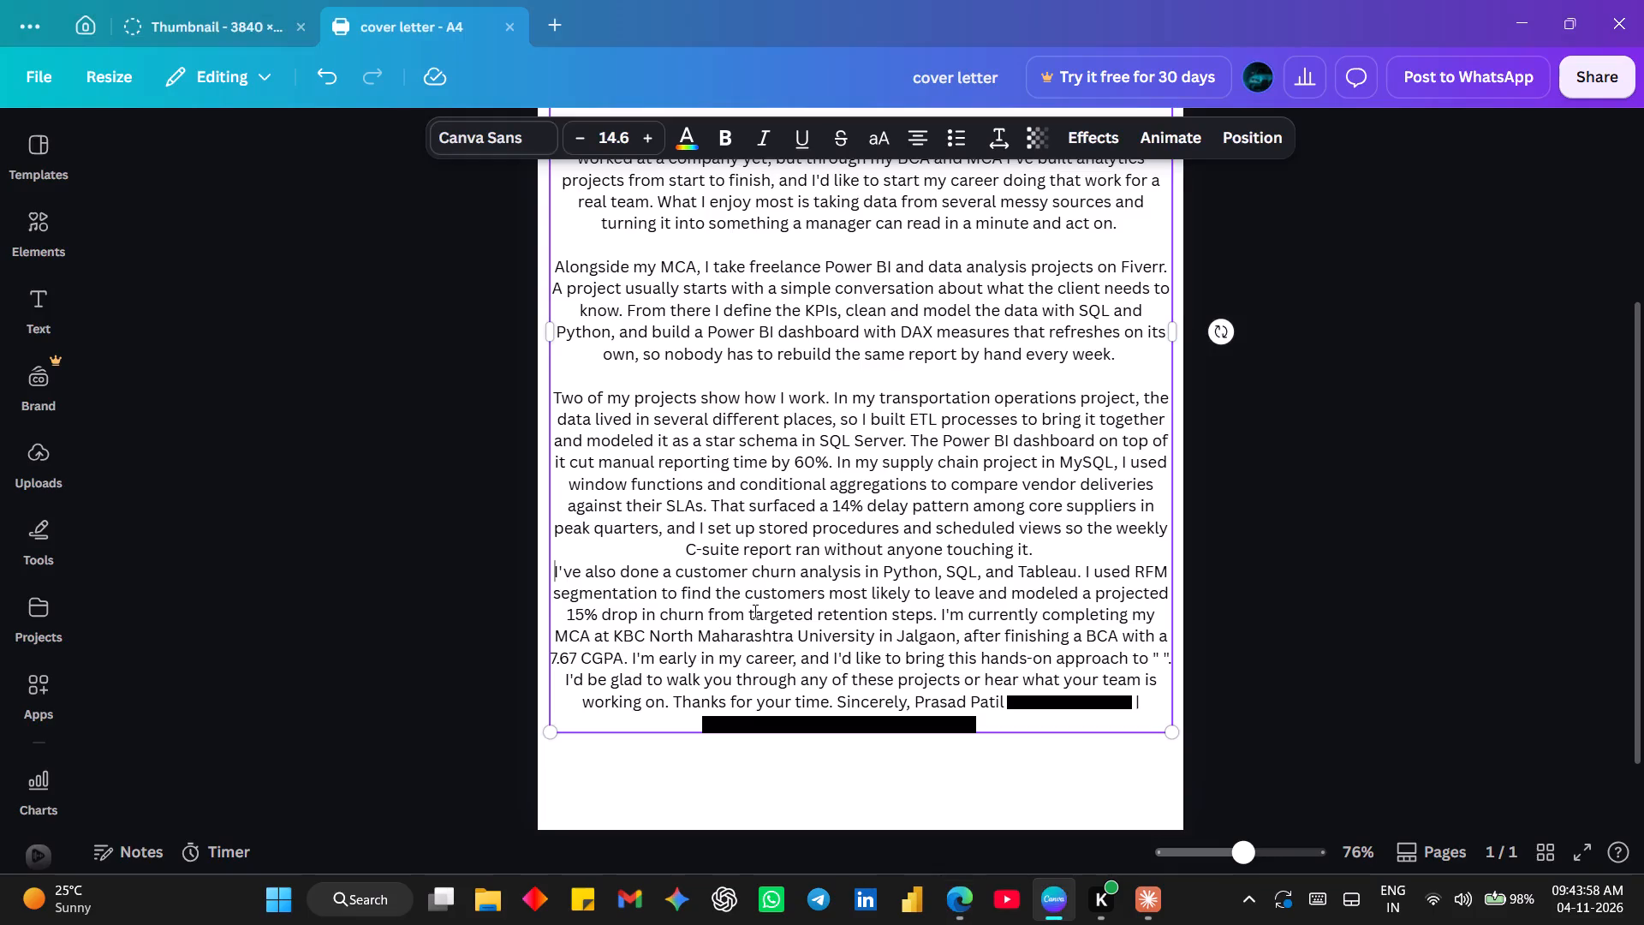
left_click(941, 612)
key("Return")
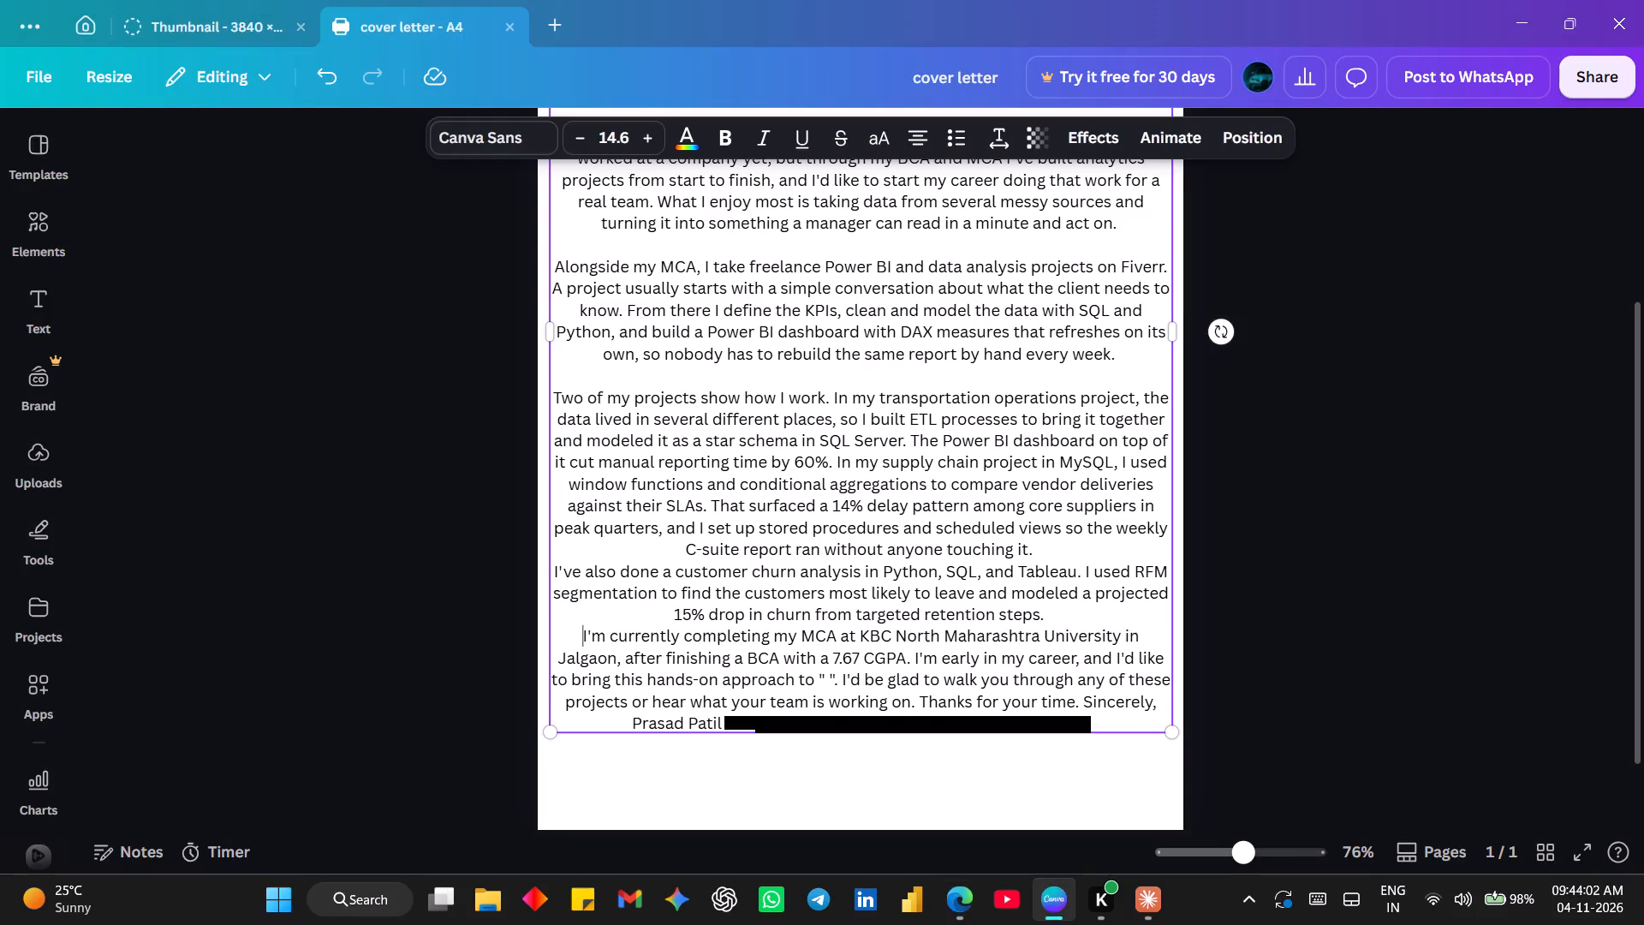
key("Return")
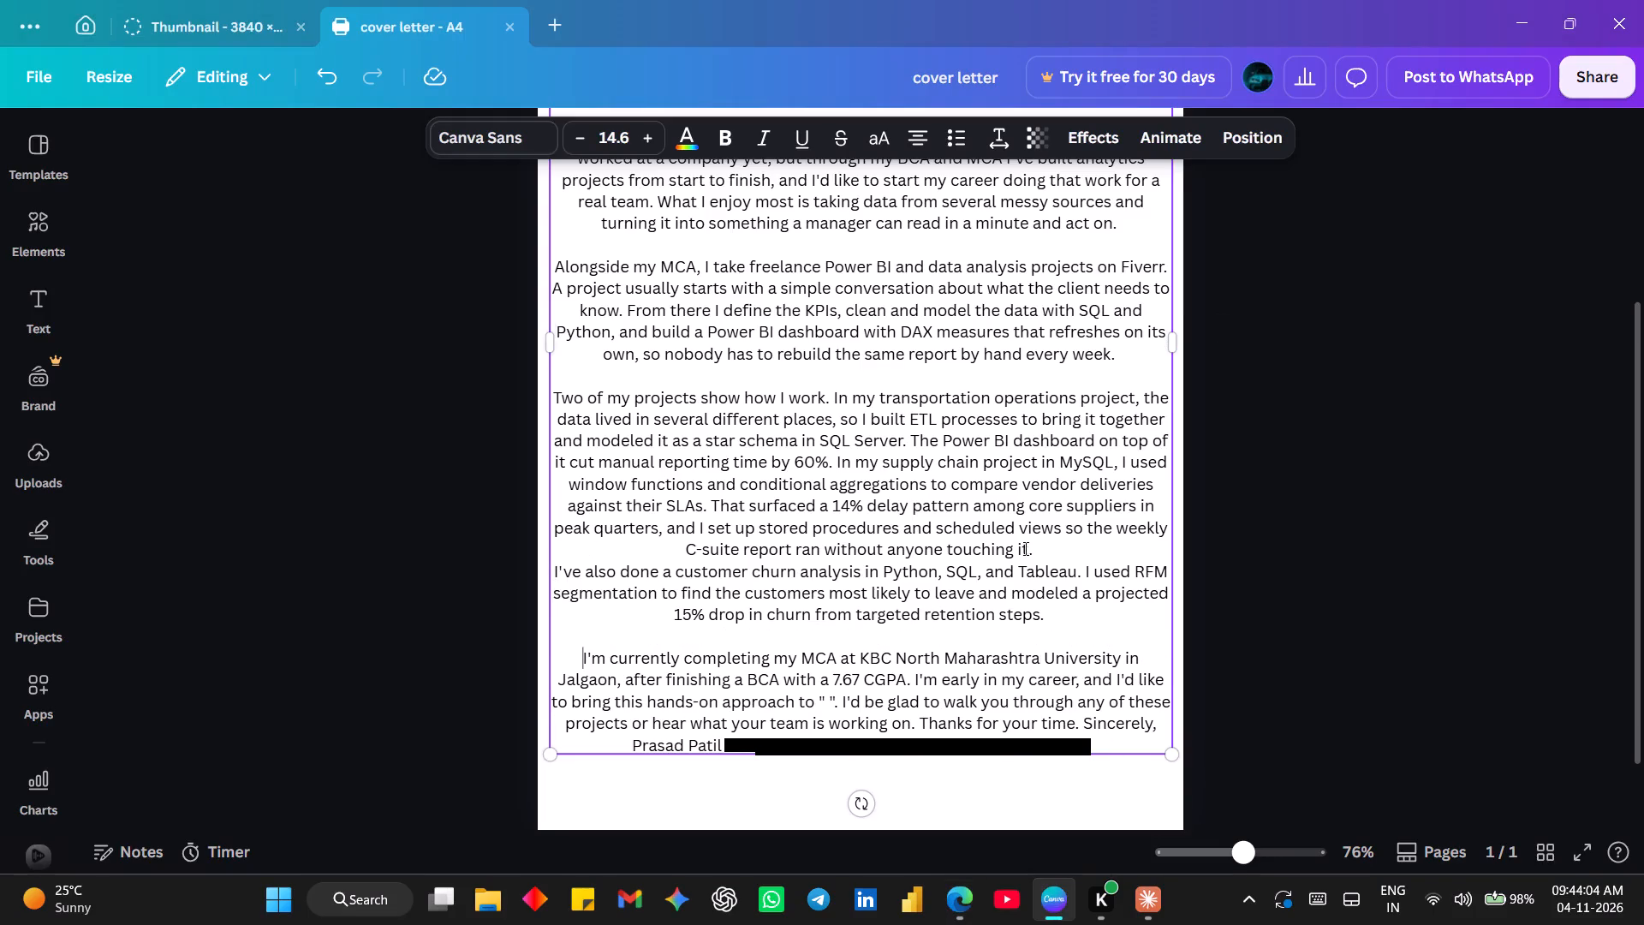
left_click(1047, 545)
key("Return")
Start new lines in the closing text before "Thanks for your time." and before the sender's name after "Sincerely,".
scroll(964, 592, "down", 1)
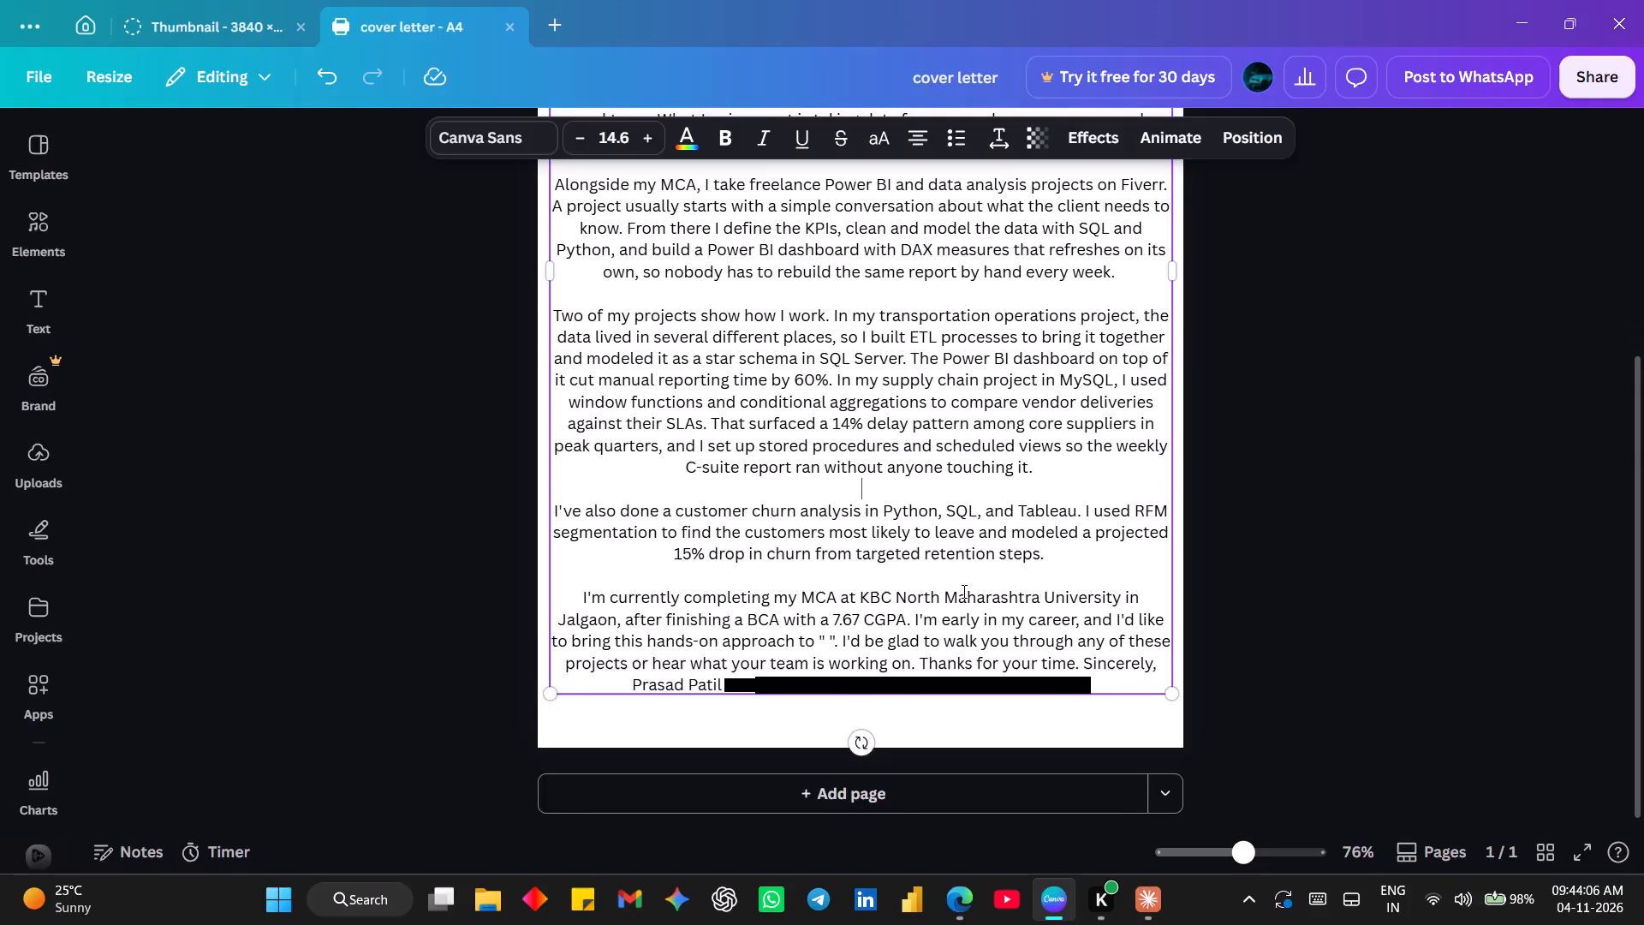
left_click(920, 665)
key("Return")
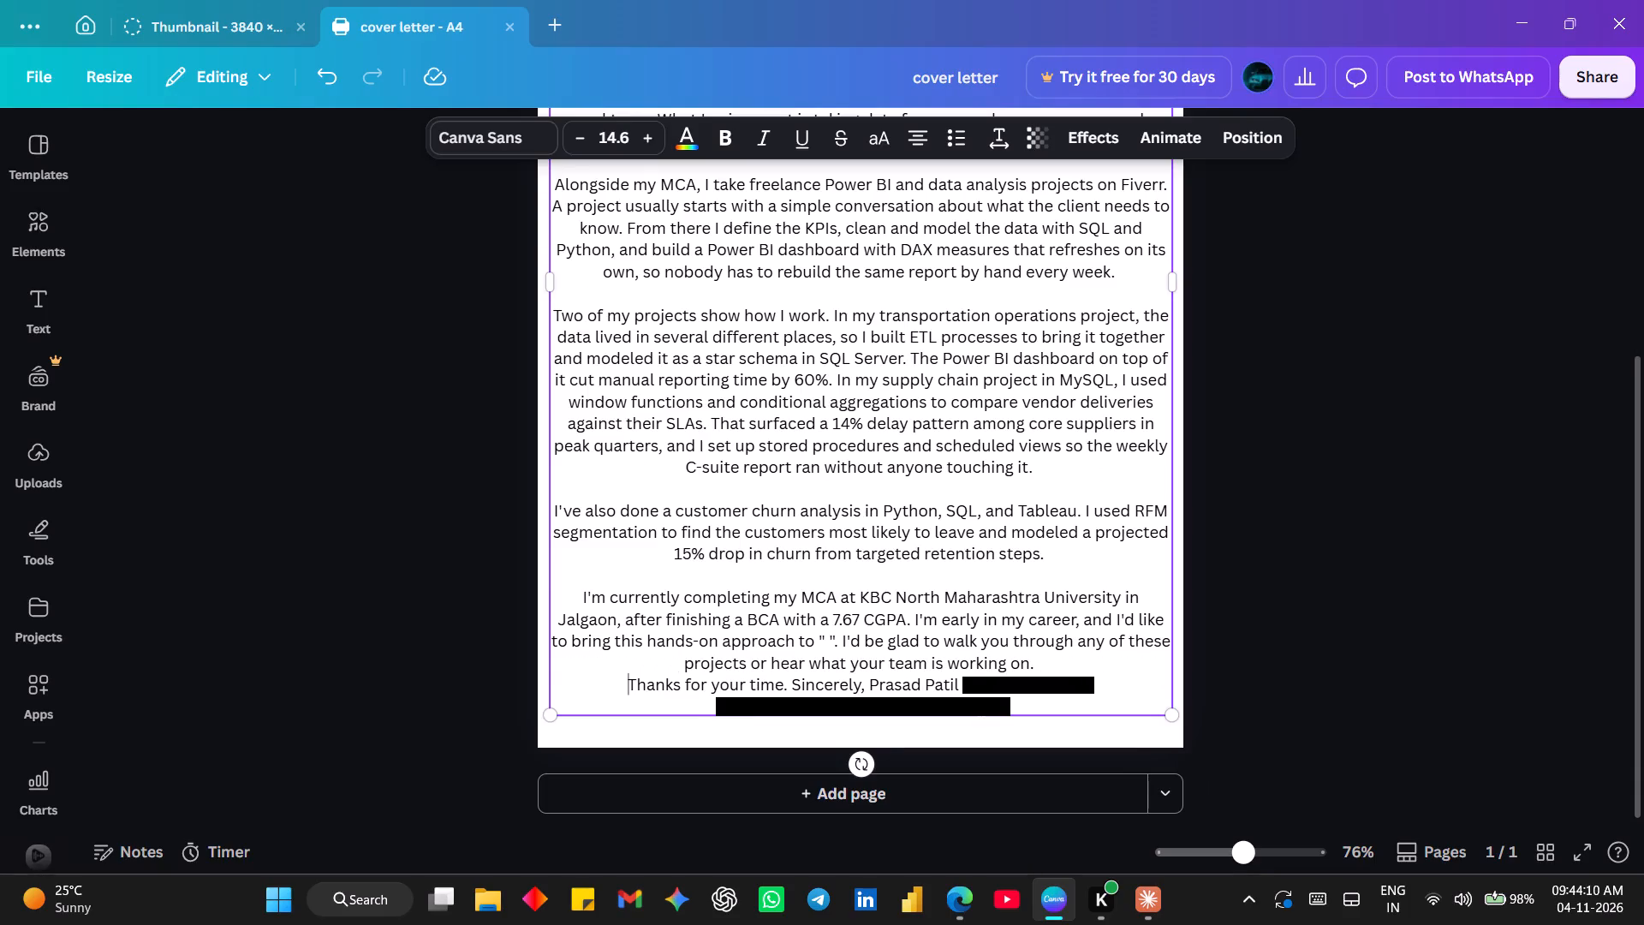
left_click(867, 685)
key("Return")
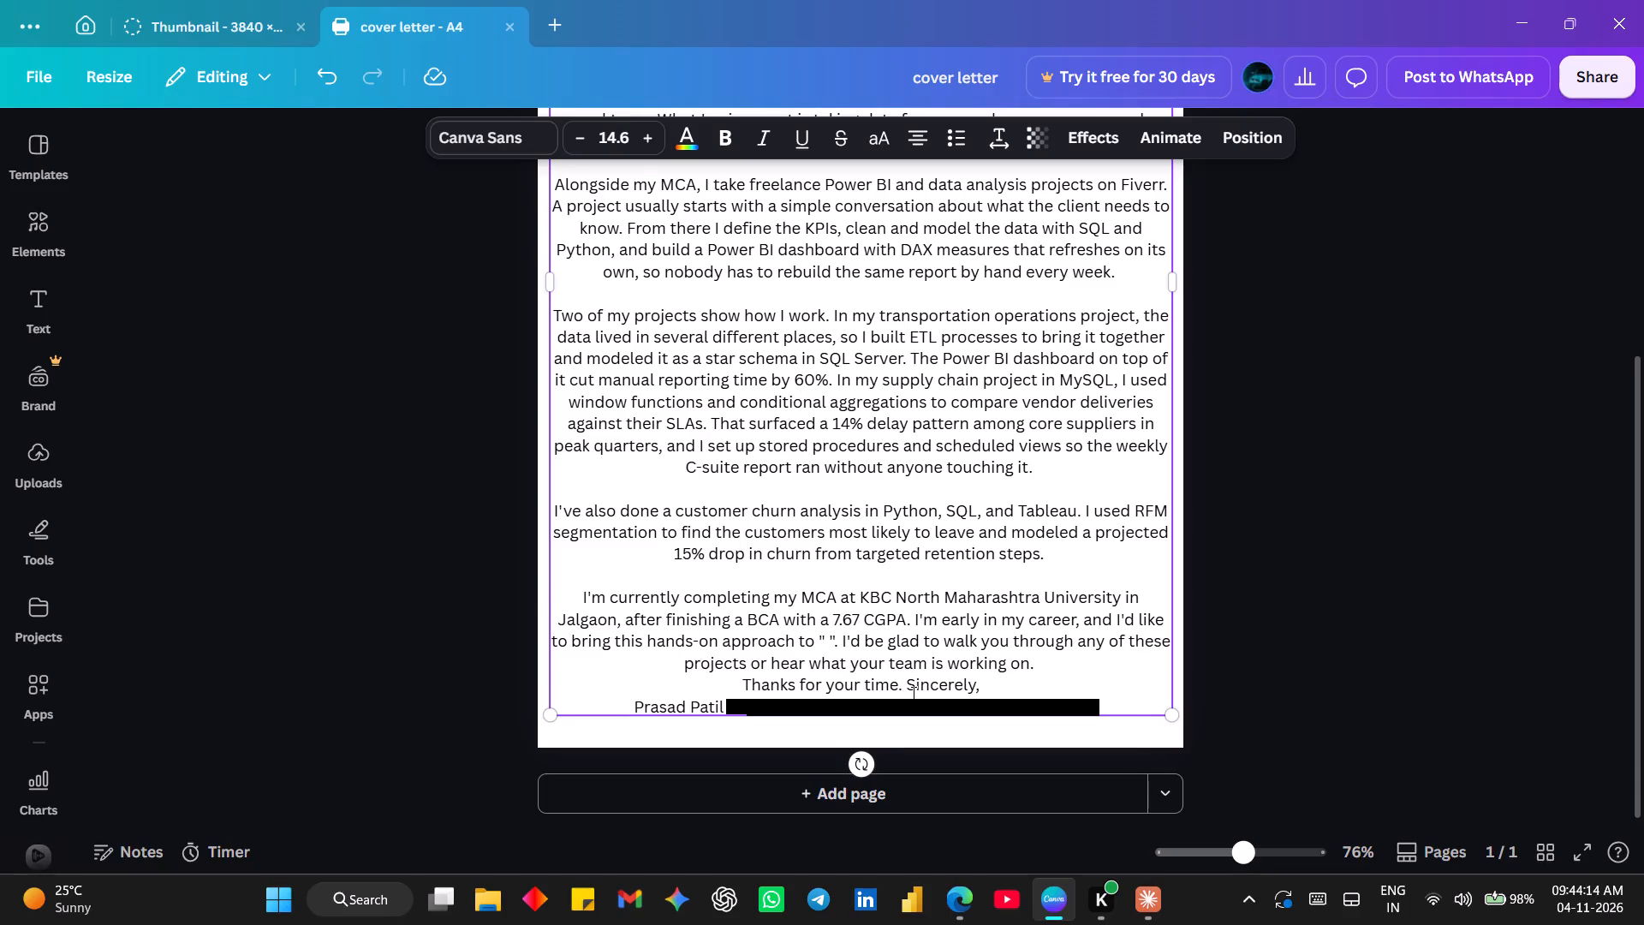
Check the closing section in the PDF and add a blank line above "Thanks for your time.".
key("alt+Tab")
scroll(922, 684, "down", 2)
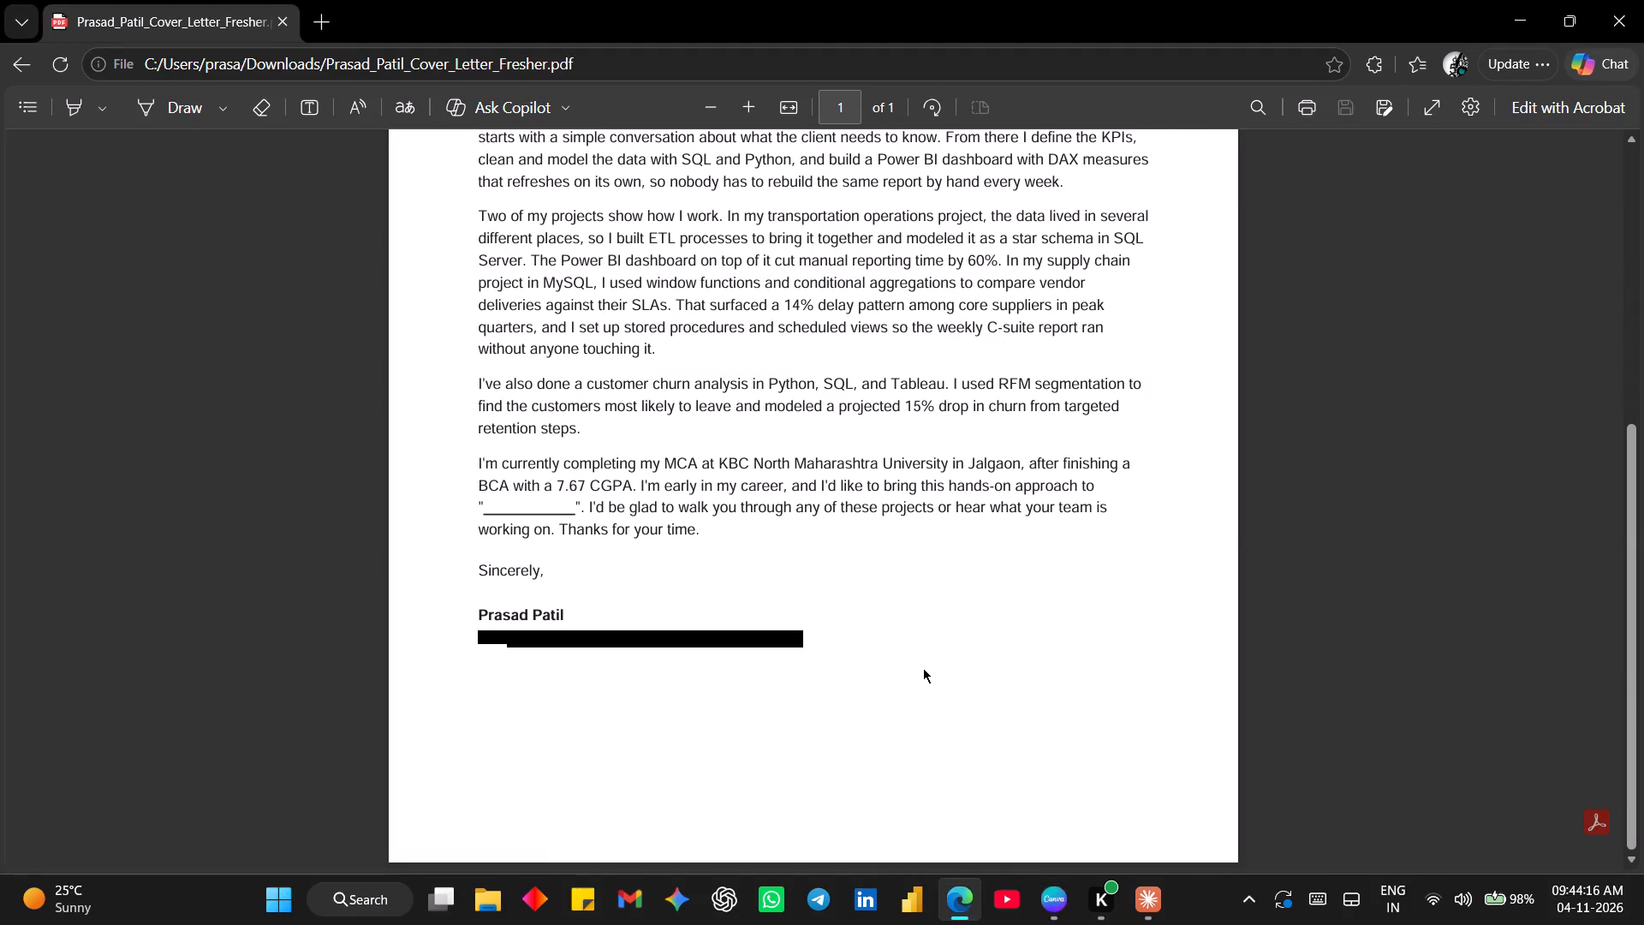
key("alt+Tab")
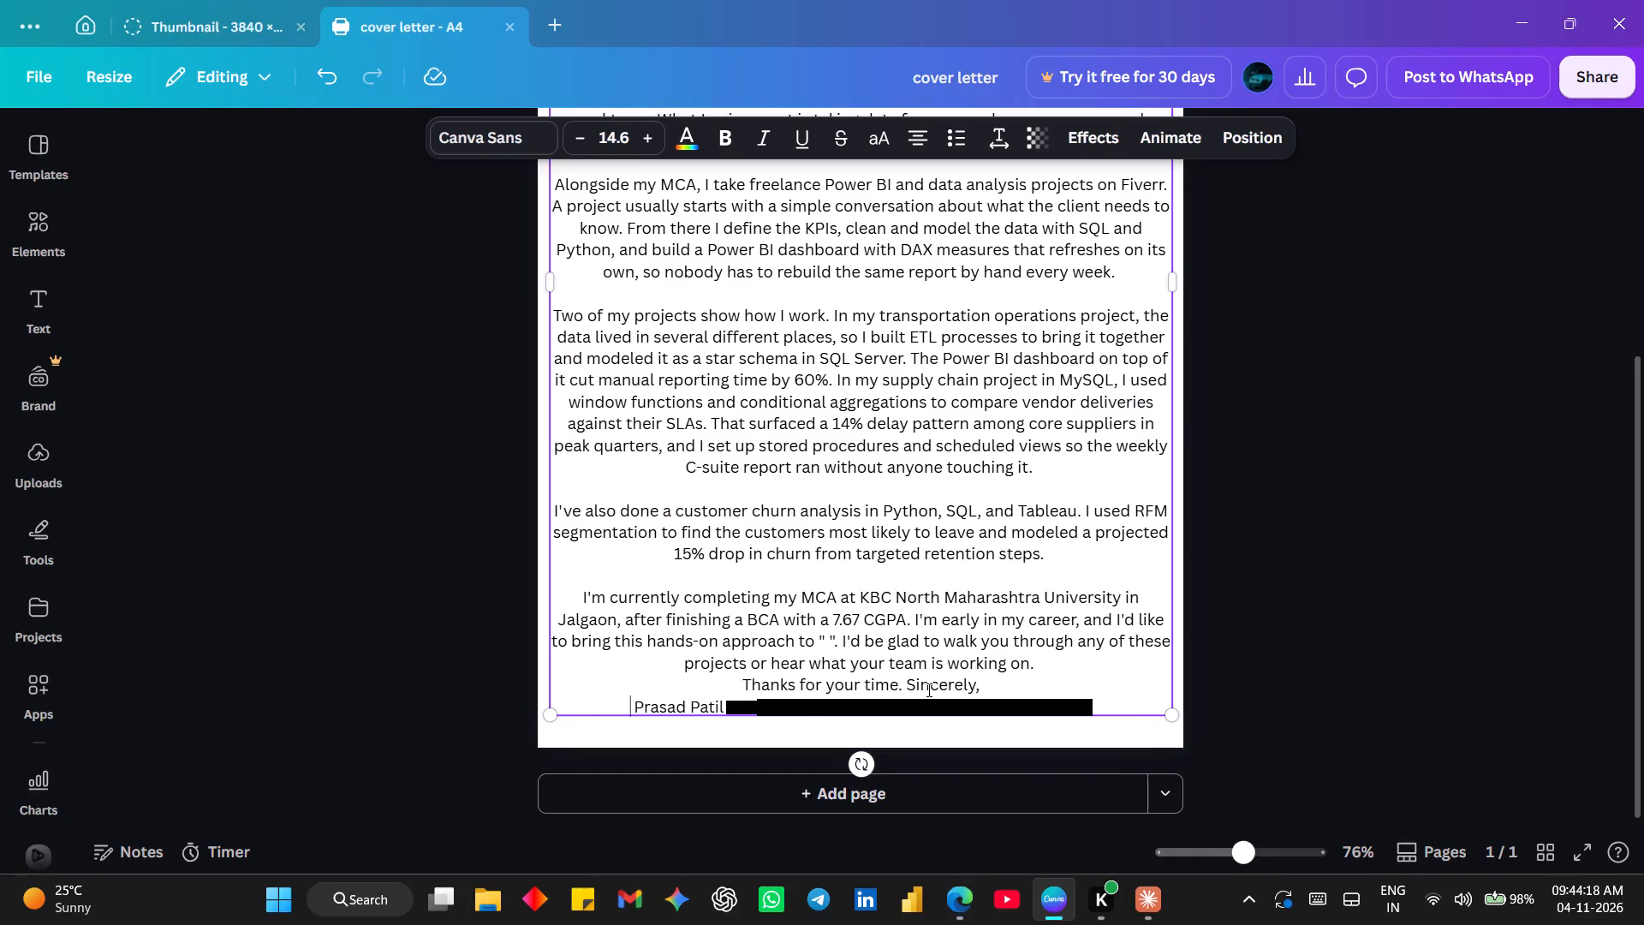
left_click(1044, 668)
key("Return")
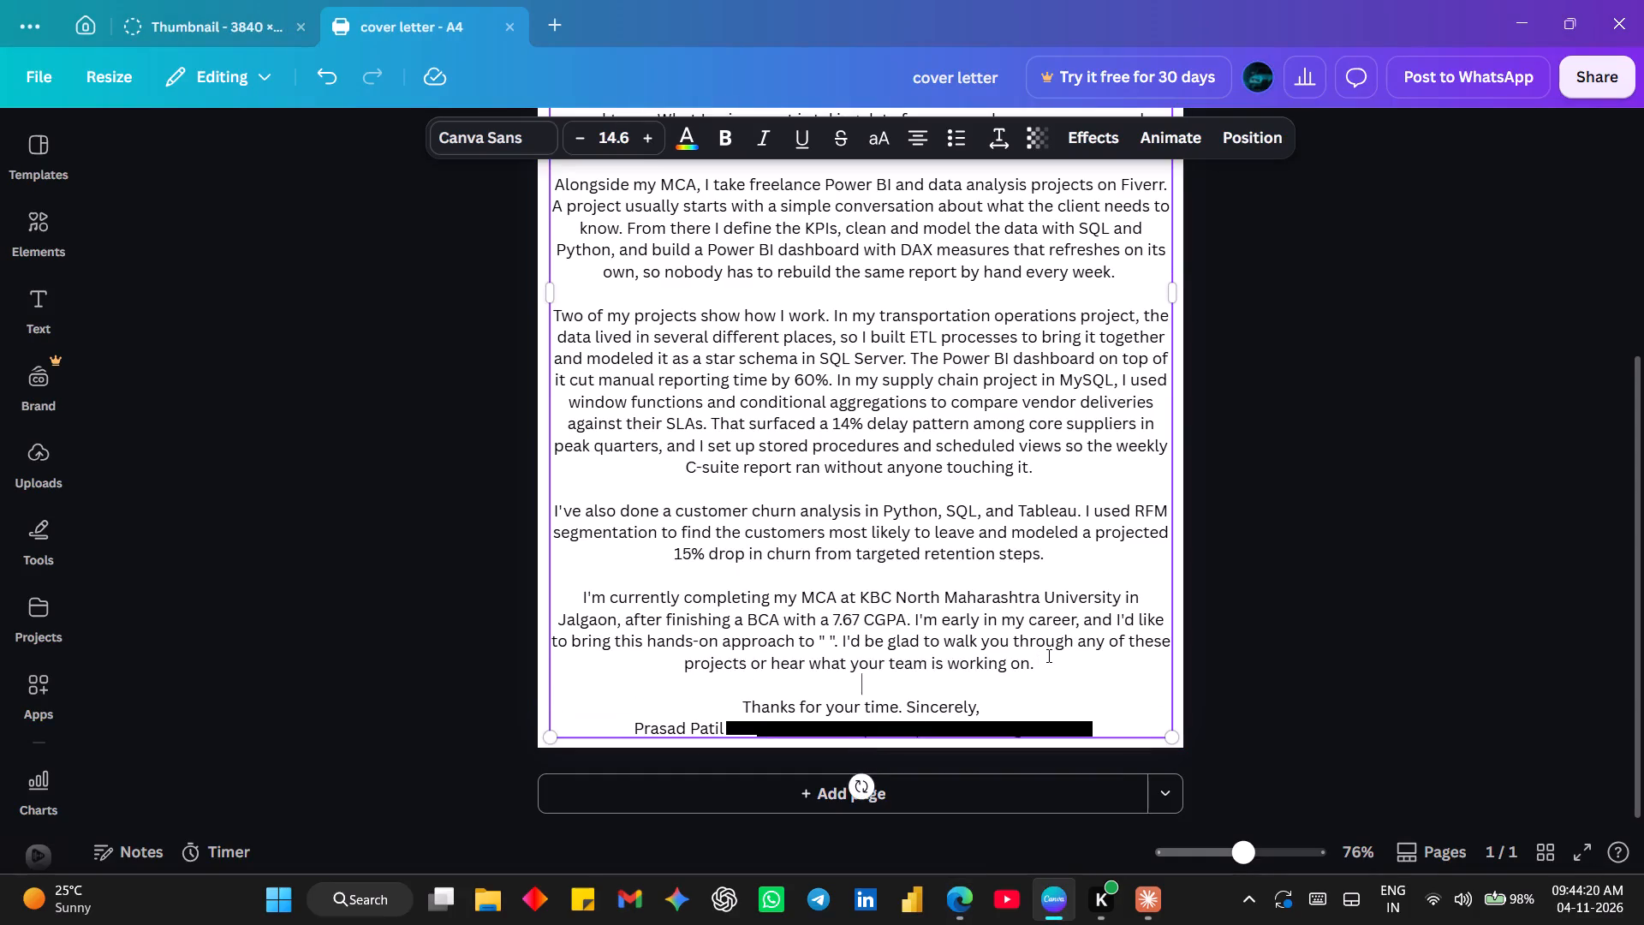
Following the PDF, move "Sincerely," onto its own line with a blank line above it.
key("alt+Tab")
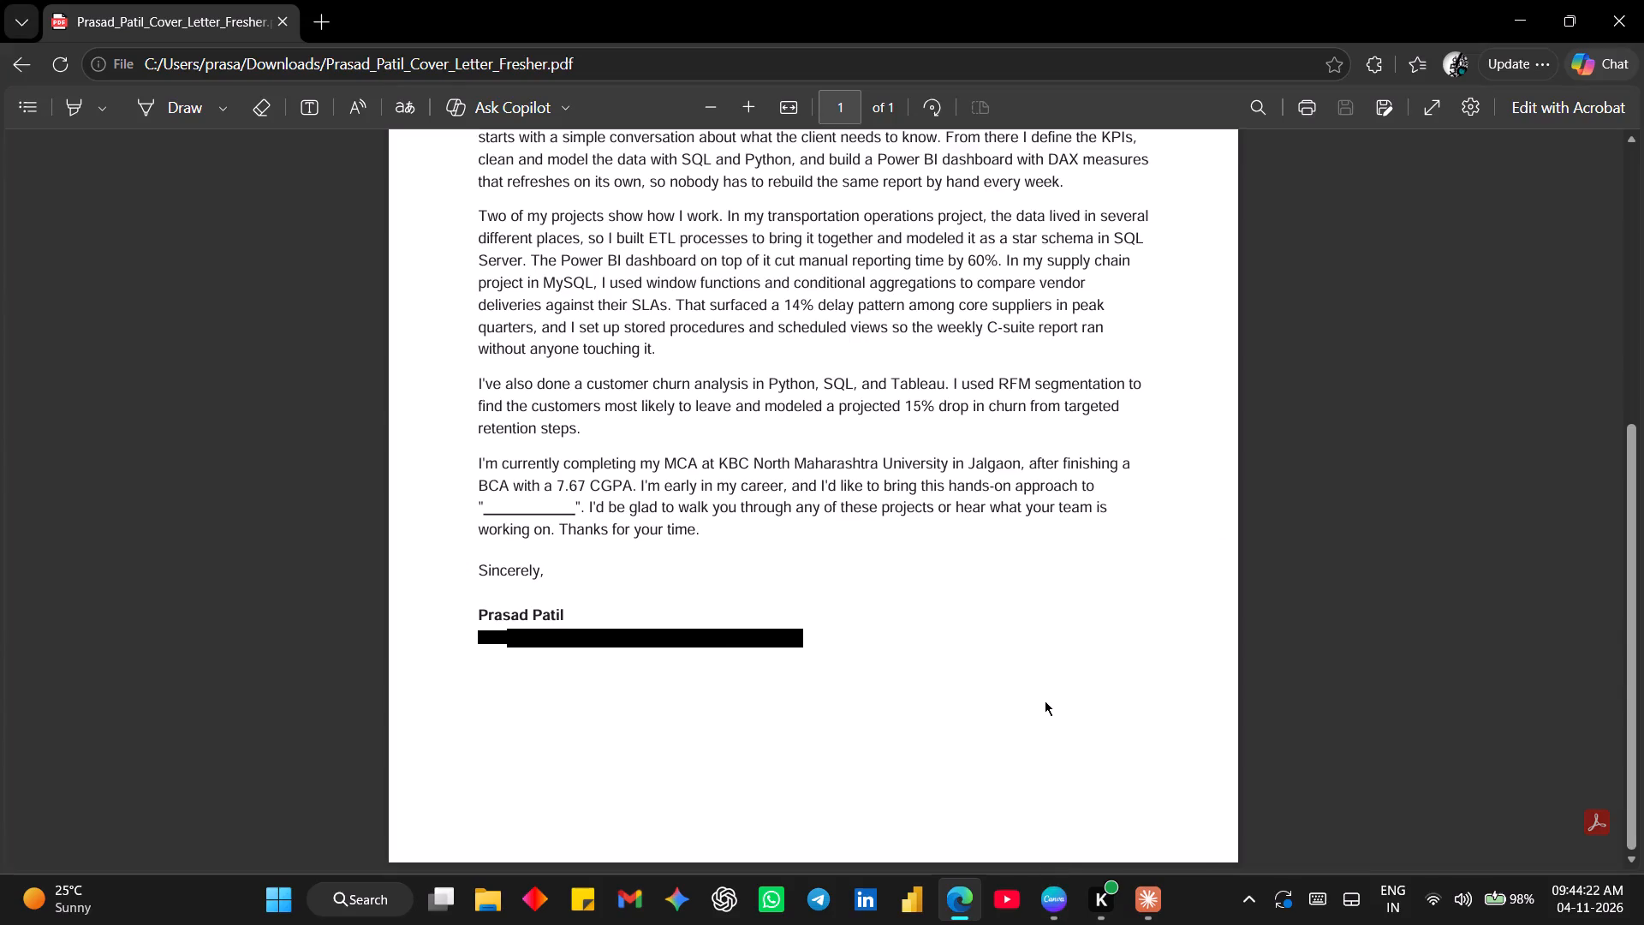
key("alt+Tab")
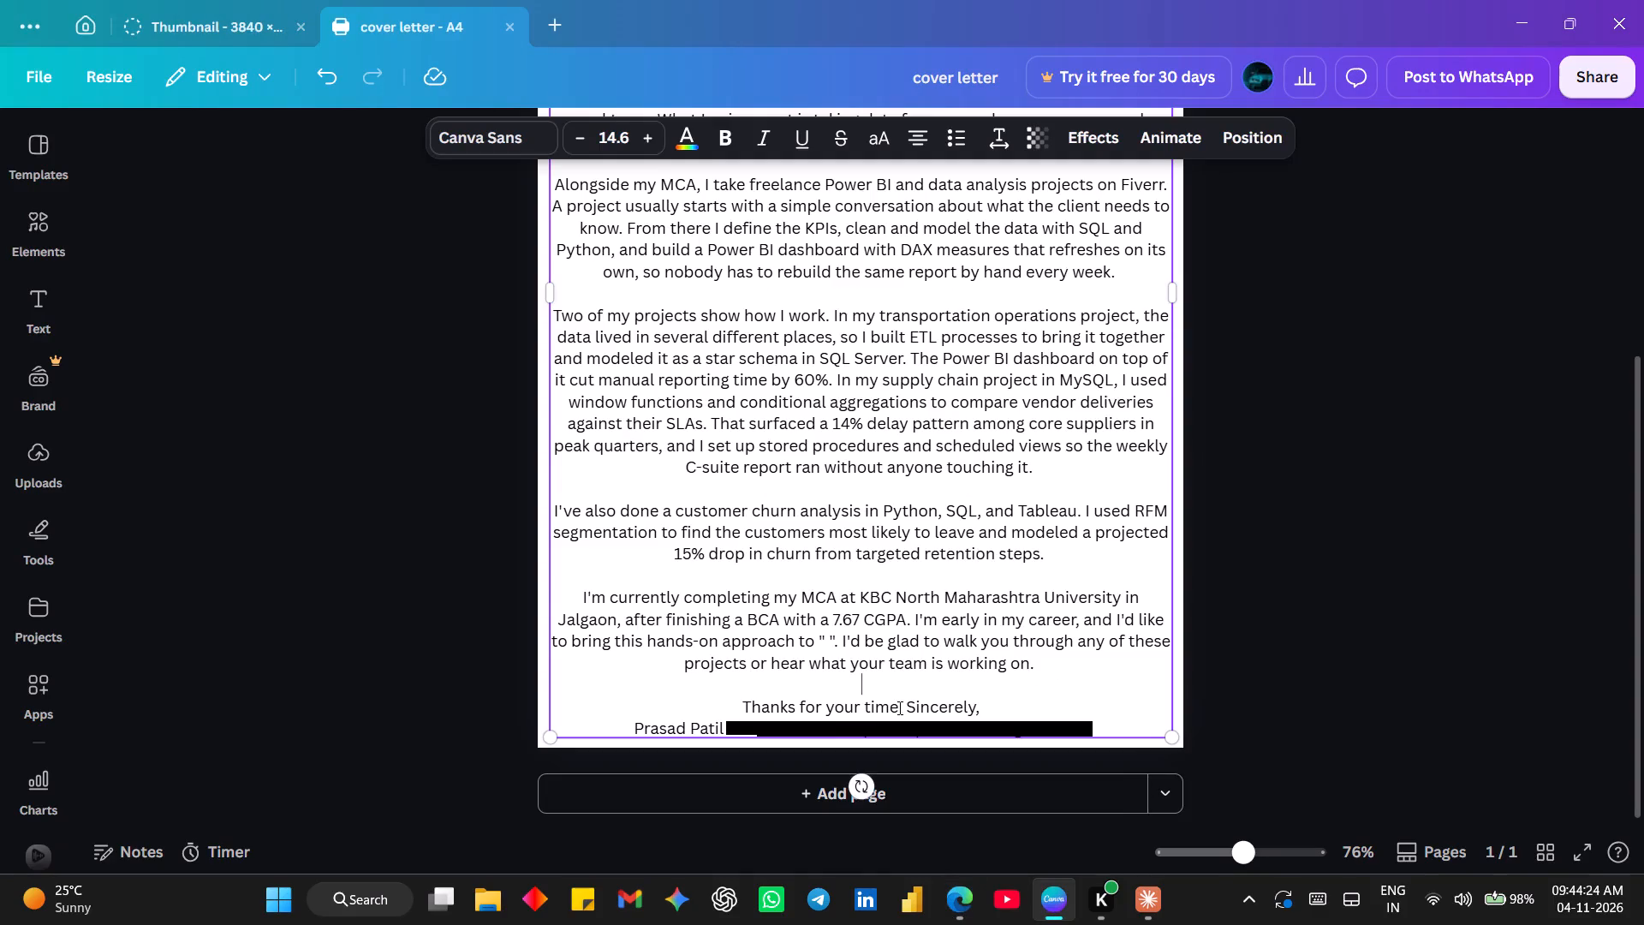
left_click(905, 707)
key("Return")
key("Return")
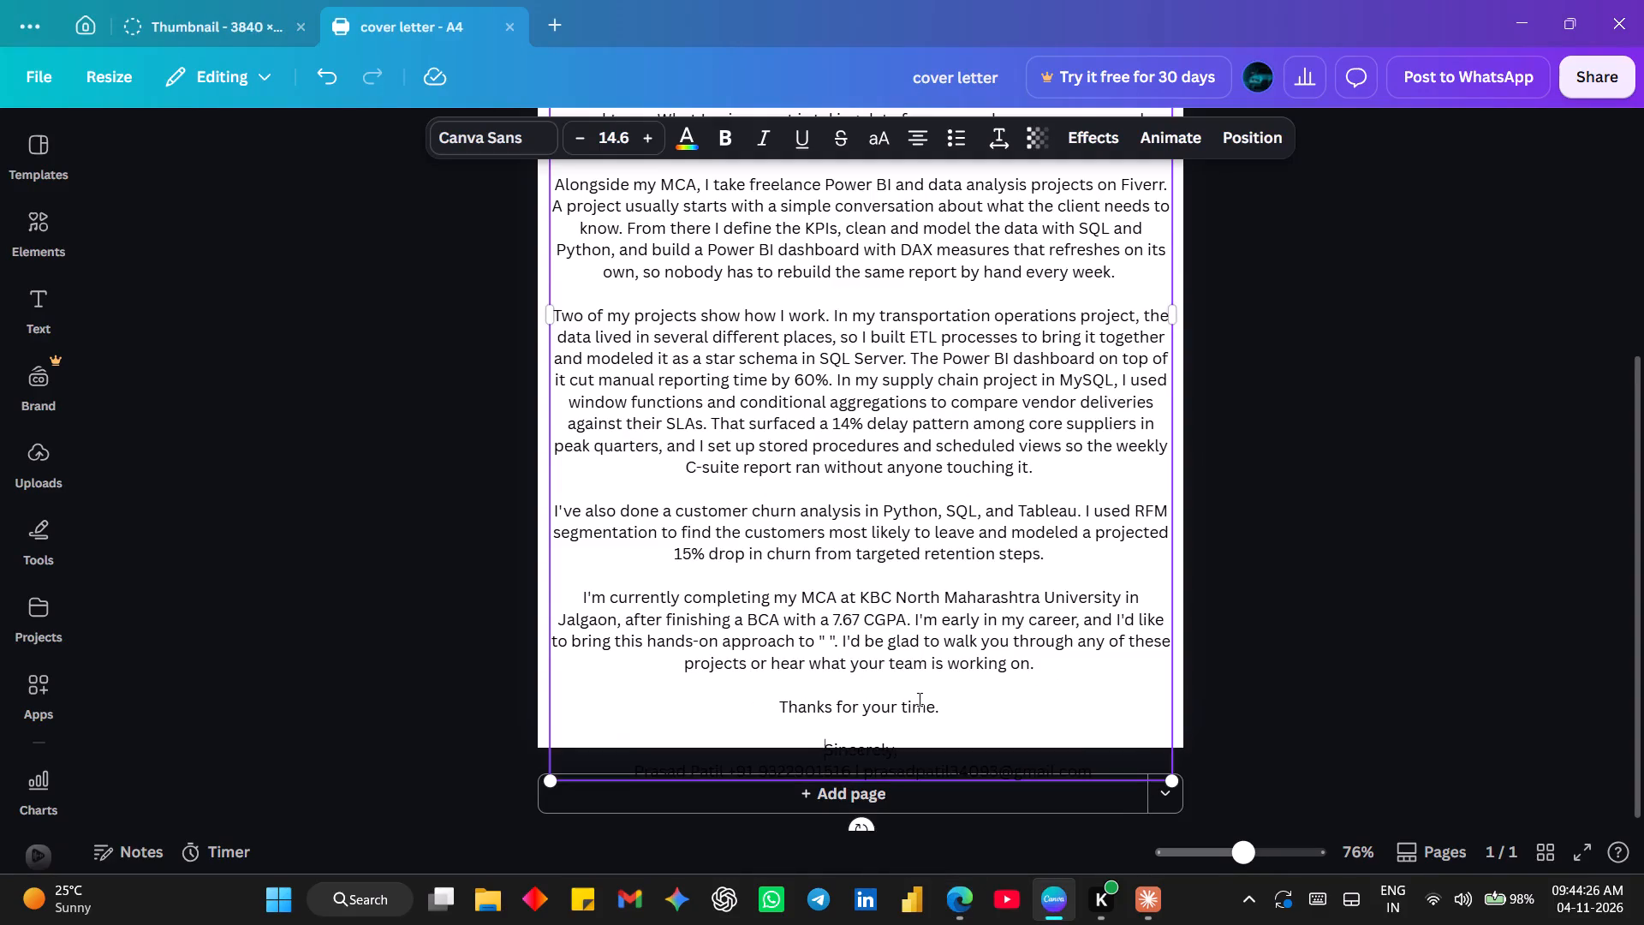
Rejoin "Thanks for your time." to the end of the last body paragraph as in the PDF, keeping "working on." intact before it.
scroll(923, 697, "down", 1)
key("alt+Tab")
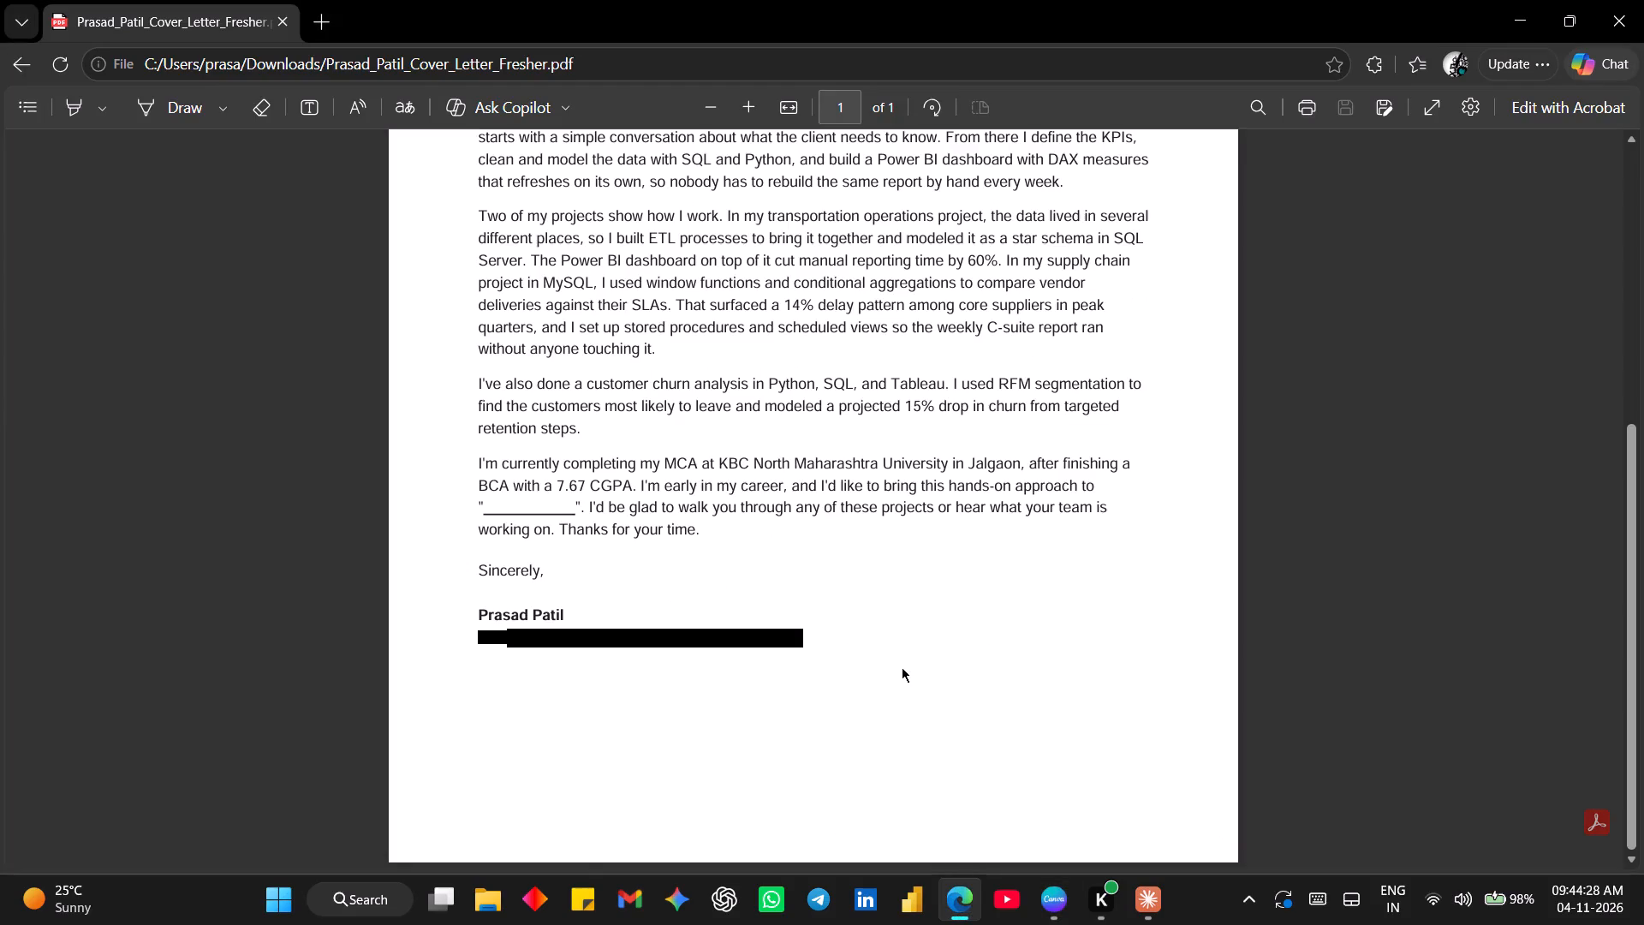
key("alt+Tab")
left_click(780, 689)
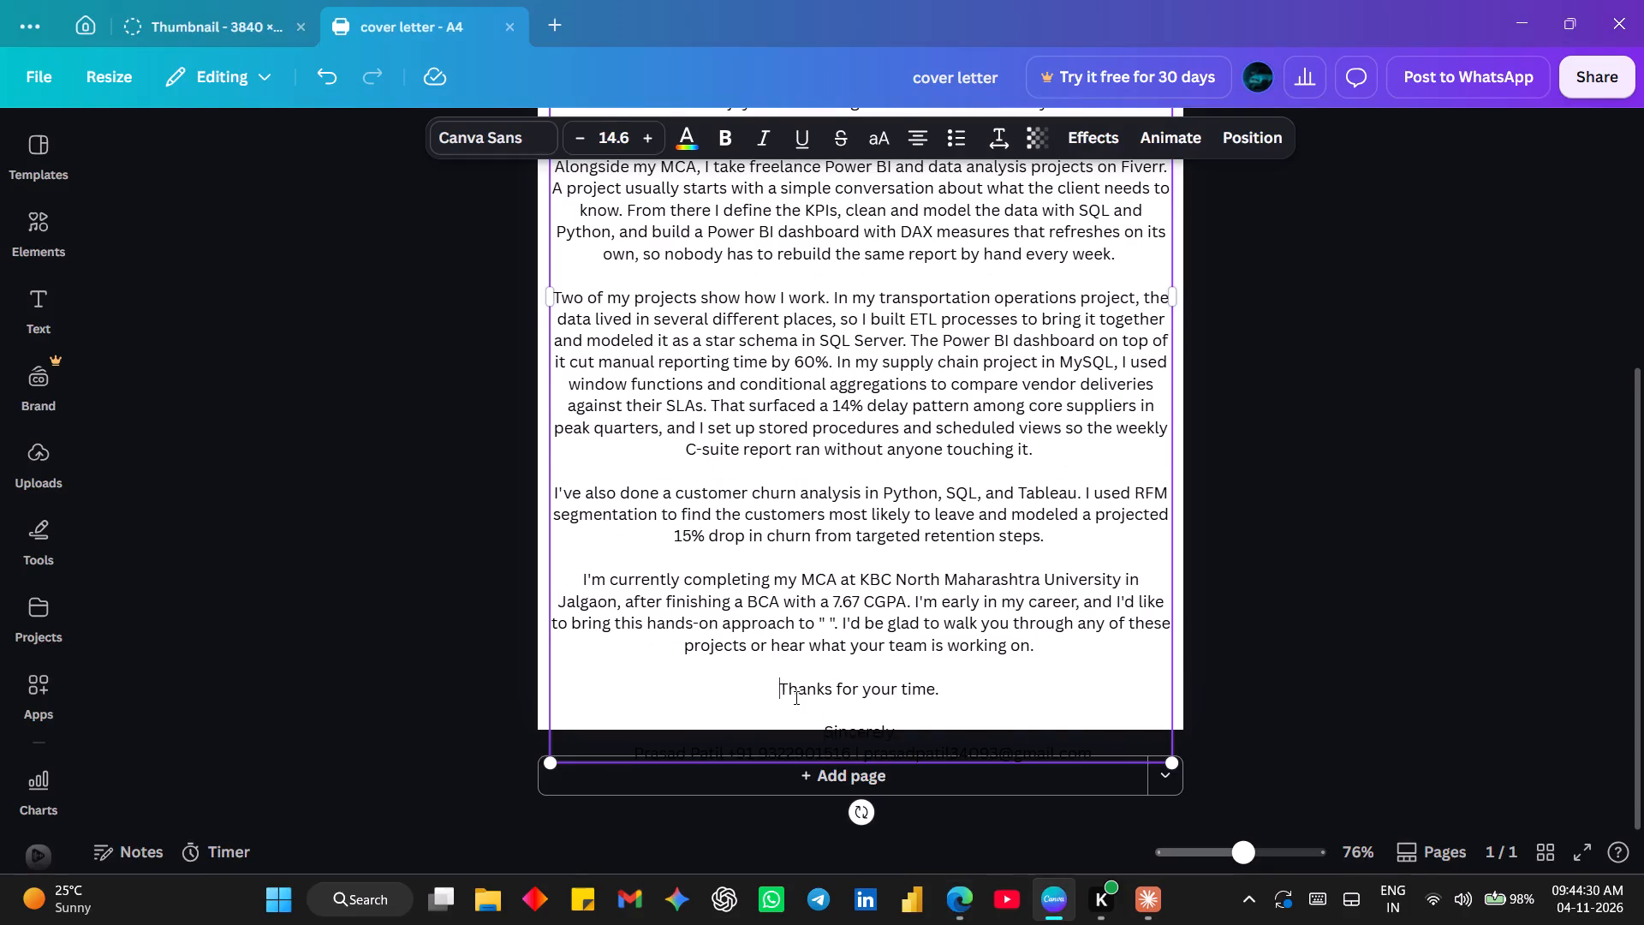
key("BackSpace")
key("BackSpace")
key("BackSpace")
key("BackSpace")
key("BackSpace")
key("BackSpace")
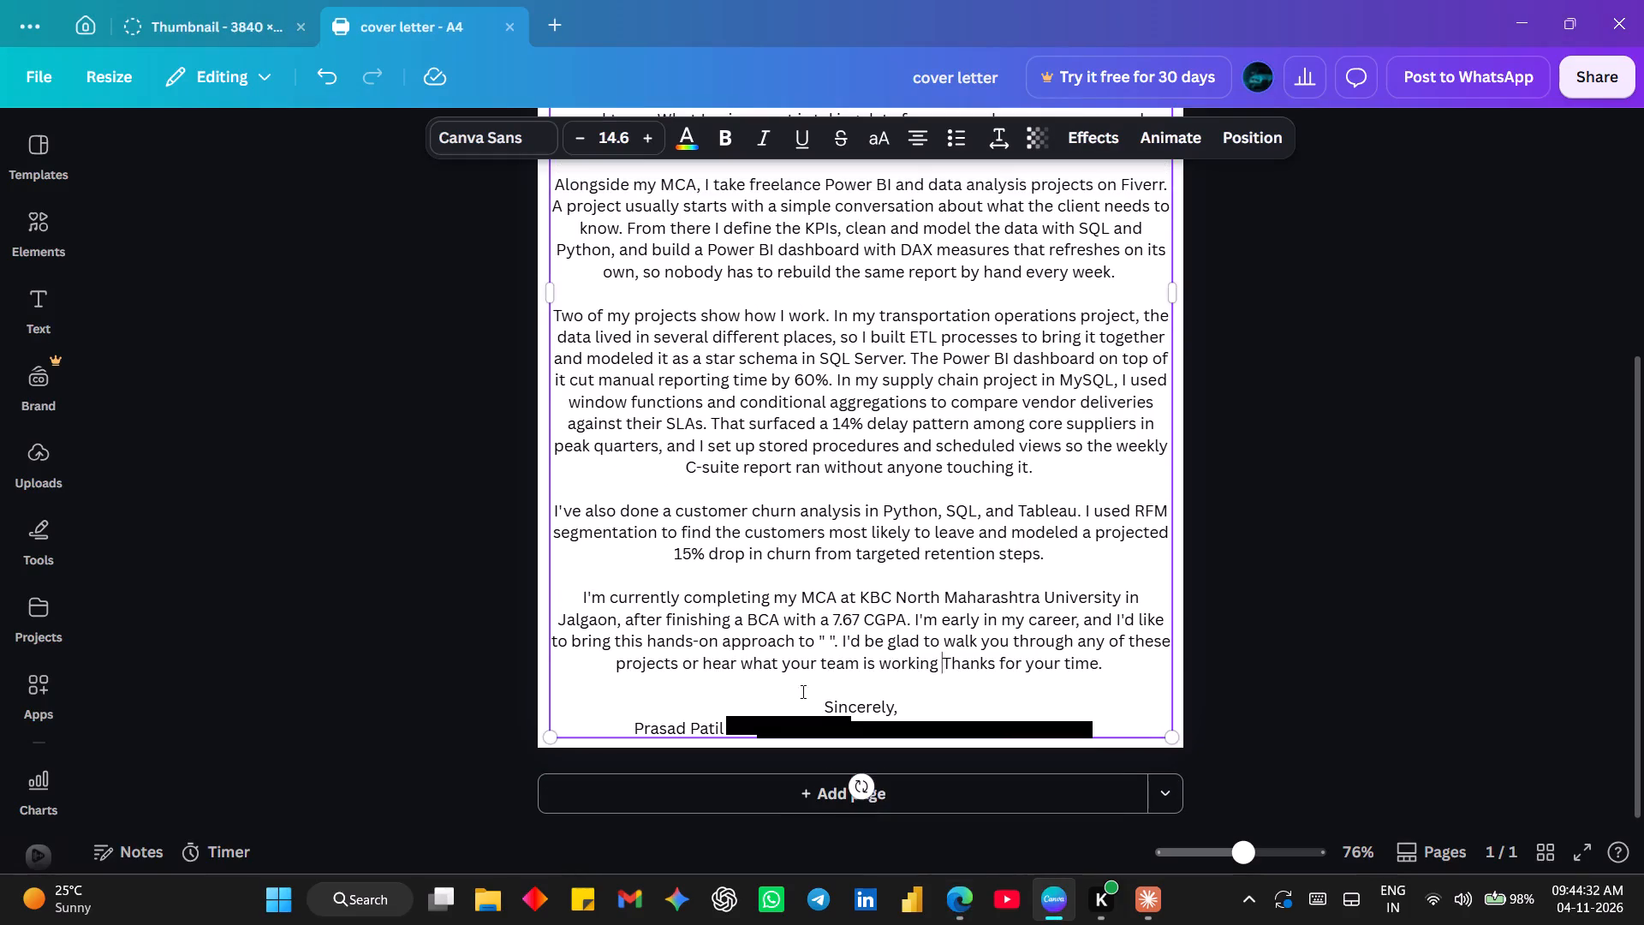
key("alt+Tab")
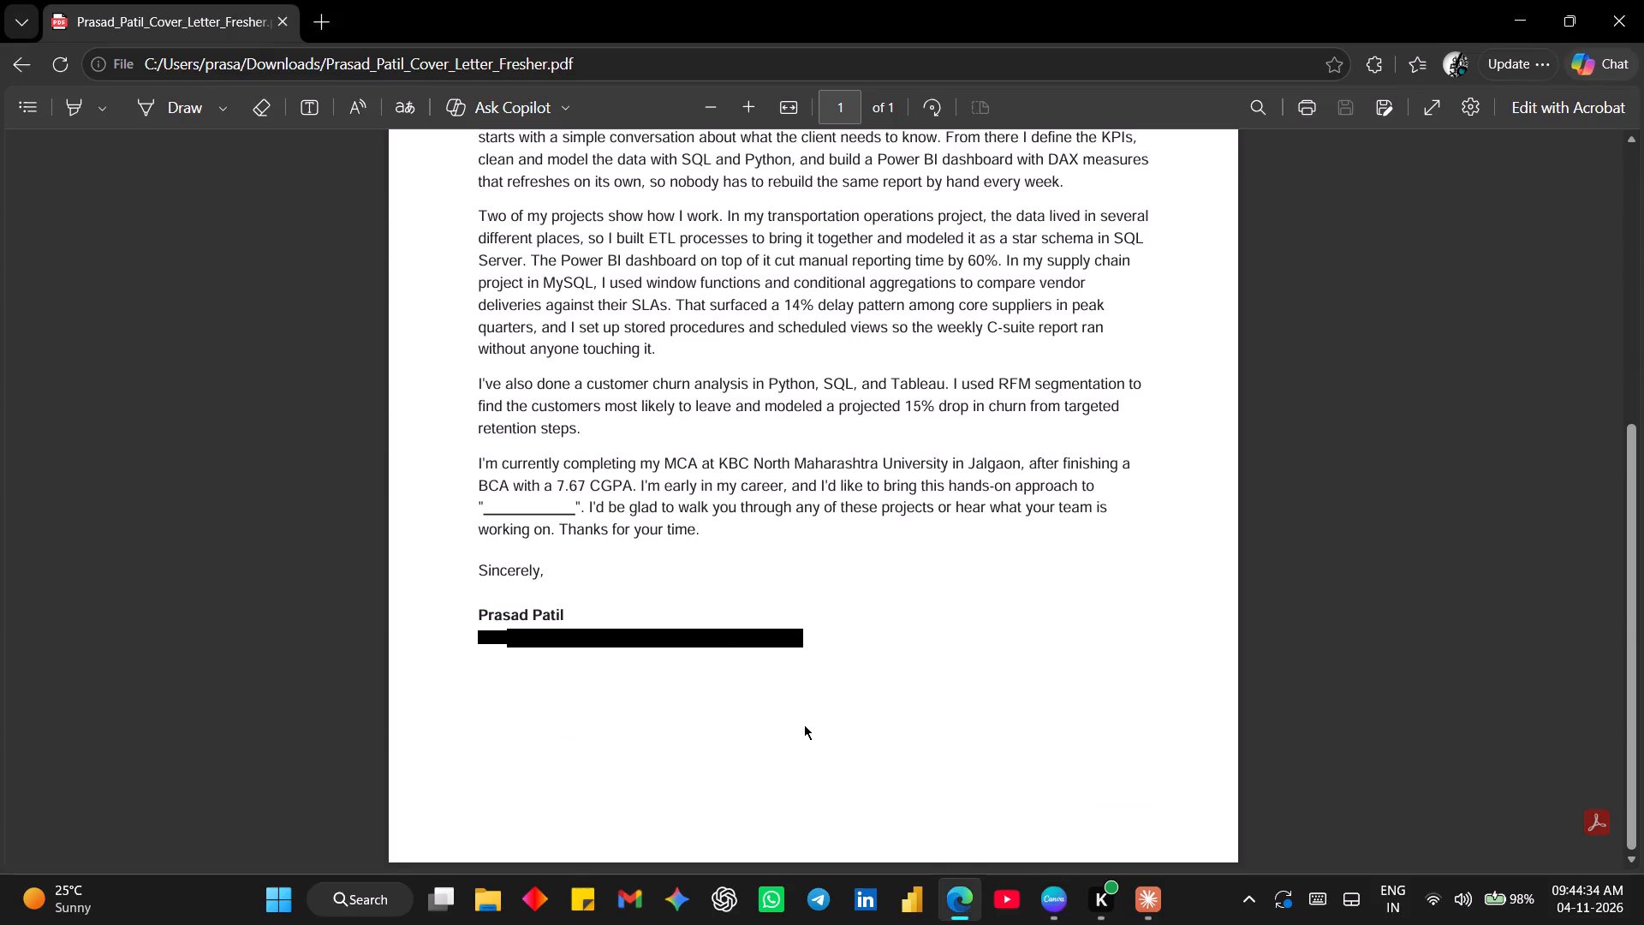
key("alt+Tab")
type("on")
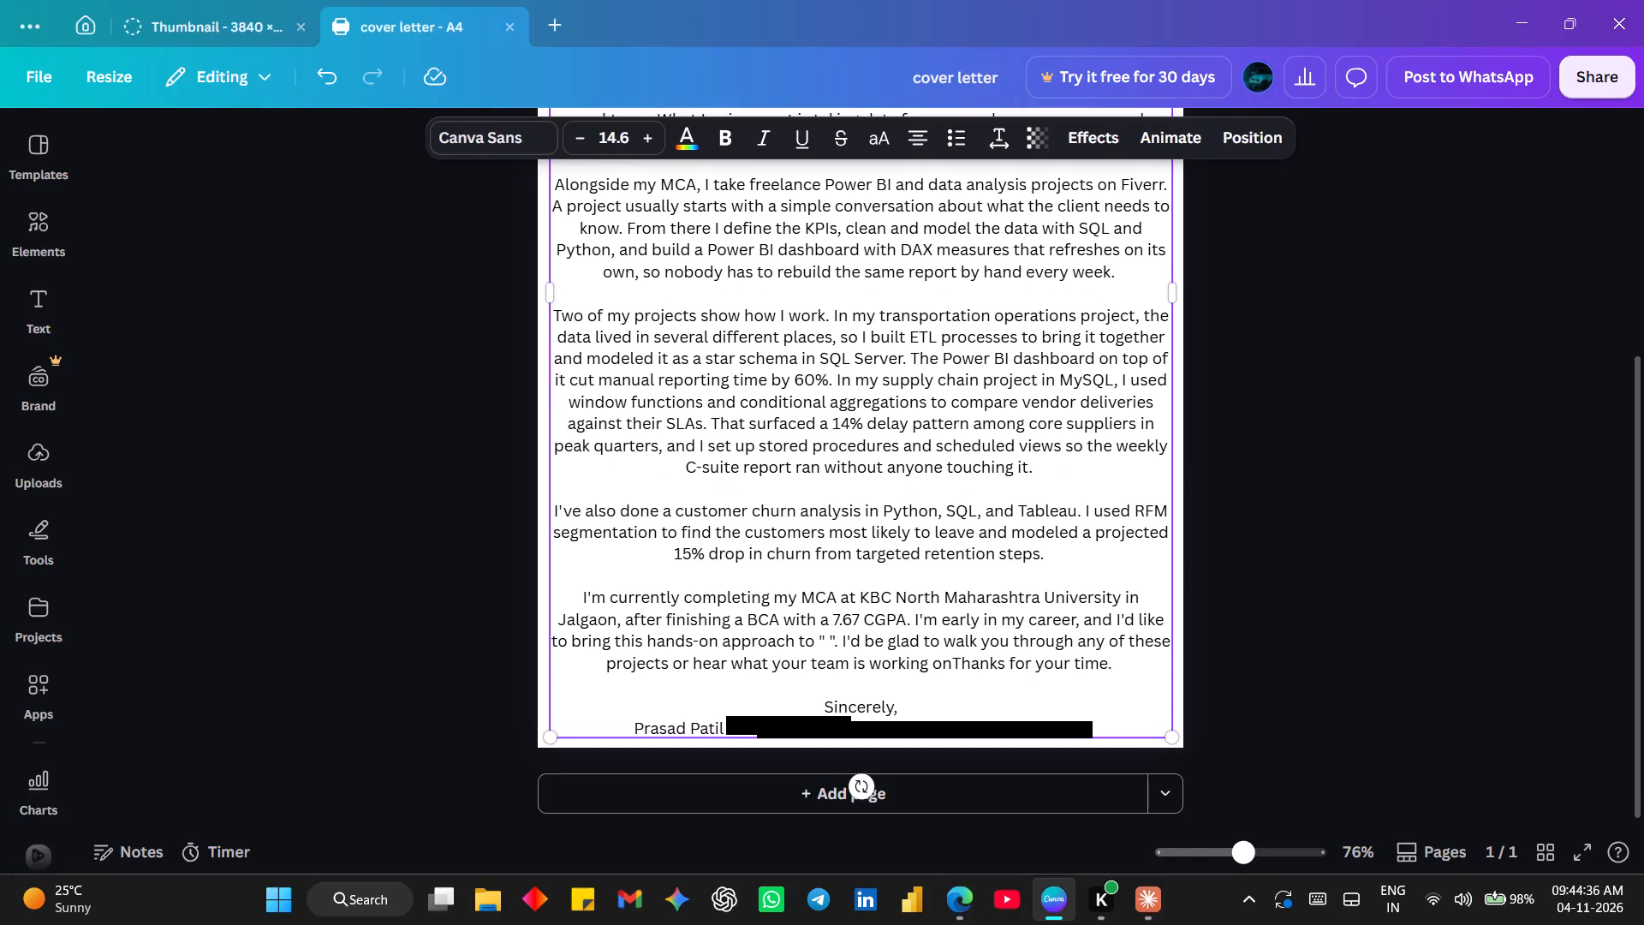
type(".")
key("space")
Review the paragraph breaks and spacing of the whole letter, from the header to the signature.
scroll(855, 689, "down", 1)
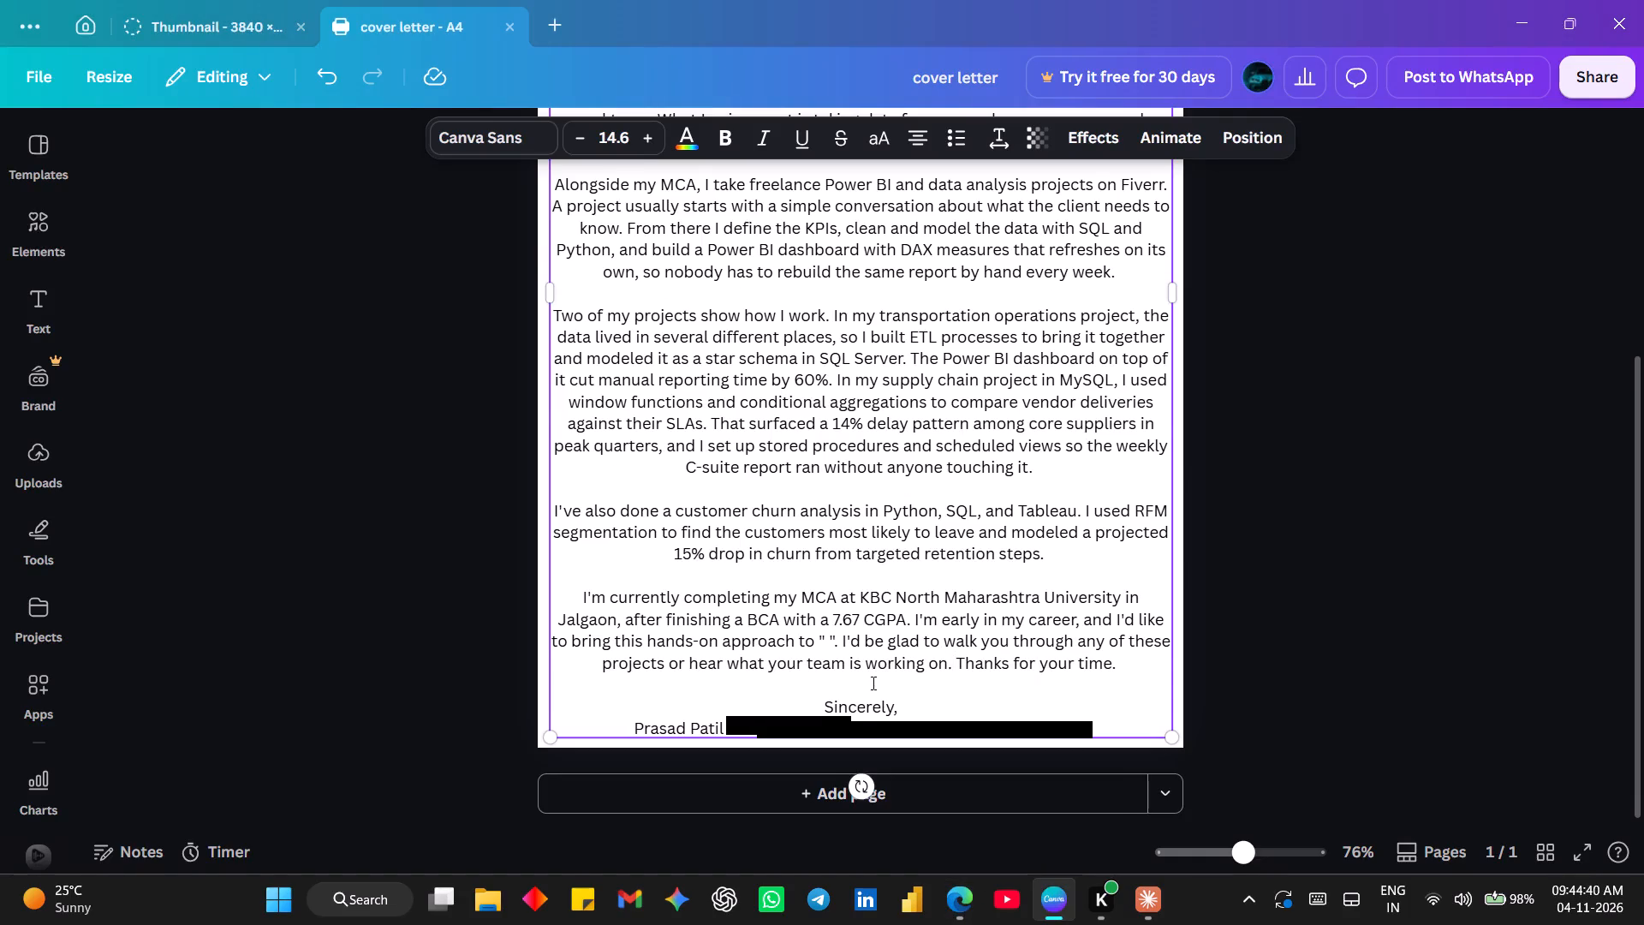
scroll(877, 683, "up", 2)
scroll(877, 683, "down", 1)
scroll(877, 683, "up", 3)
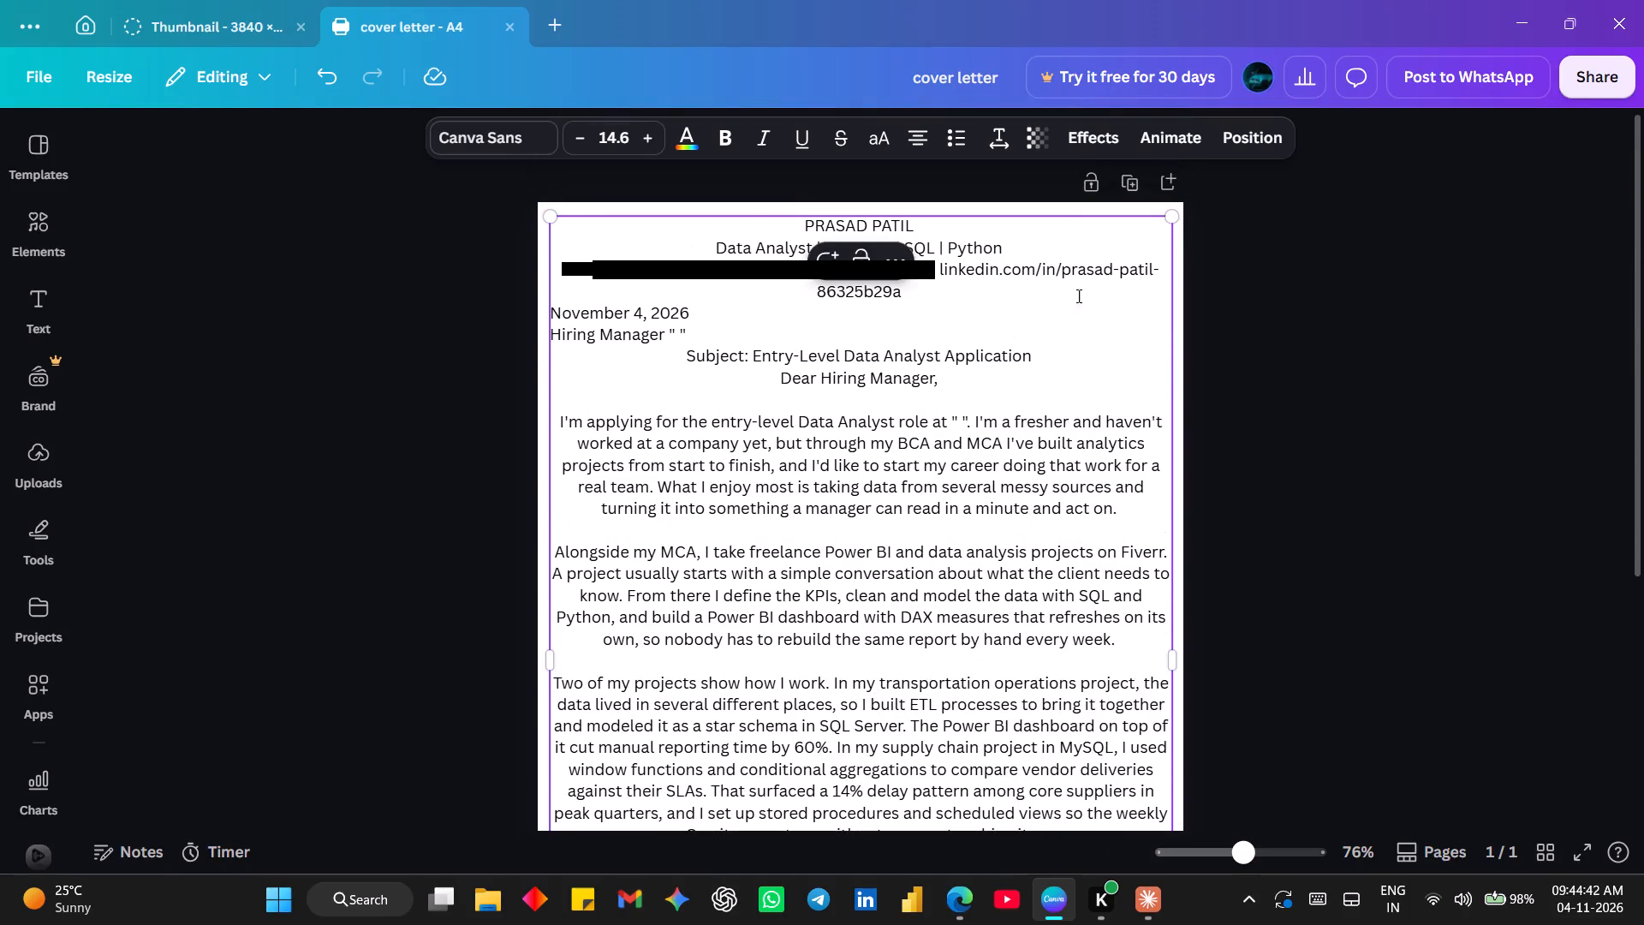
left_click(1242, 361)
scroll(922, 470, "down", 3)
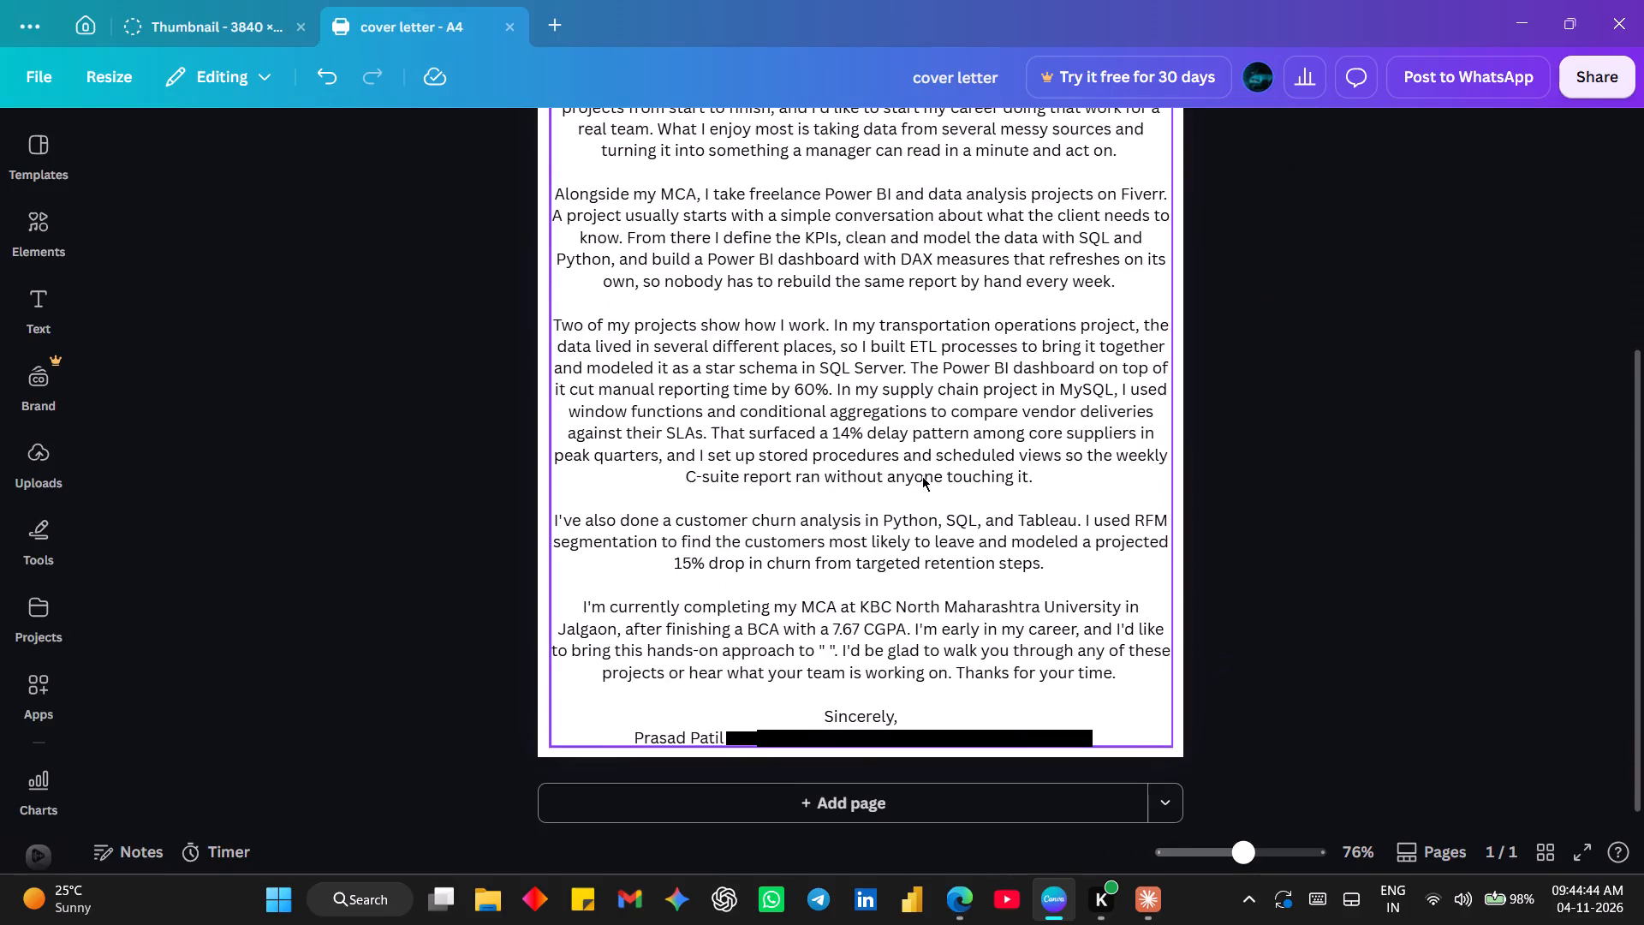
scroll(922, 476, "down", 2)
Left-align the "Subject: Entry-Level Data Analyst Application" and "Dear Hiring Manager," lines.
scroll(922, 476, "up", 1)
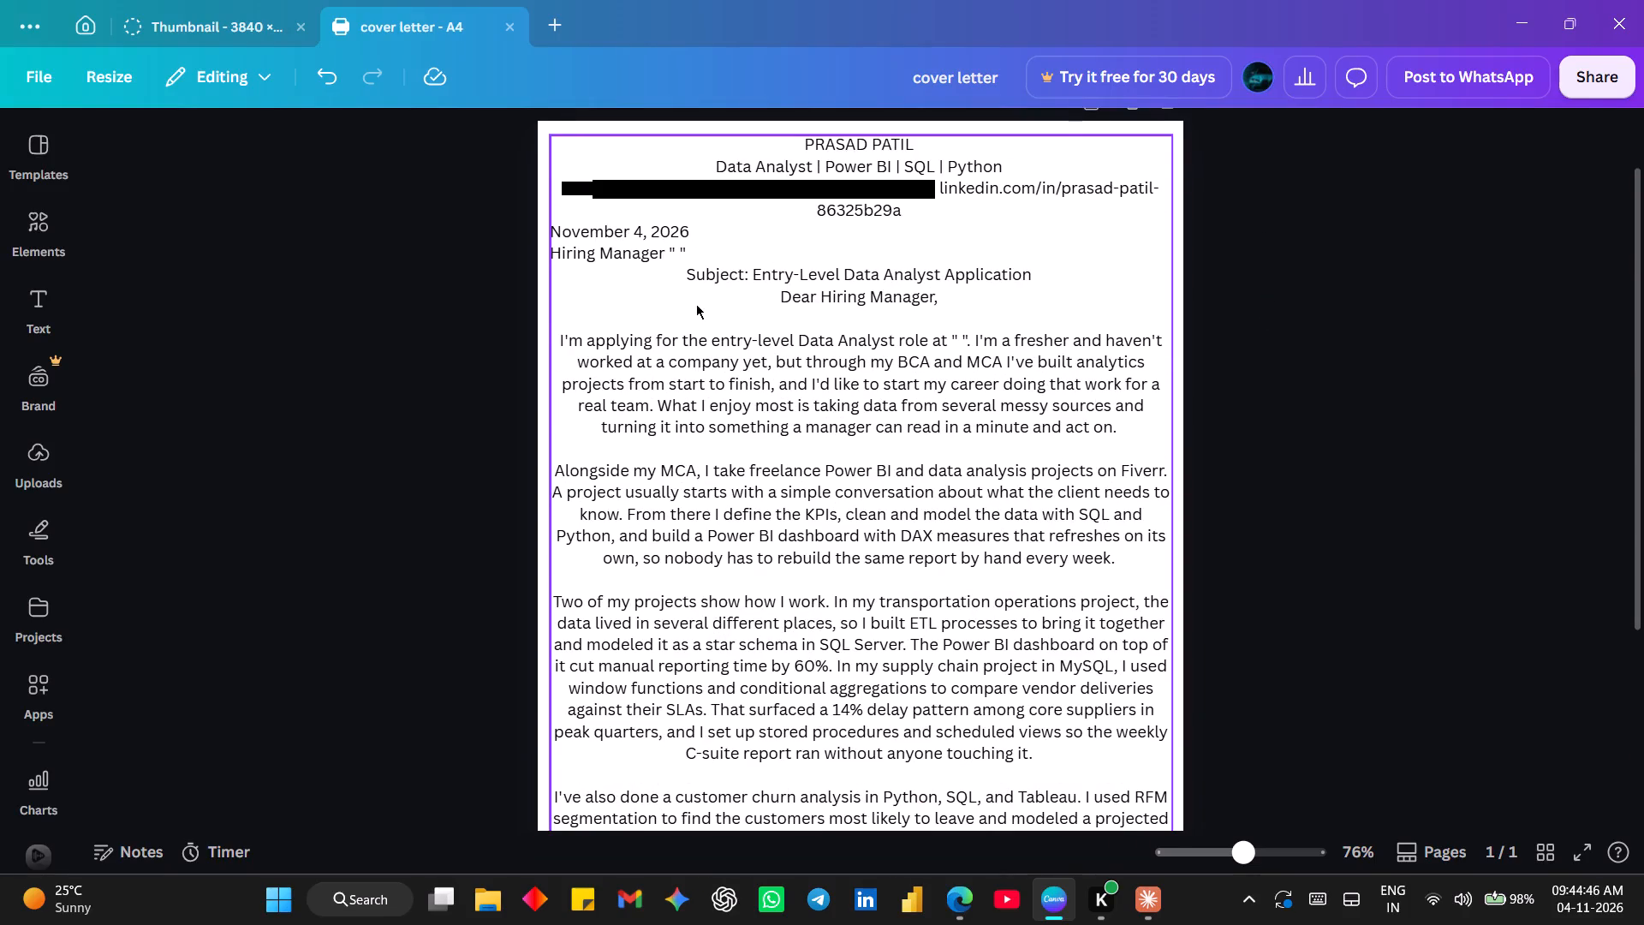
left_click(696, 304)
left_click(696, 304)
left_click_drag(687, 270, 1078, 316)
left_click(922, 140)
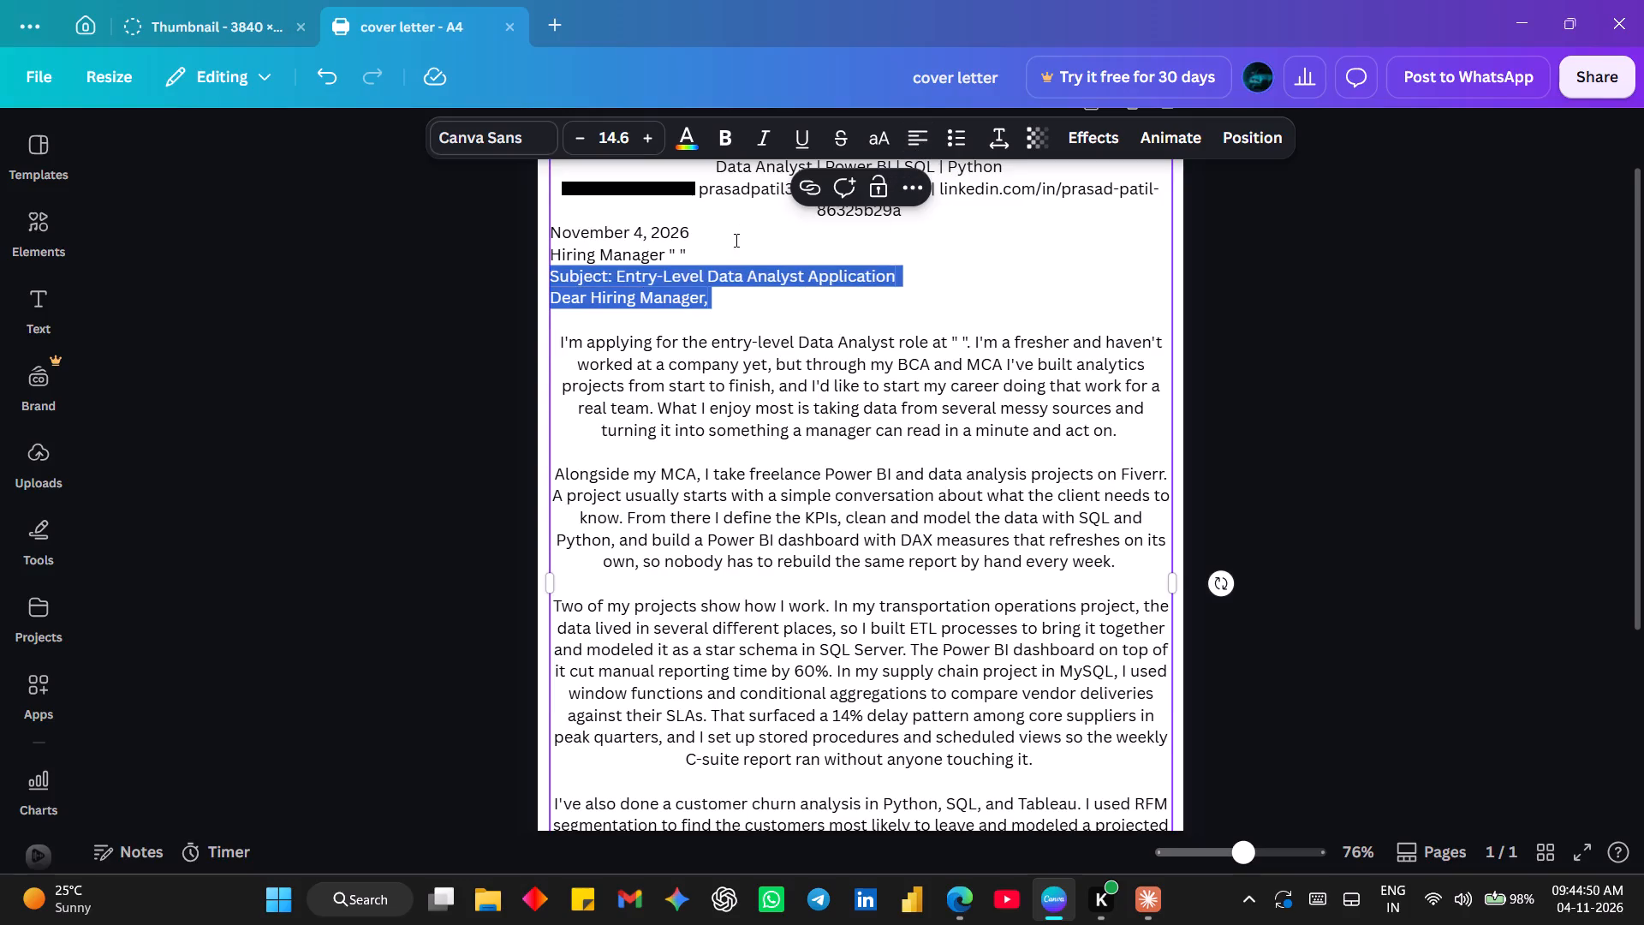
Widen the blank between the quotation marks after "Hiring Manager" by four spaces.
left_click(733, 244)
left_click(676, 248)
key("space")
key("space")
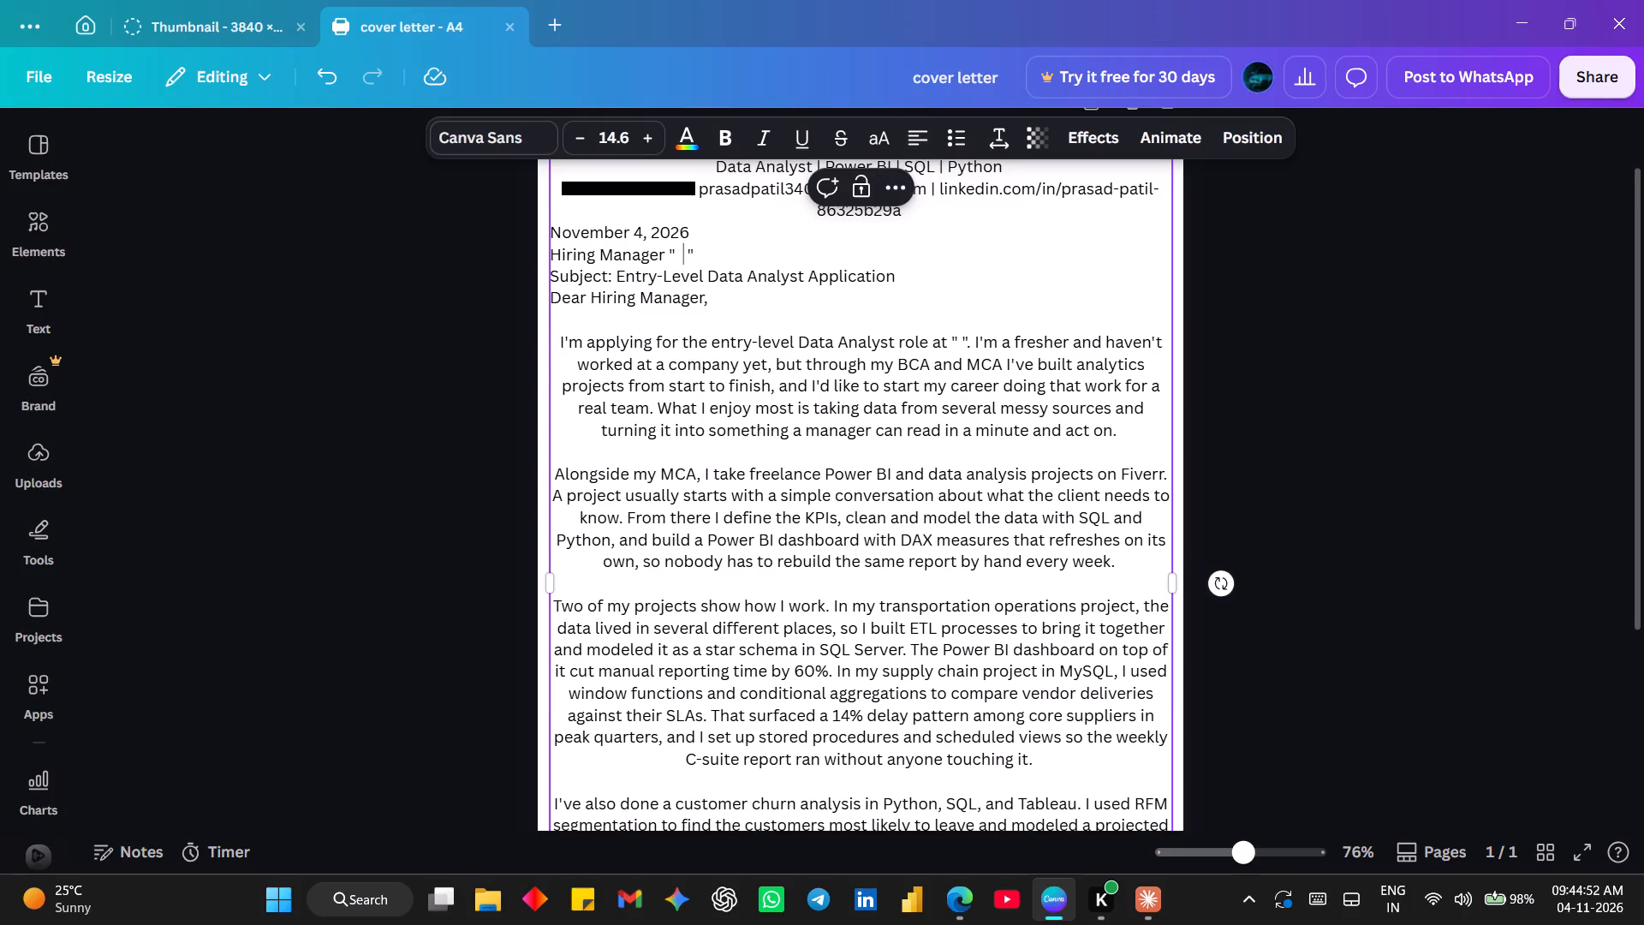
key("space")
key("space")
Following the PDF, add a blank line above the "Subject: Entry-Level Data Analyst Application" line and another above "Dear Hiring Manager,".
key("alt+Tab")
scroll(724, 351, "up", 6)
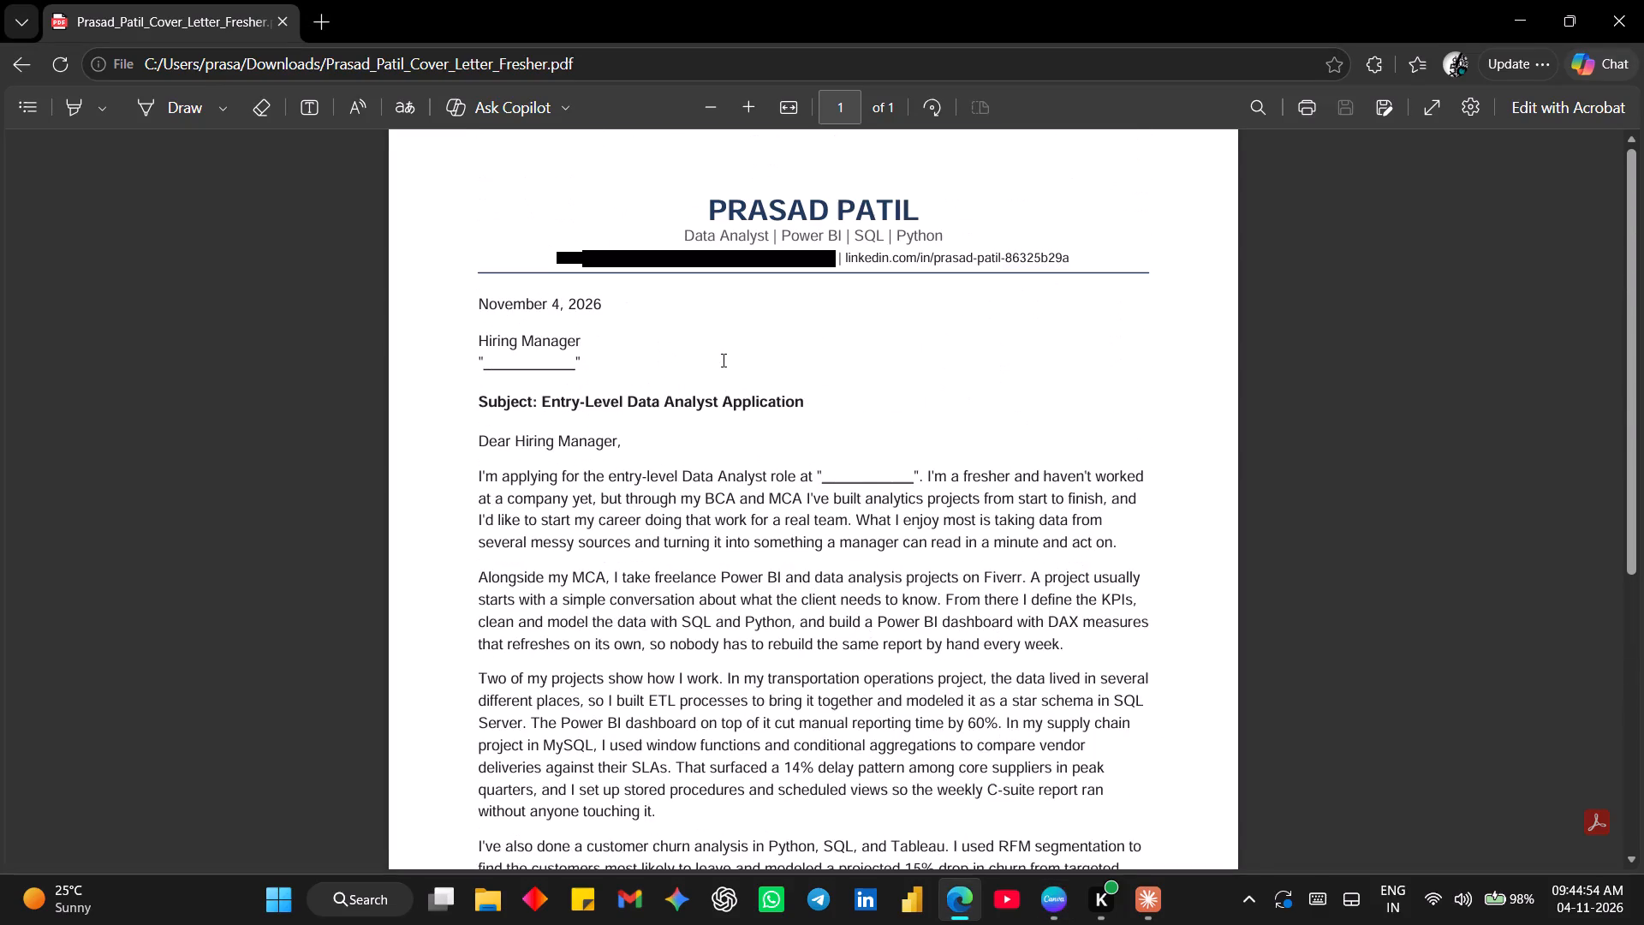
key("alt+Tab")
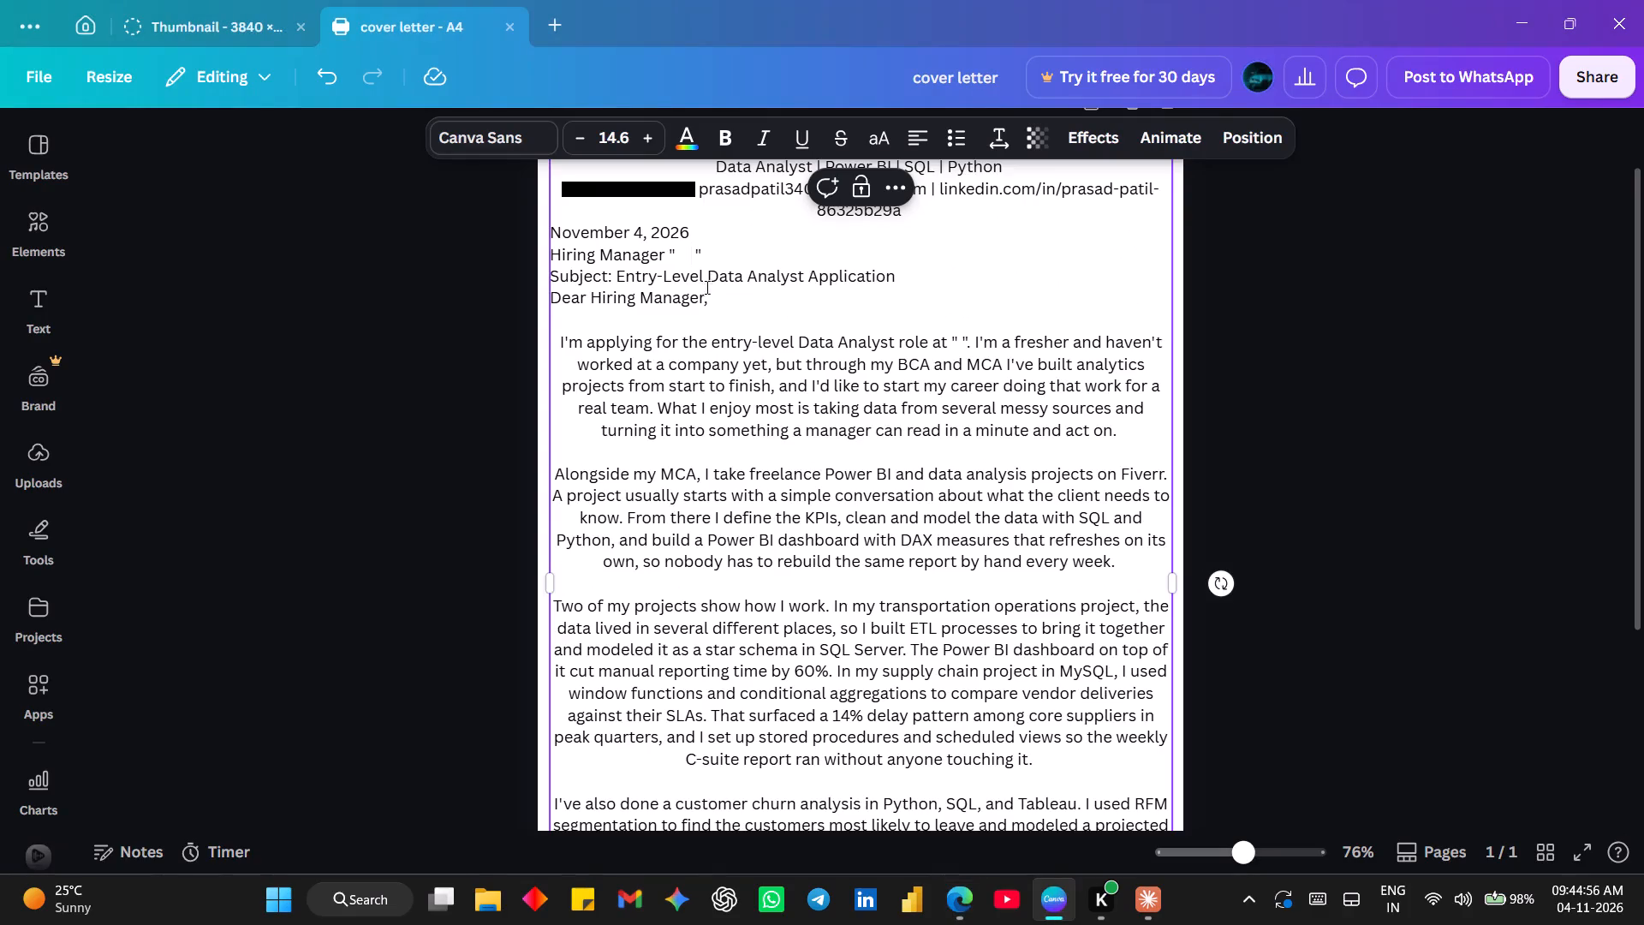
key("alt+Tab")
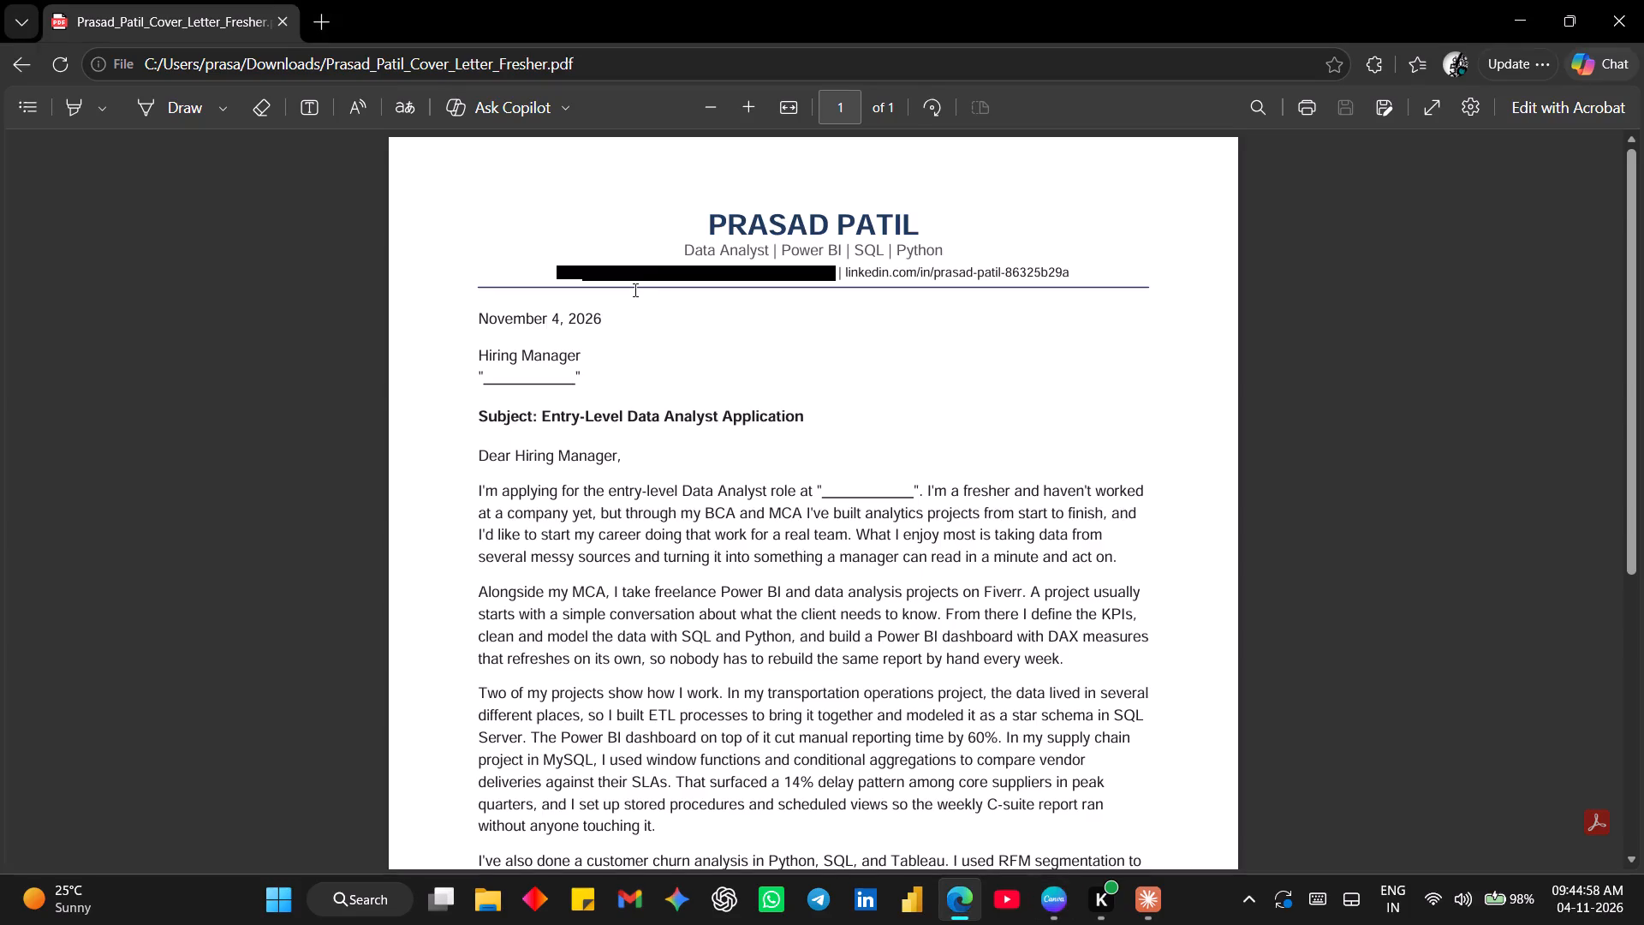
key("alt+Tab")
left_click(722, 256)
key("Return")
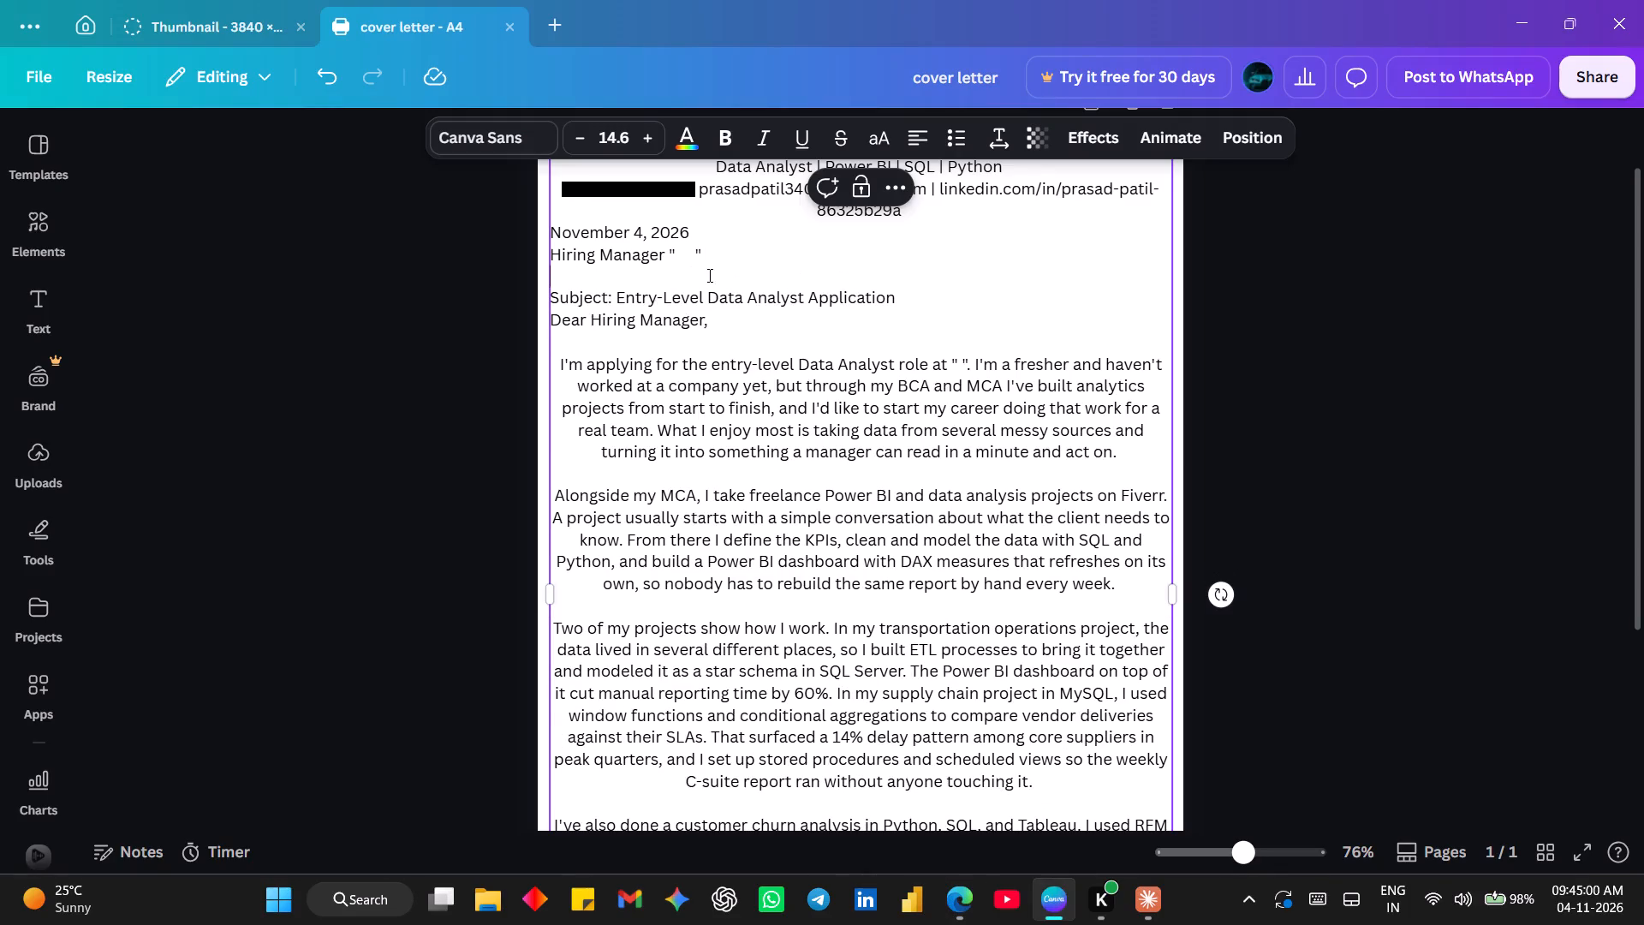
key("alt+Tab")
key("alt+Tab")
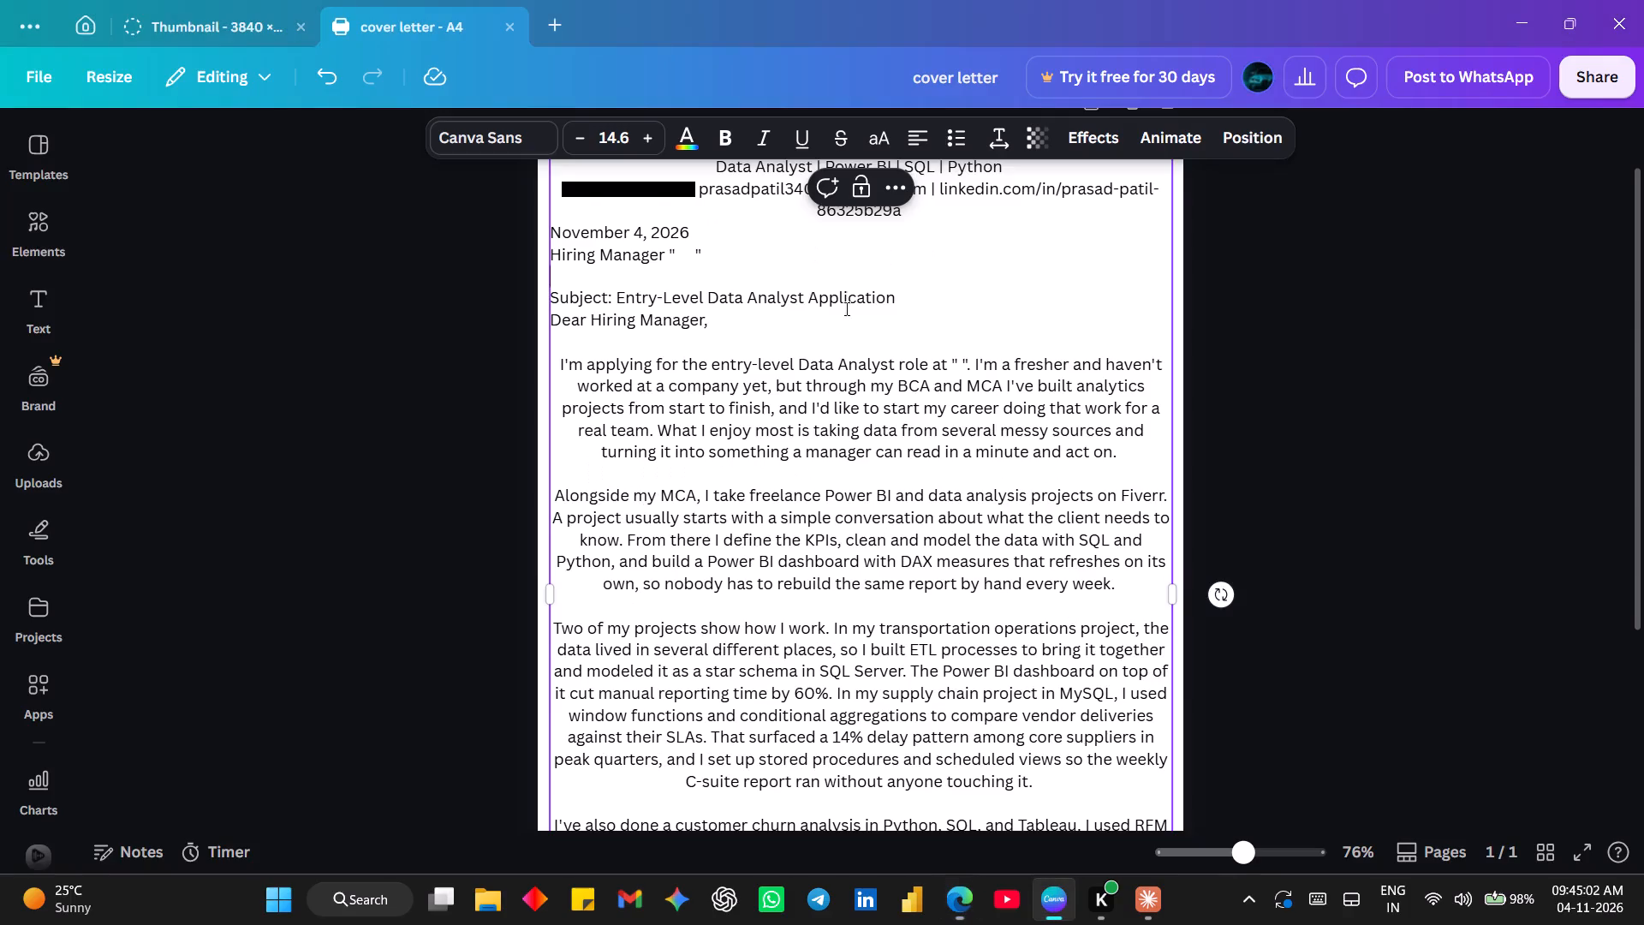
left_click(891, 303)
key("Return")
Justify all body paragraphs, from "I'm applying for the entry-level Data Analyst role" through "Thanks for your time.".
scroll(823, 391, "down", 2)
scroll(829, 402, "up", 1)
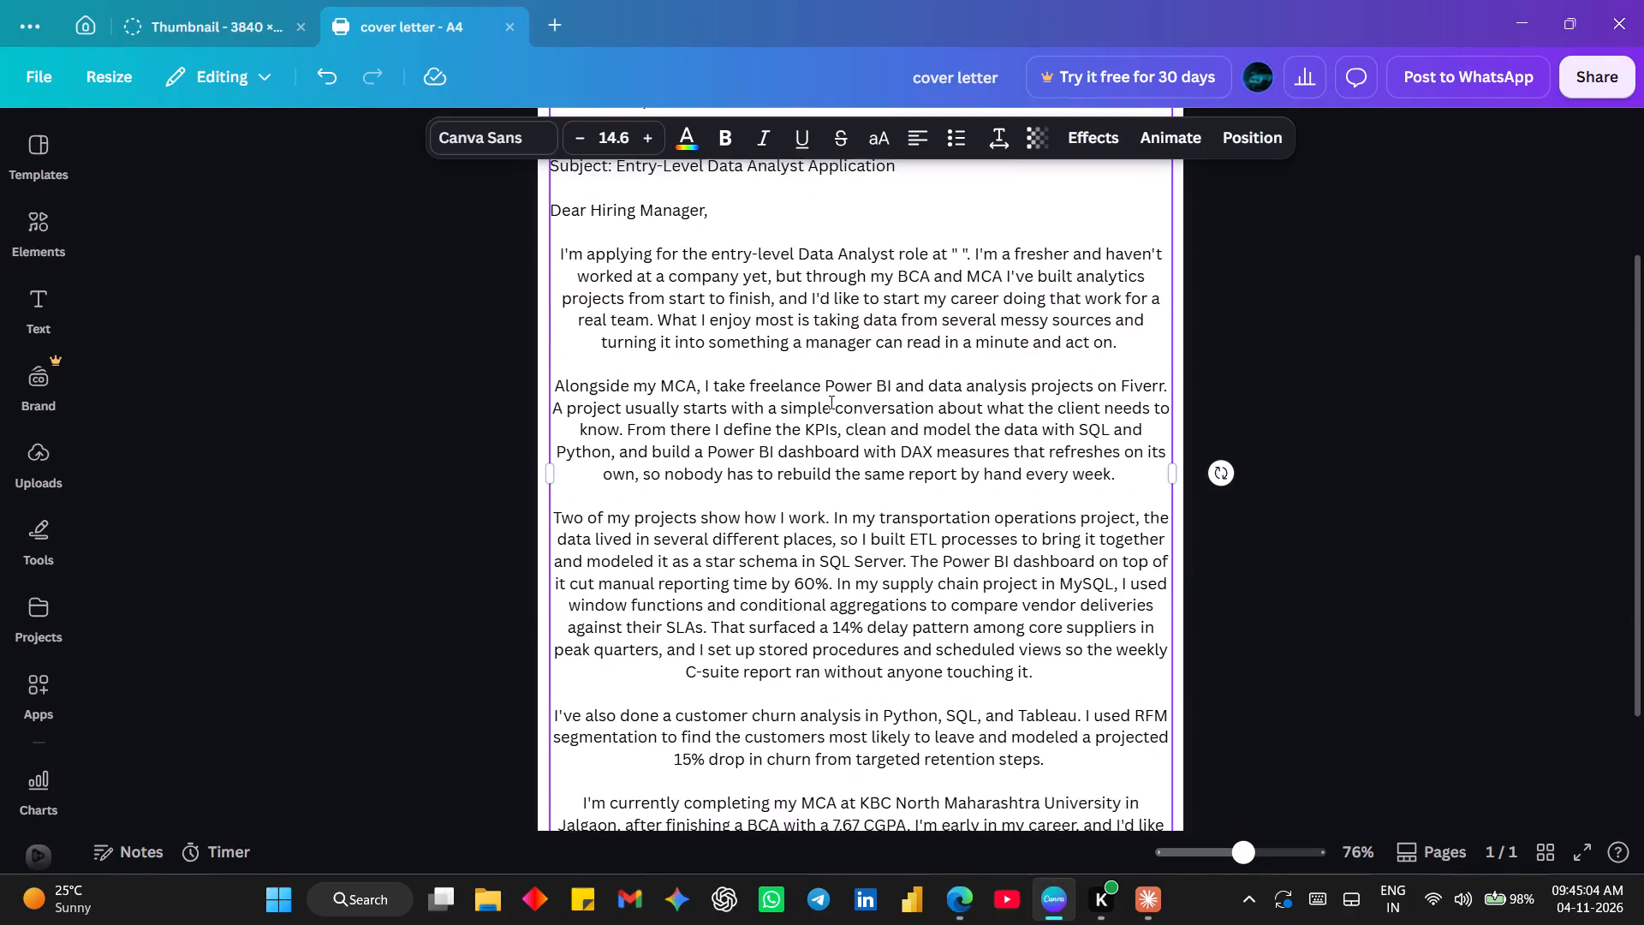
key("alt+Tab")
key("alt+Tab")
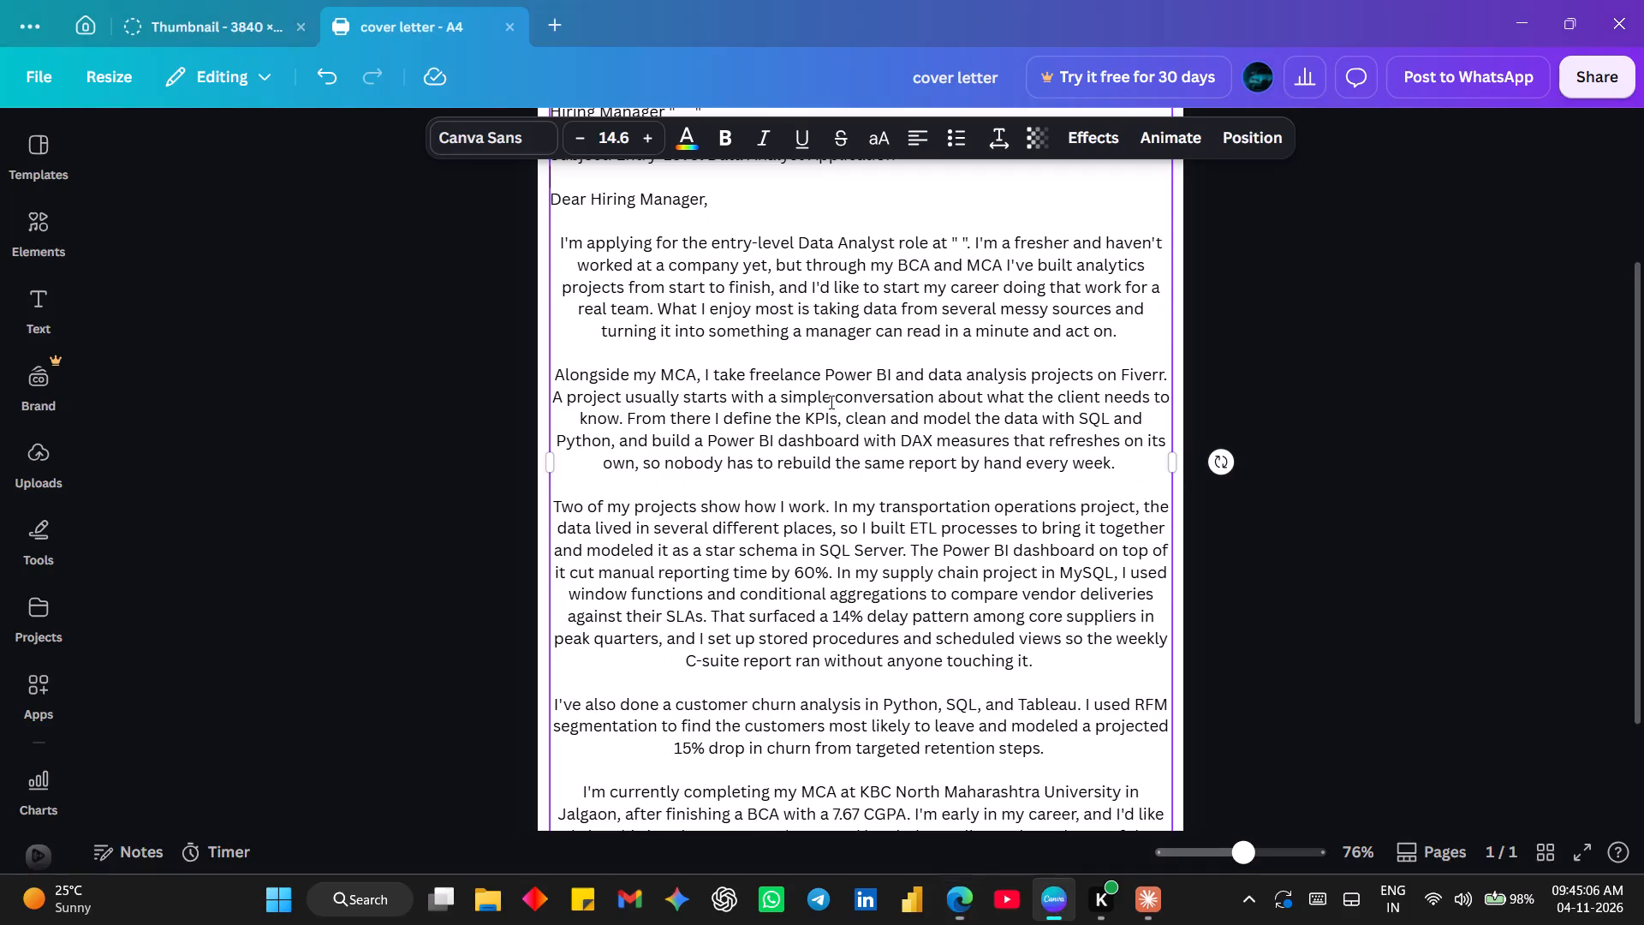
scroll(832, 403, "up", 1)
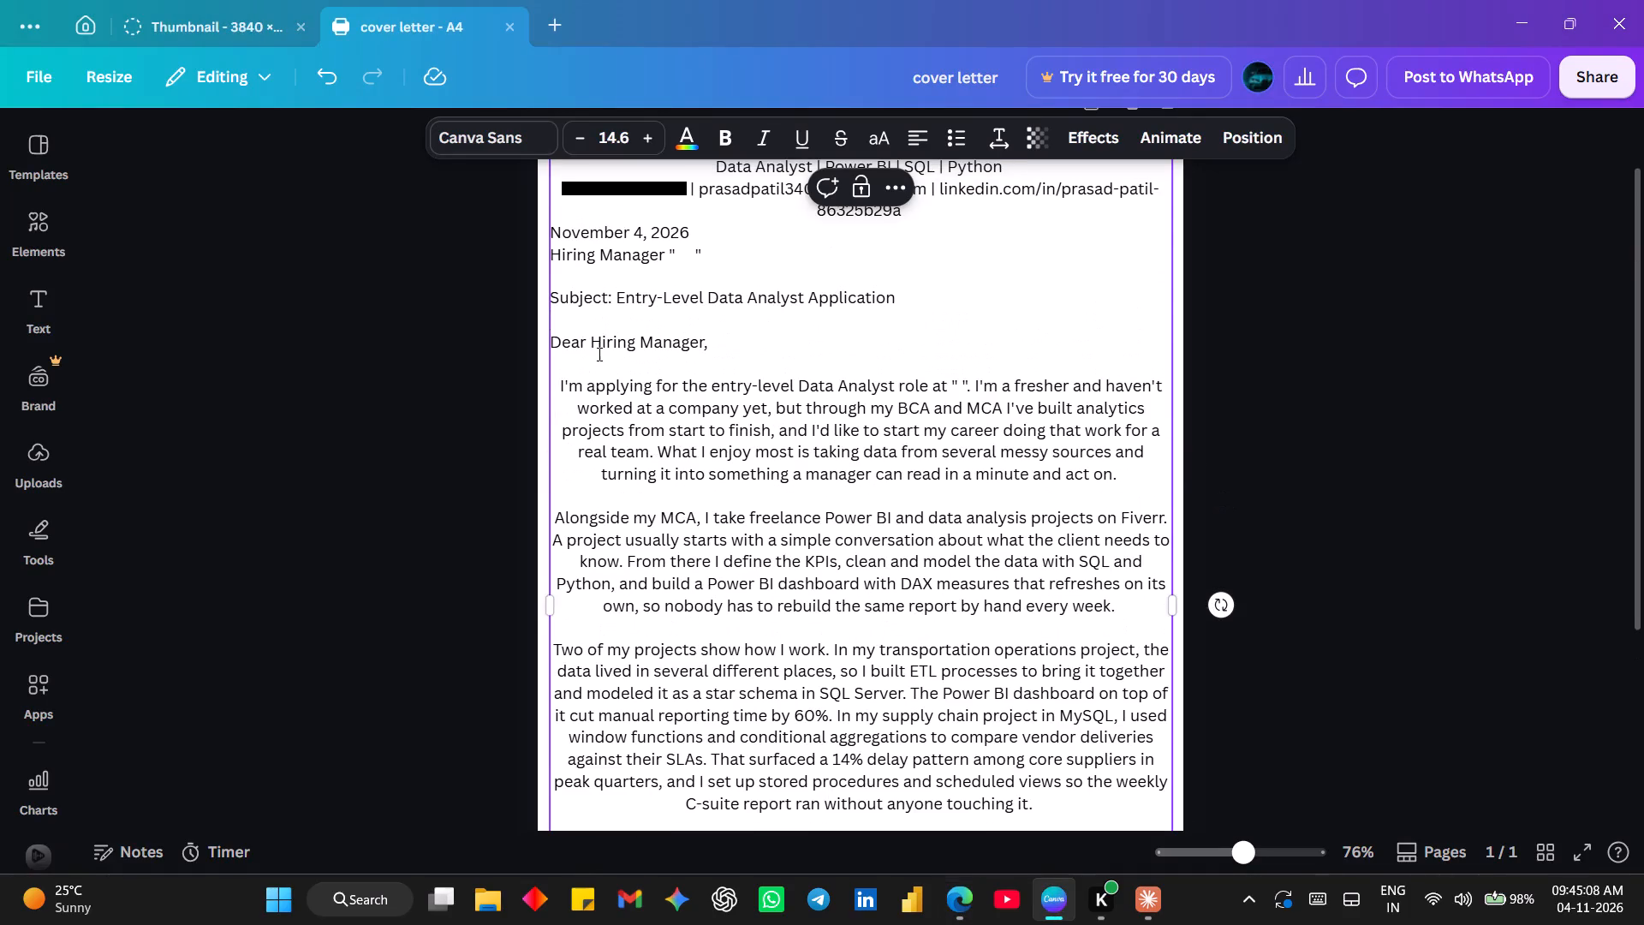
left_click_drag(561, 384, 566, 391)
left_click_drag(566, 391, 1061, 826)
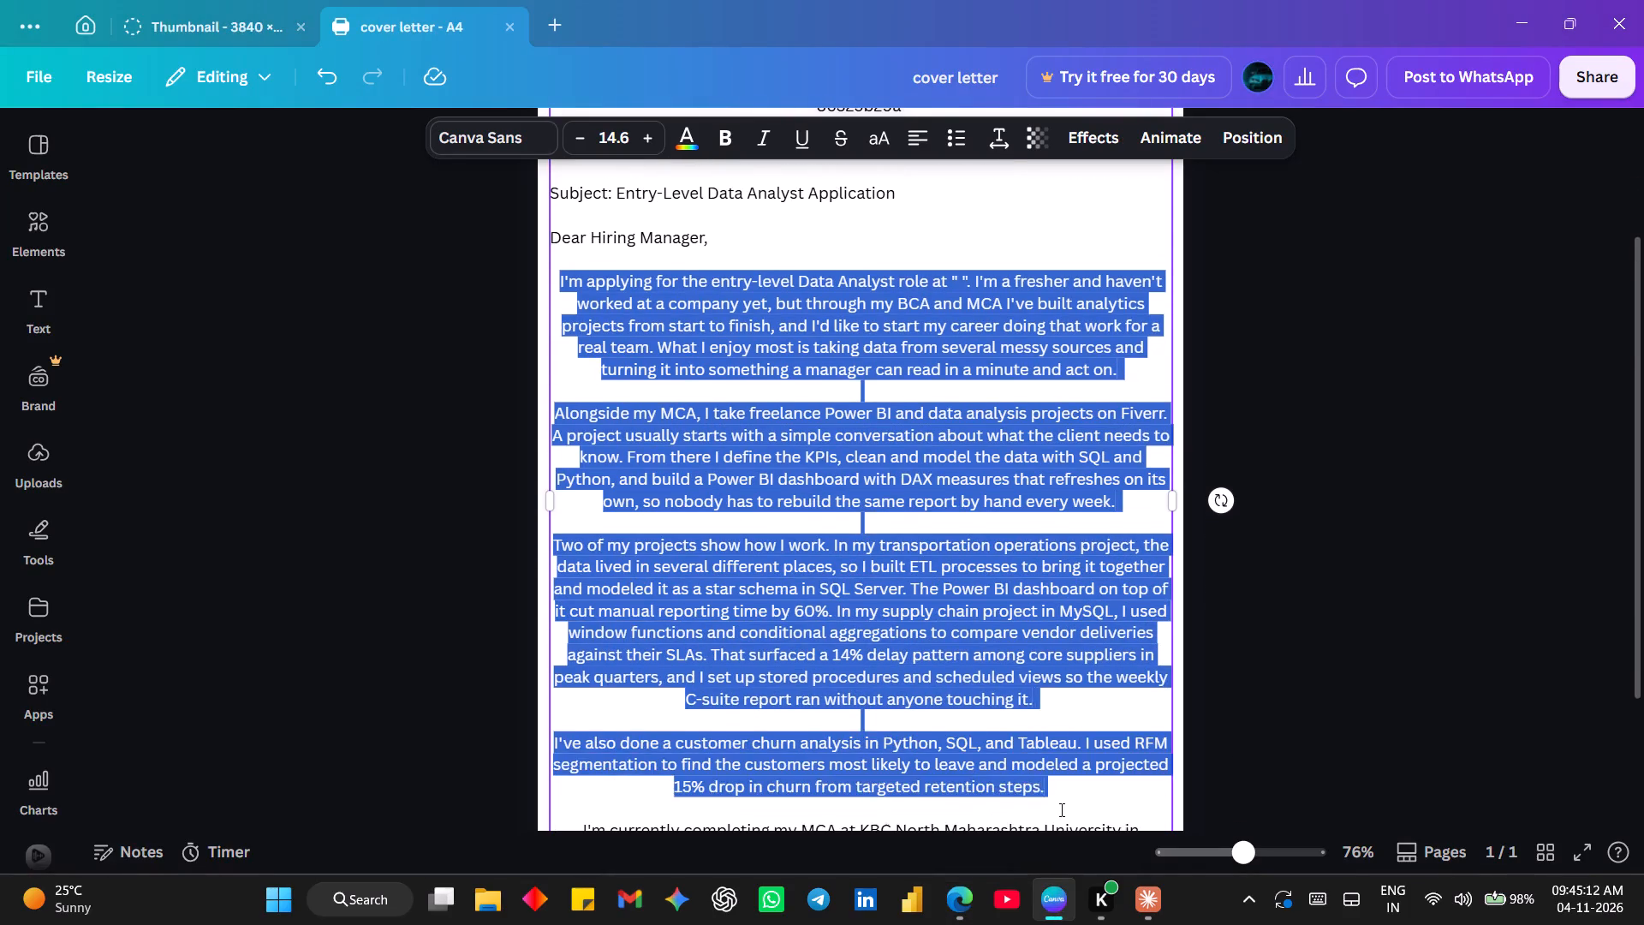
left_click_drag(1061, 826, 1119, 710)
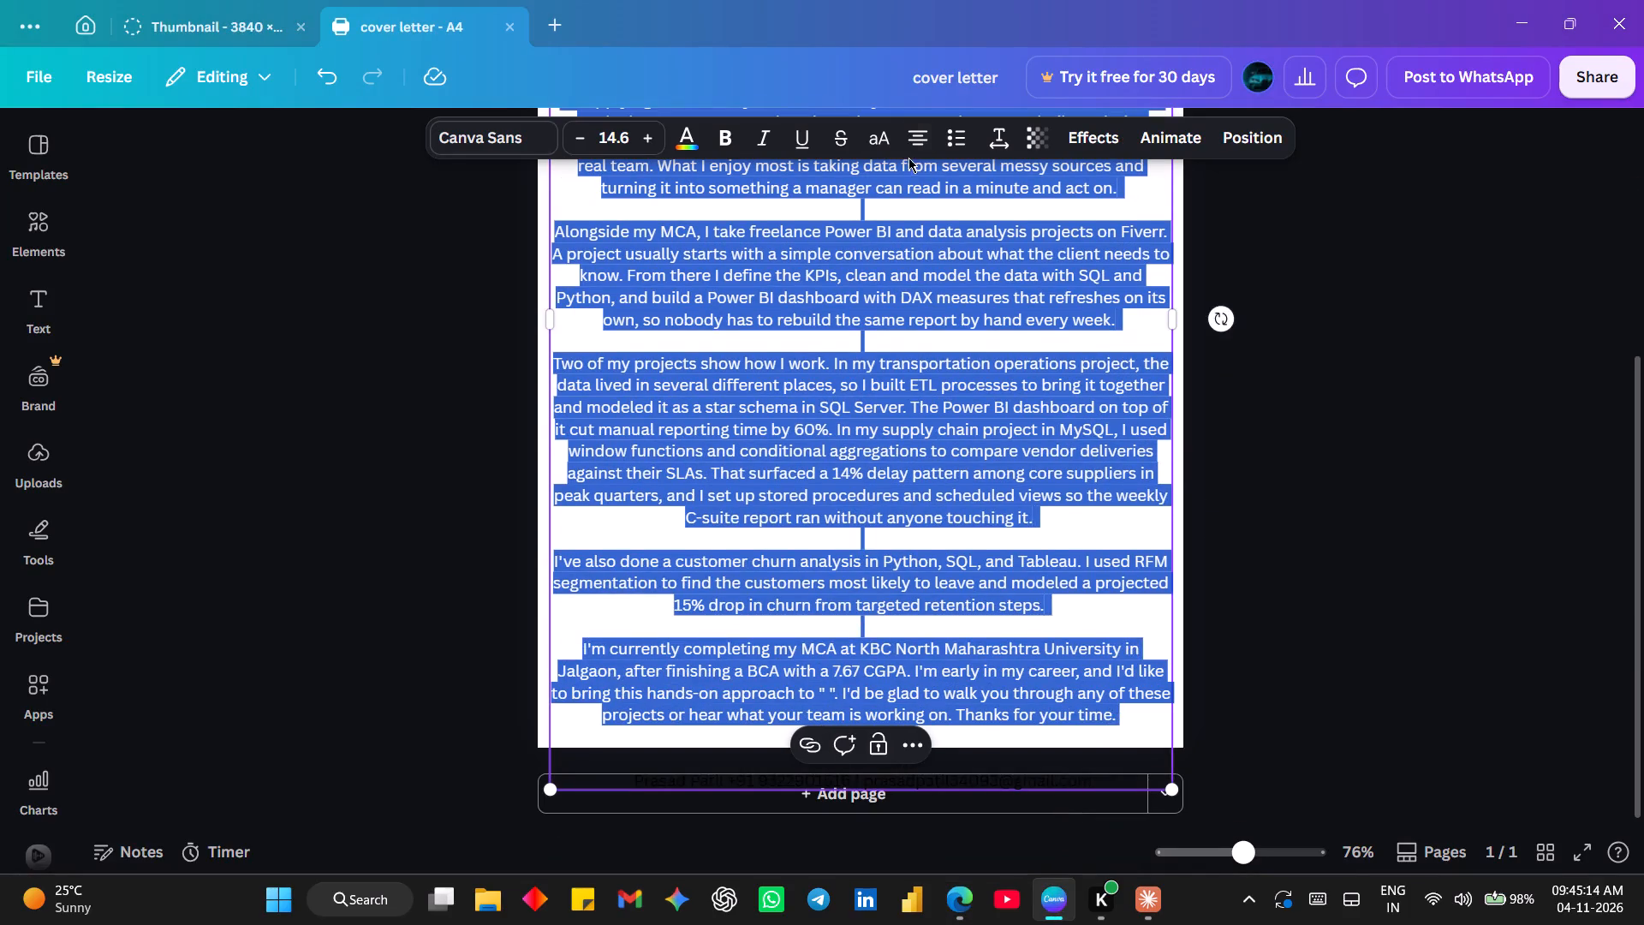
left_click(912, 143)
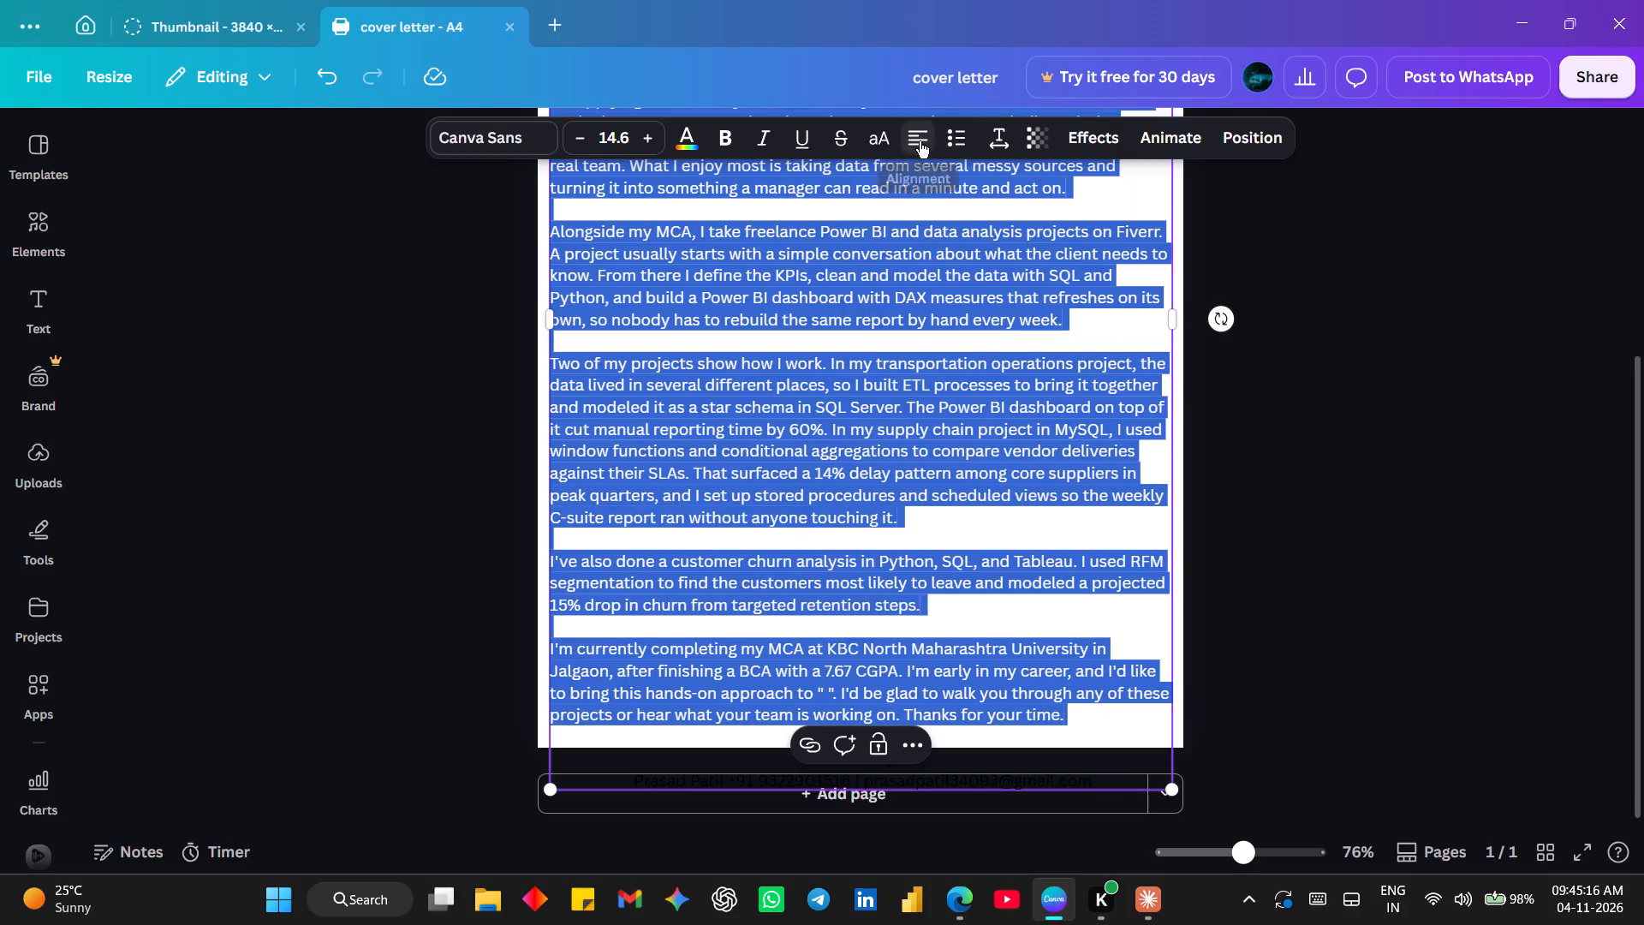
left_click(920, 141)
left_click(1028, 516)
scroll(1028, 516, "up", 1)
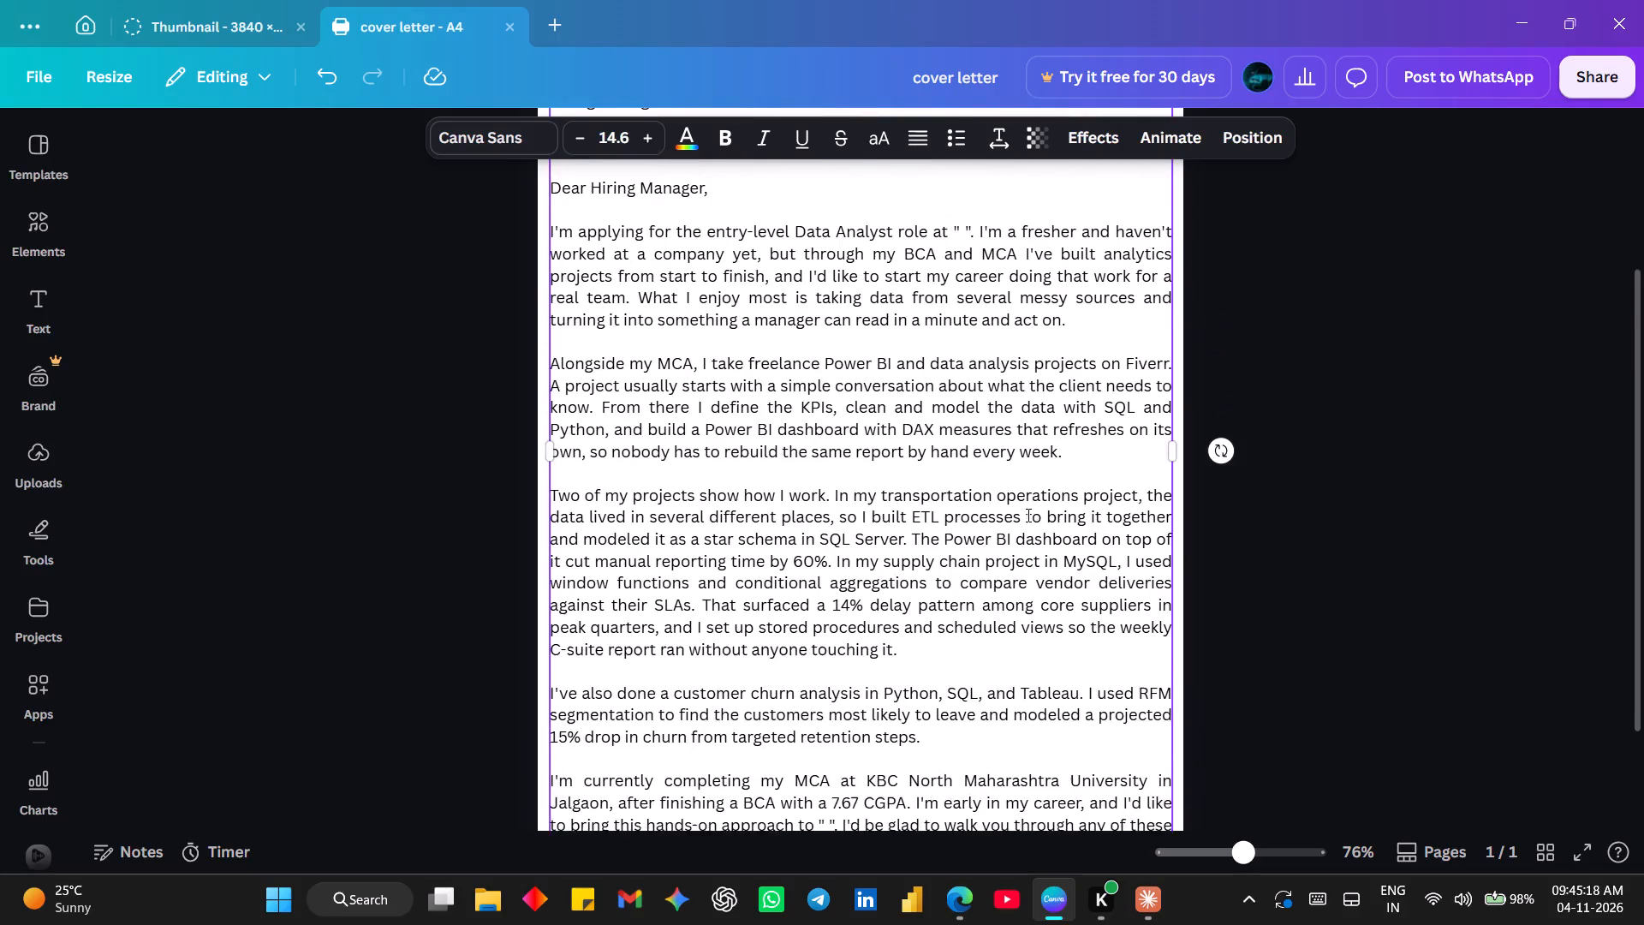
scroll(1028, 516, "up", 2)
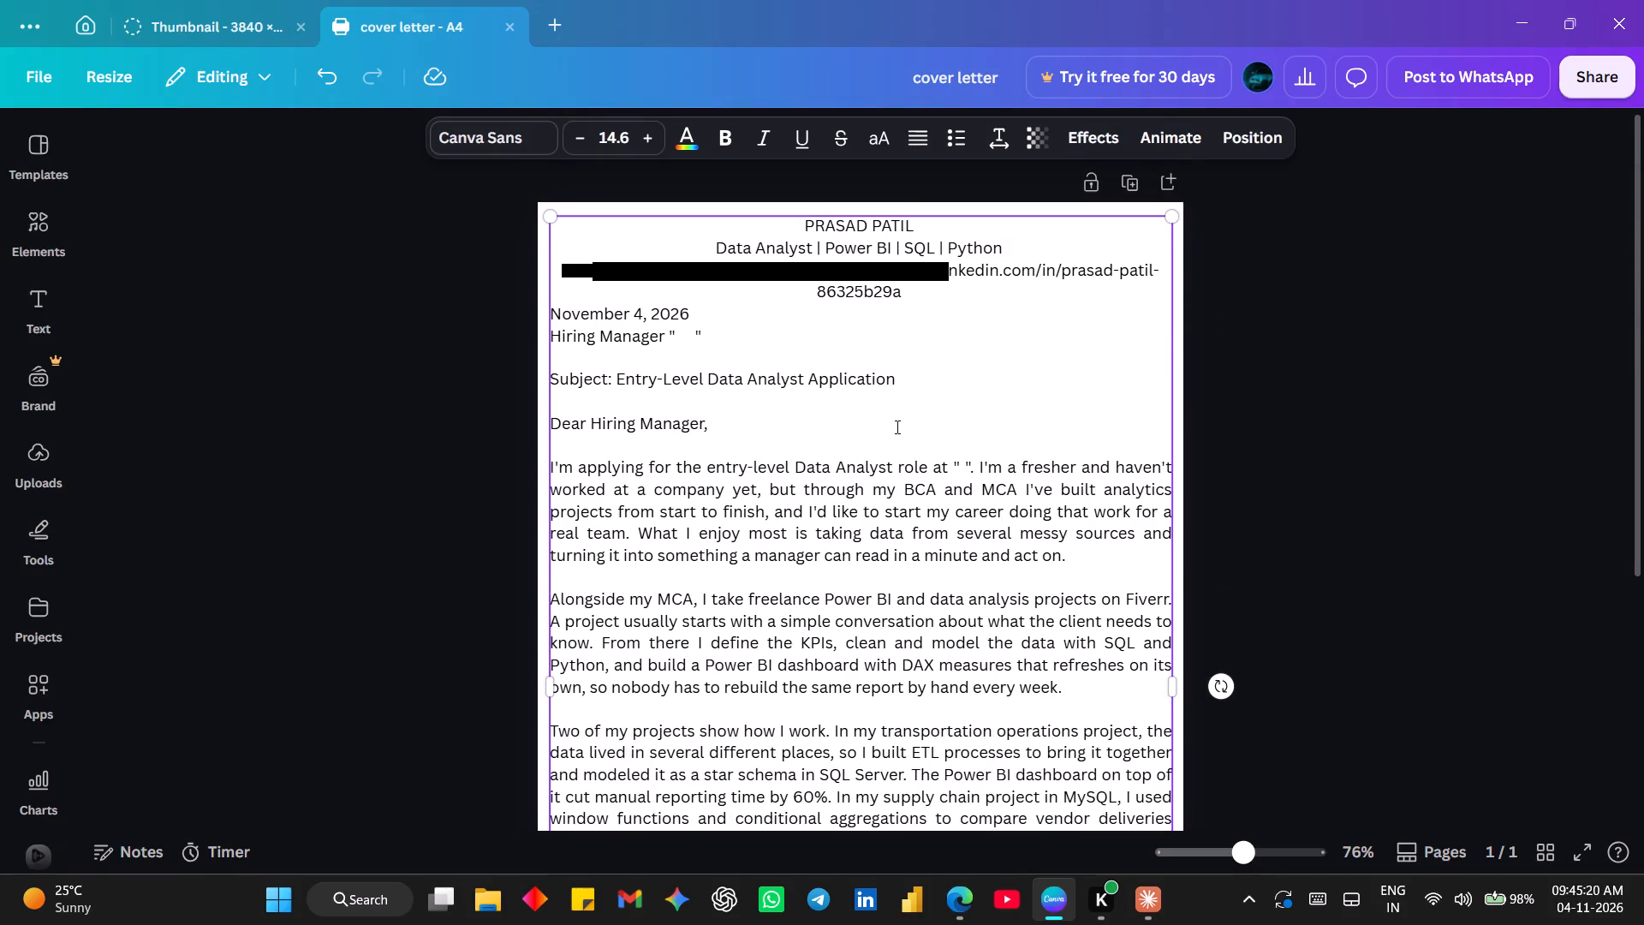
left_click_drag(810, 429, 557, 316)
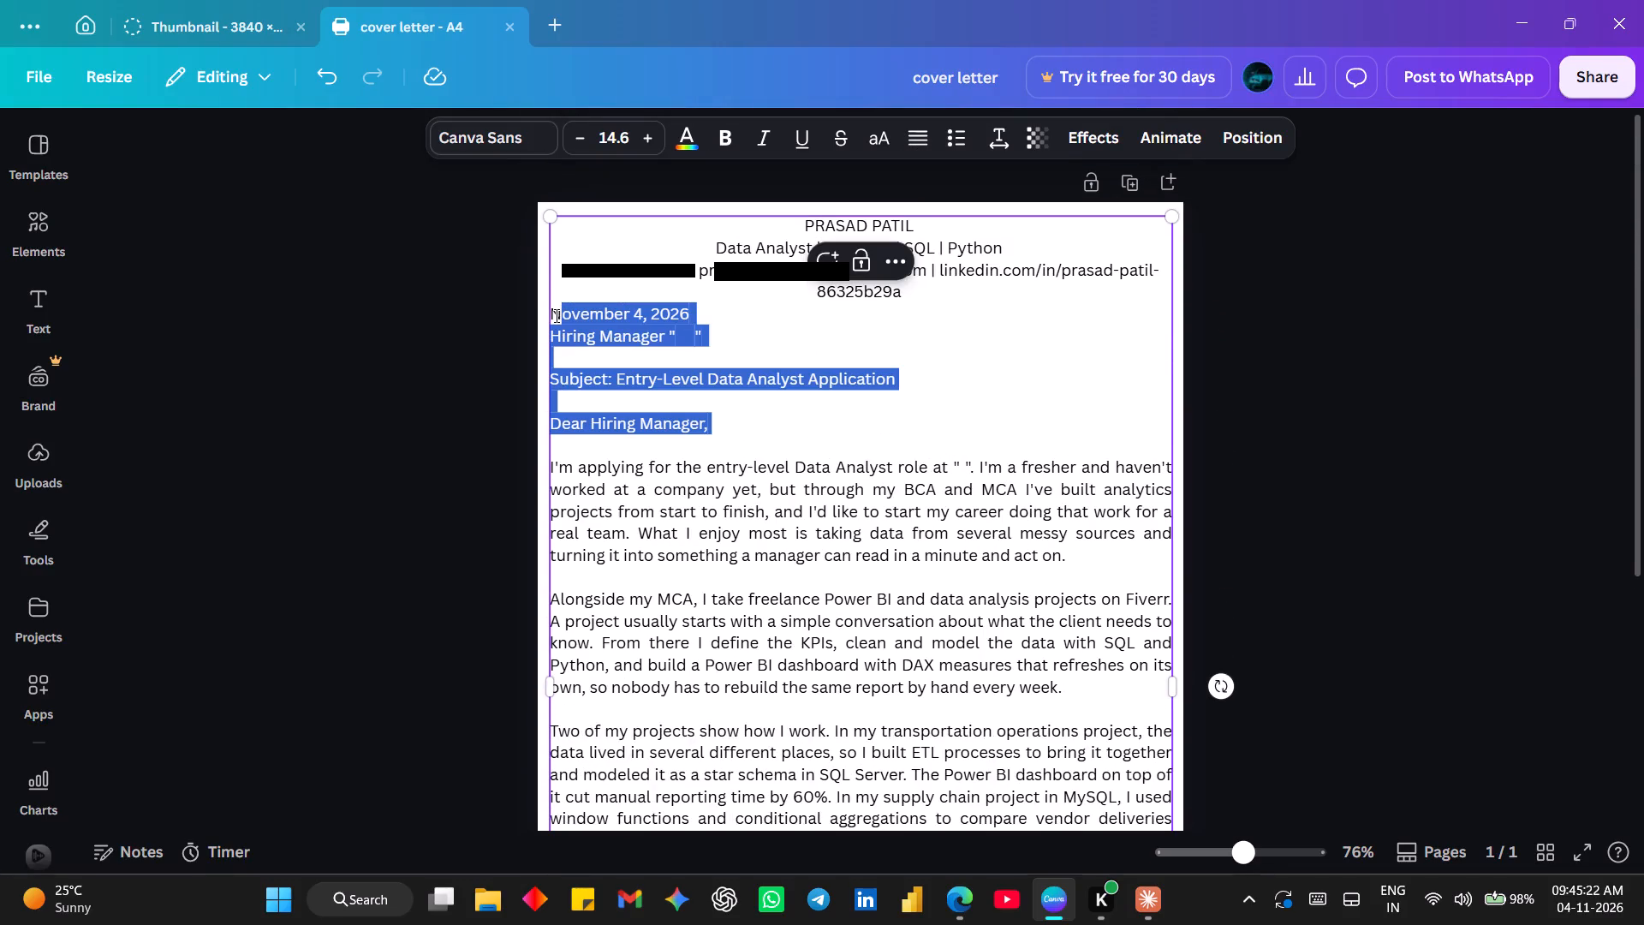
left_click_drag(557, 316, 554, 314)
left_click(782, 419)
Scale the letter's text box down to font size 13.7 to fit the page, and widen it to about 20.1.
scroll(790, 428, "down", 5)
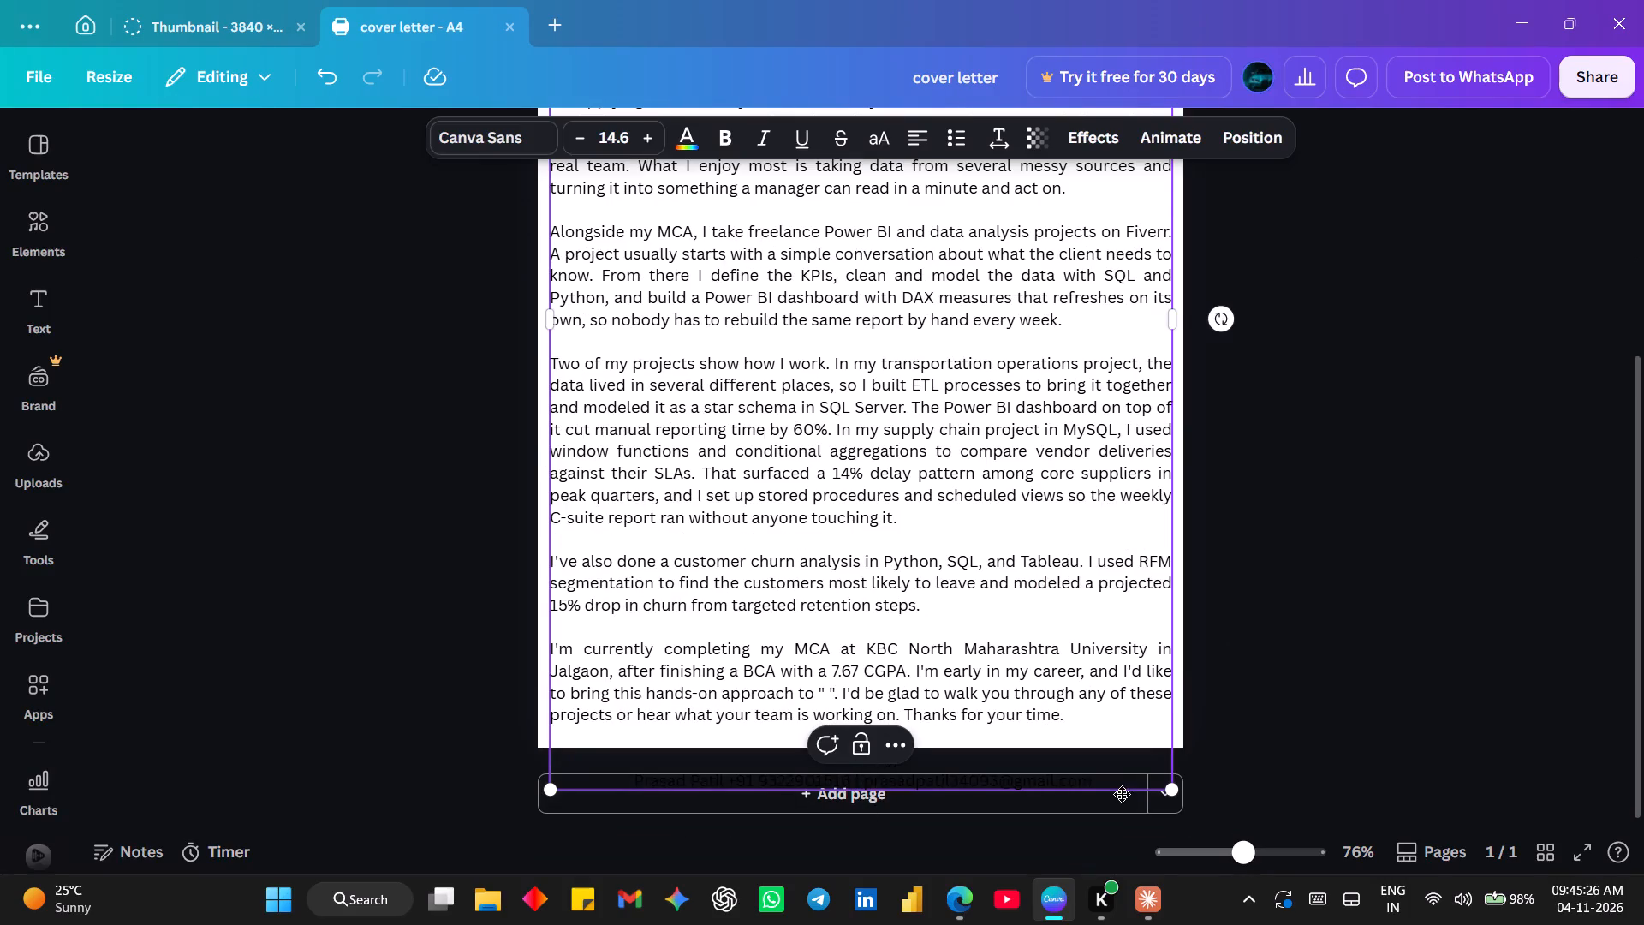
left_click_drag(1176, 791, 1143, 749)
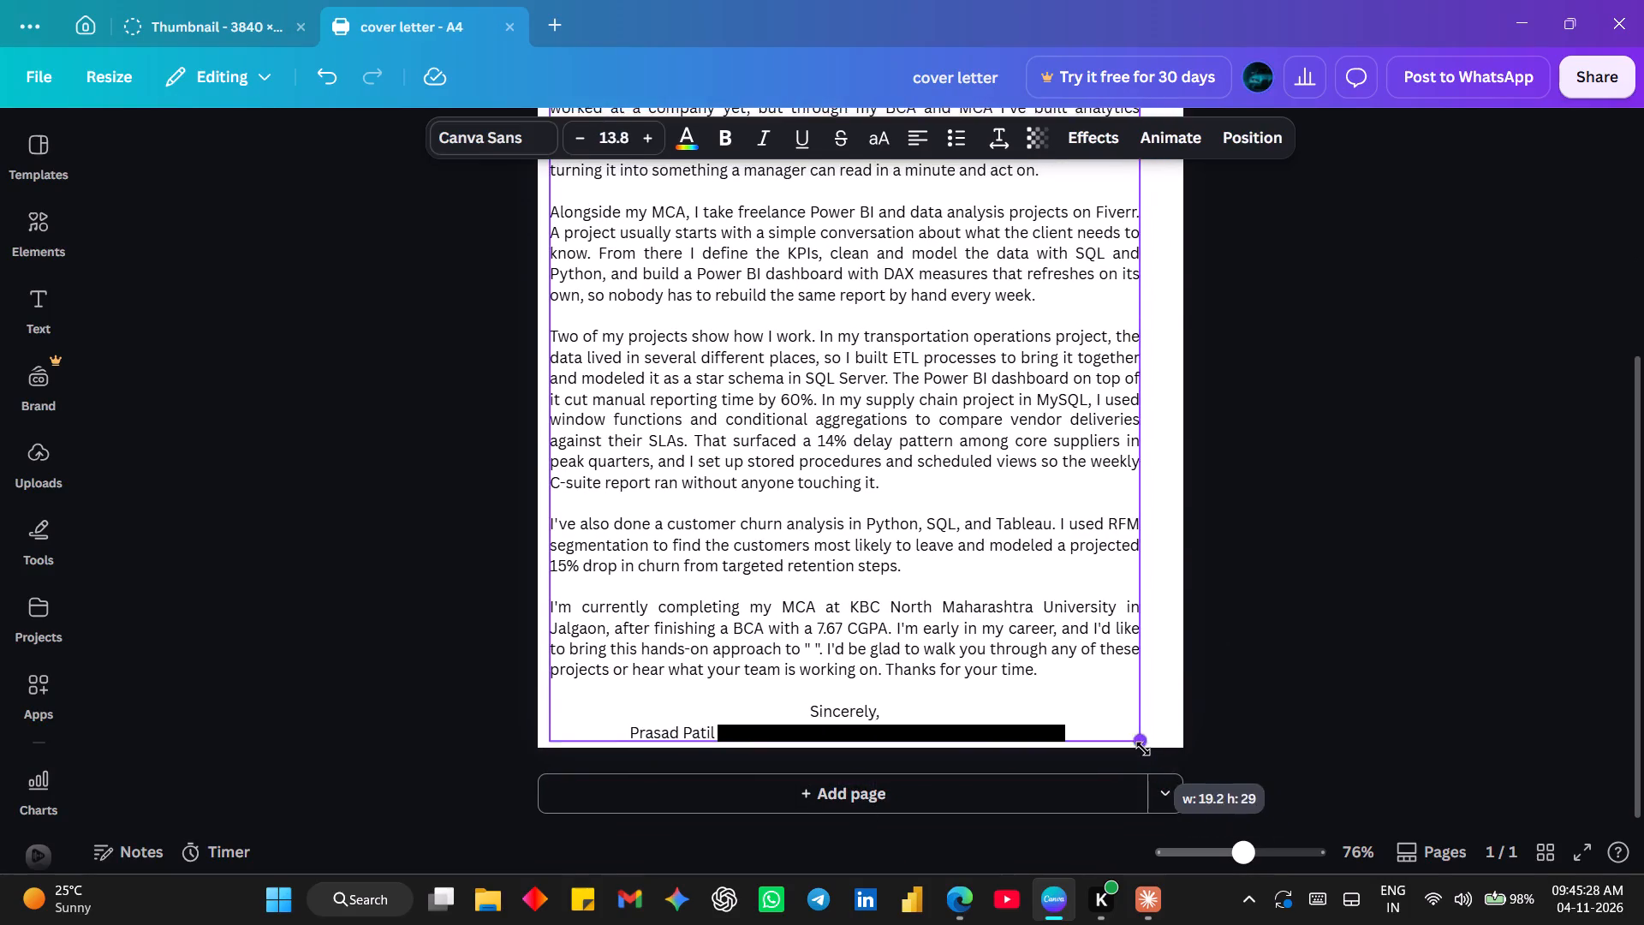
left_click_drag(1143, 749, 1135, 743)
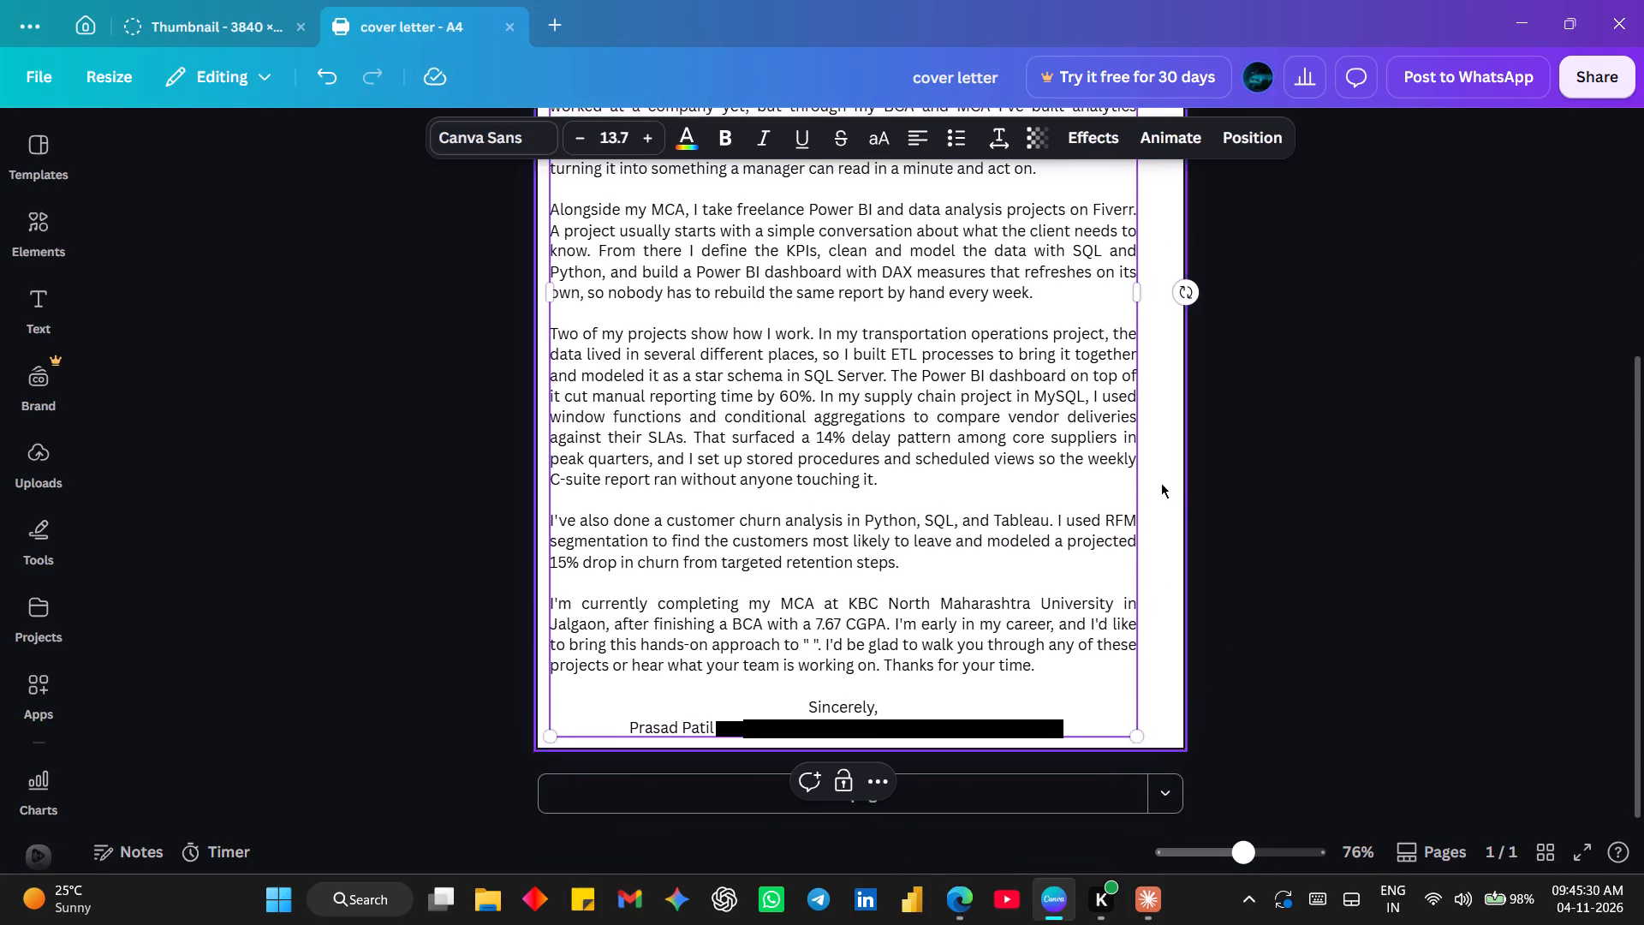
left_click(1152, 482)
left_click_drag(1137, 298, 1158, 301)
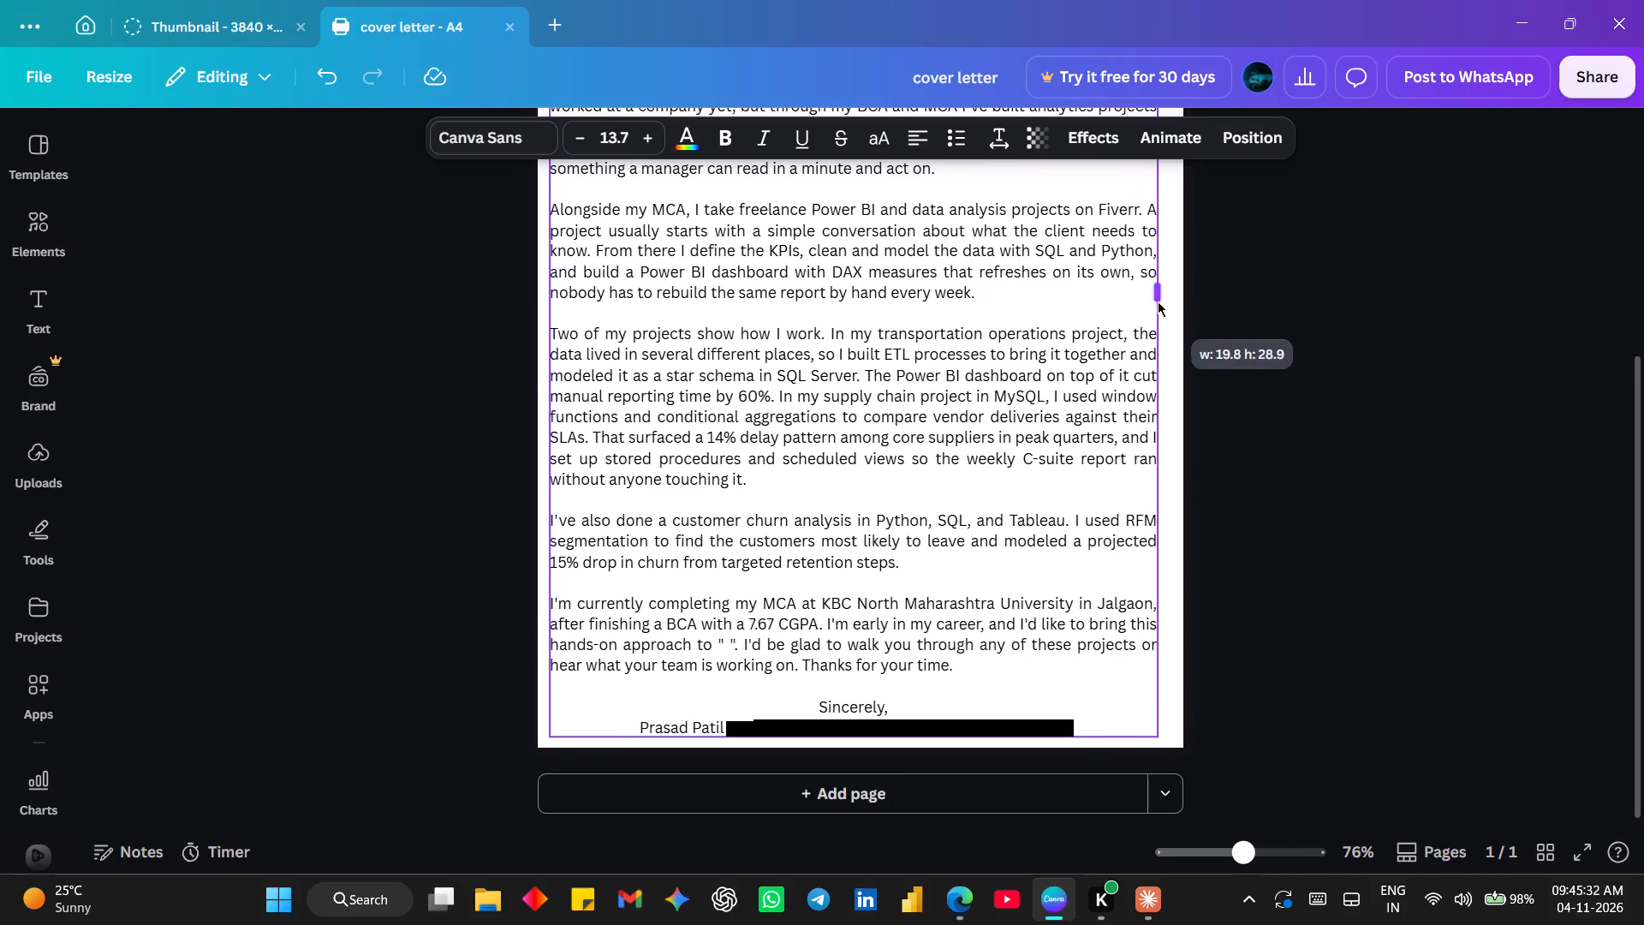
left_click_drag(1158, 301, 1170, 308)
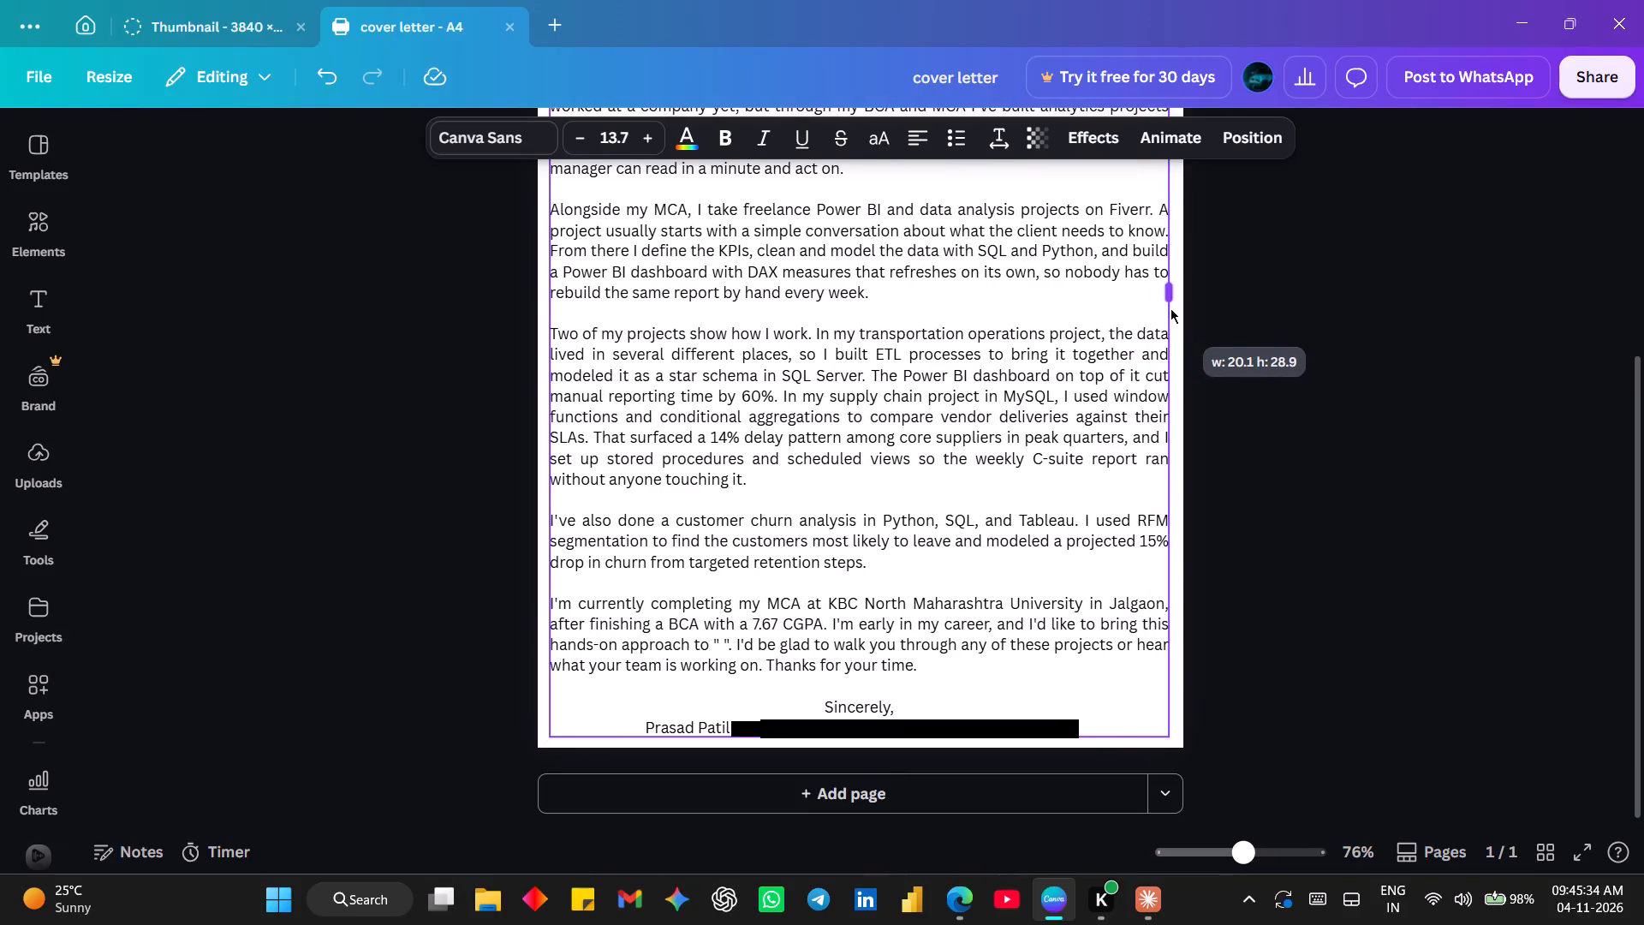
left_click_drag(1170, 308, 1170, 311)
Left-align "Sincerely," and the signature line below it.
left_click_drag(638, 701, 986, 693)
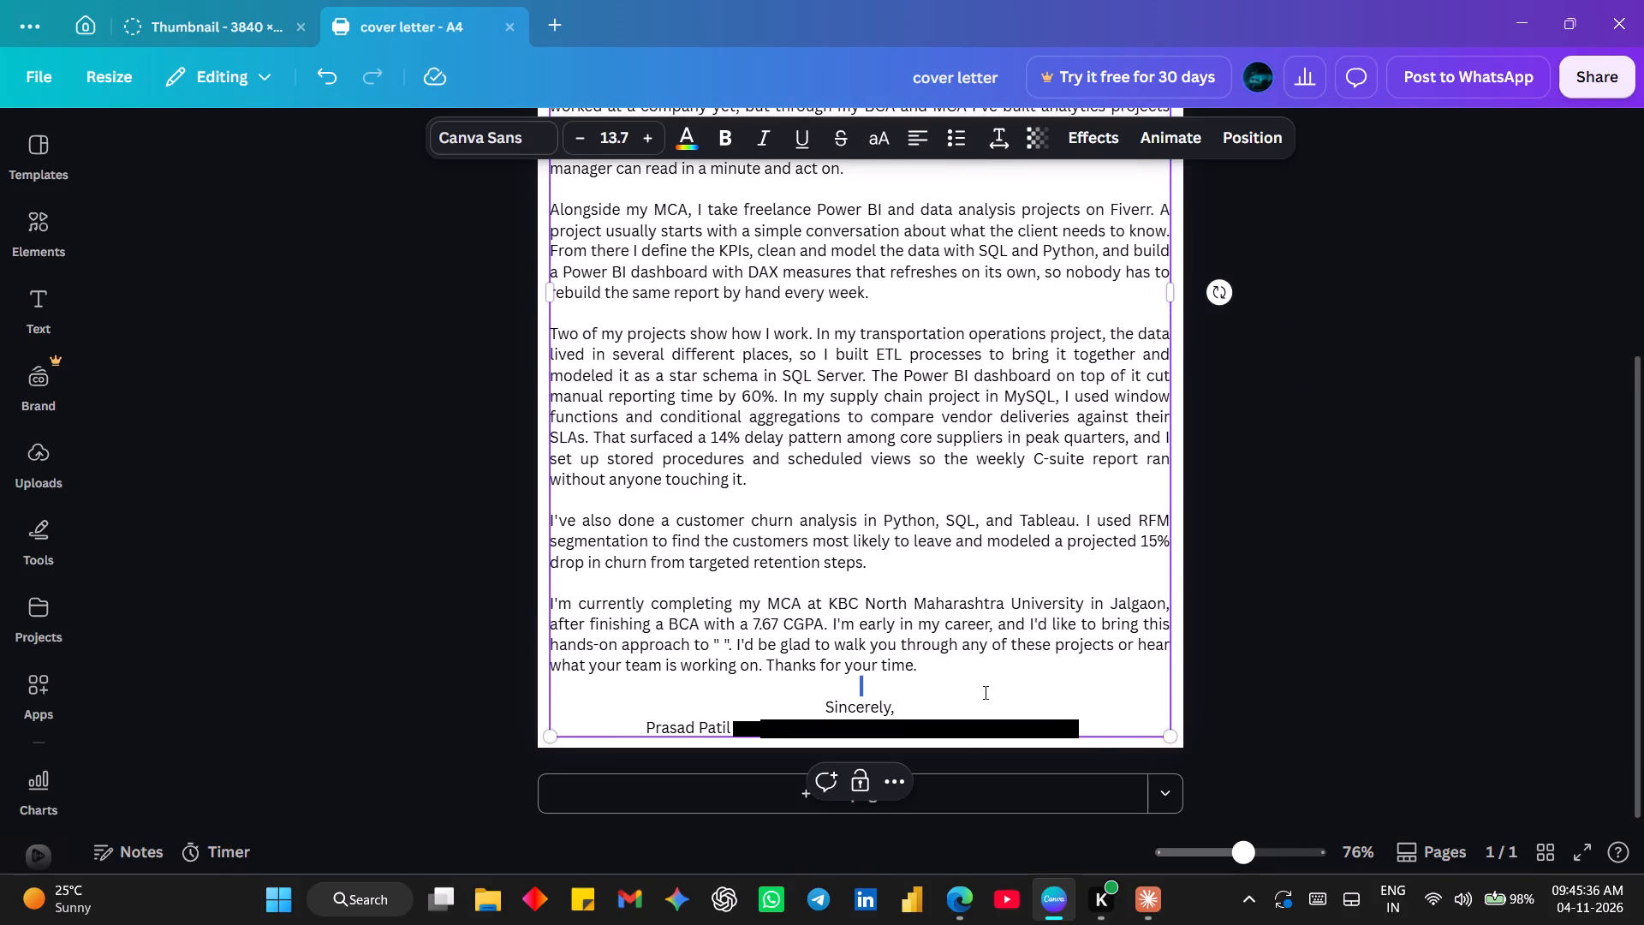
left_click_drag(986, 693, 1083, 725)
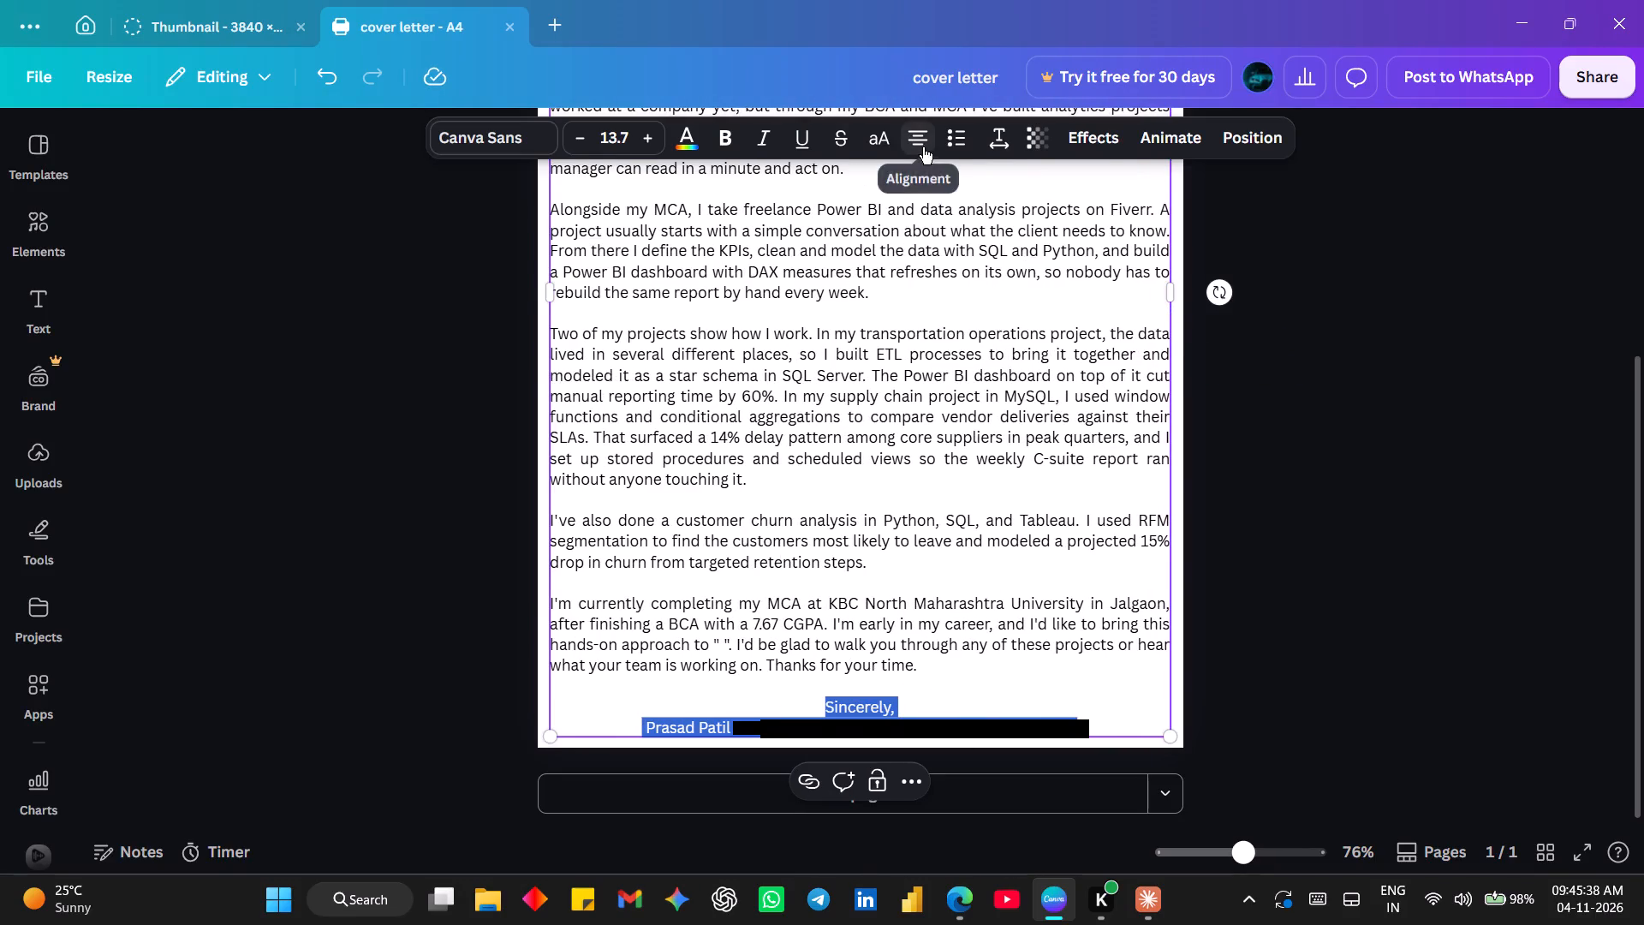
left_click(920, 146)
left_click(1017, 728)
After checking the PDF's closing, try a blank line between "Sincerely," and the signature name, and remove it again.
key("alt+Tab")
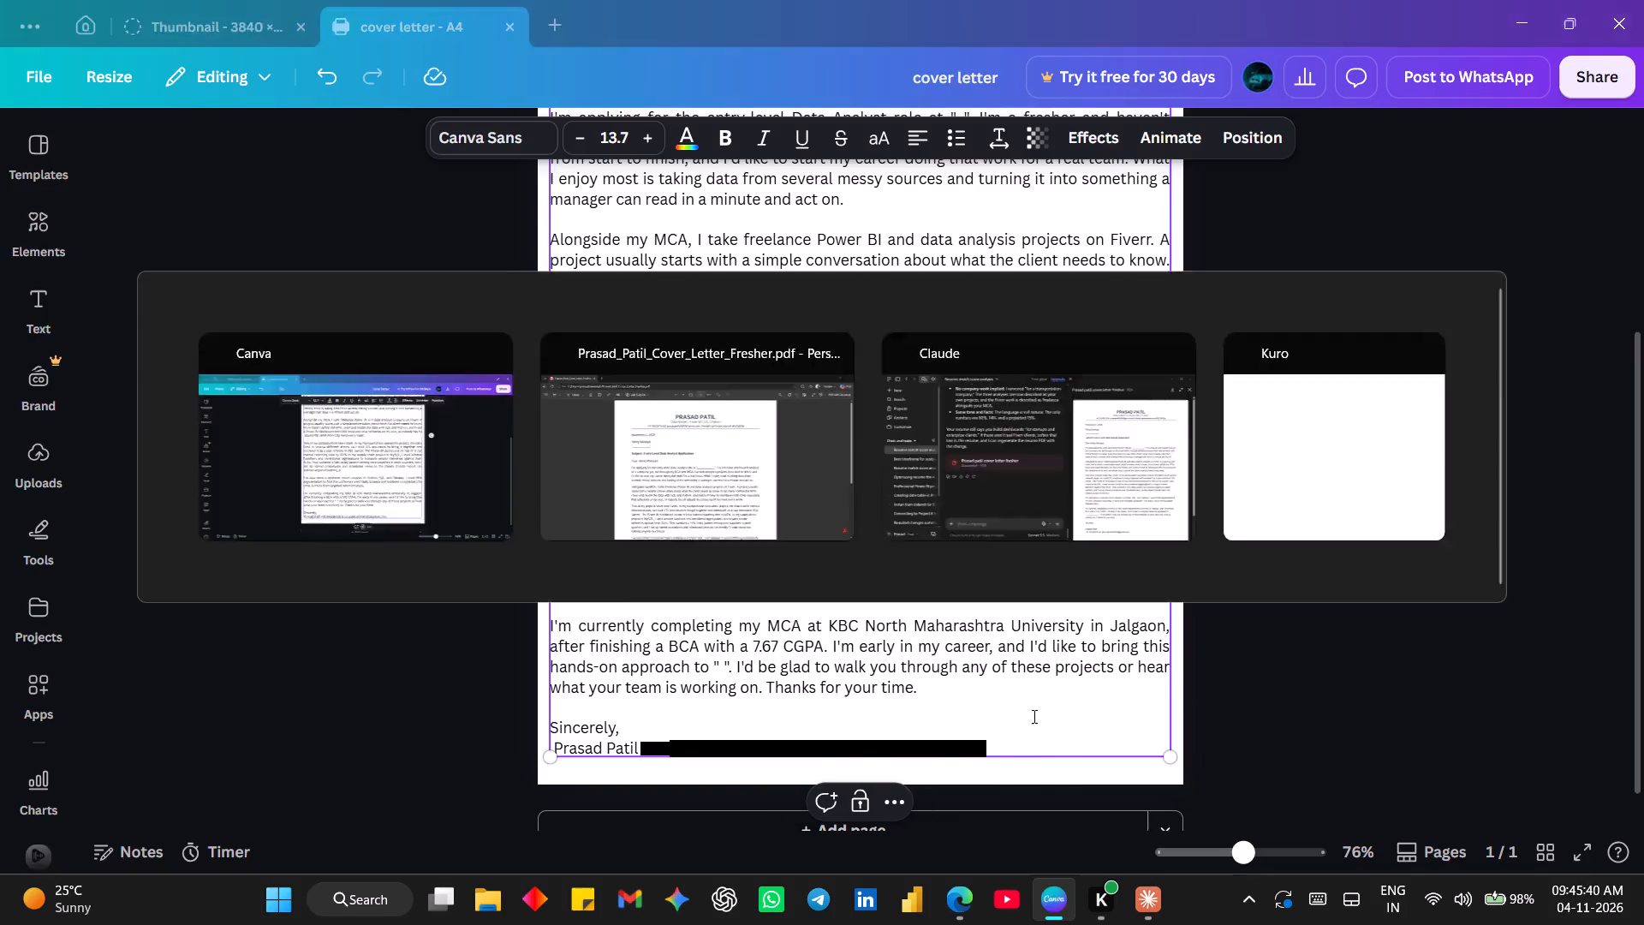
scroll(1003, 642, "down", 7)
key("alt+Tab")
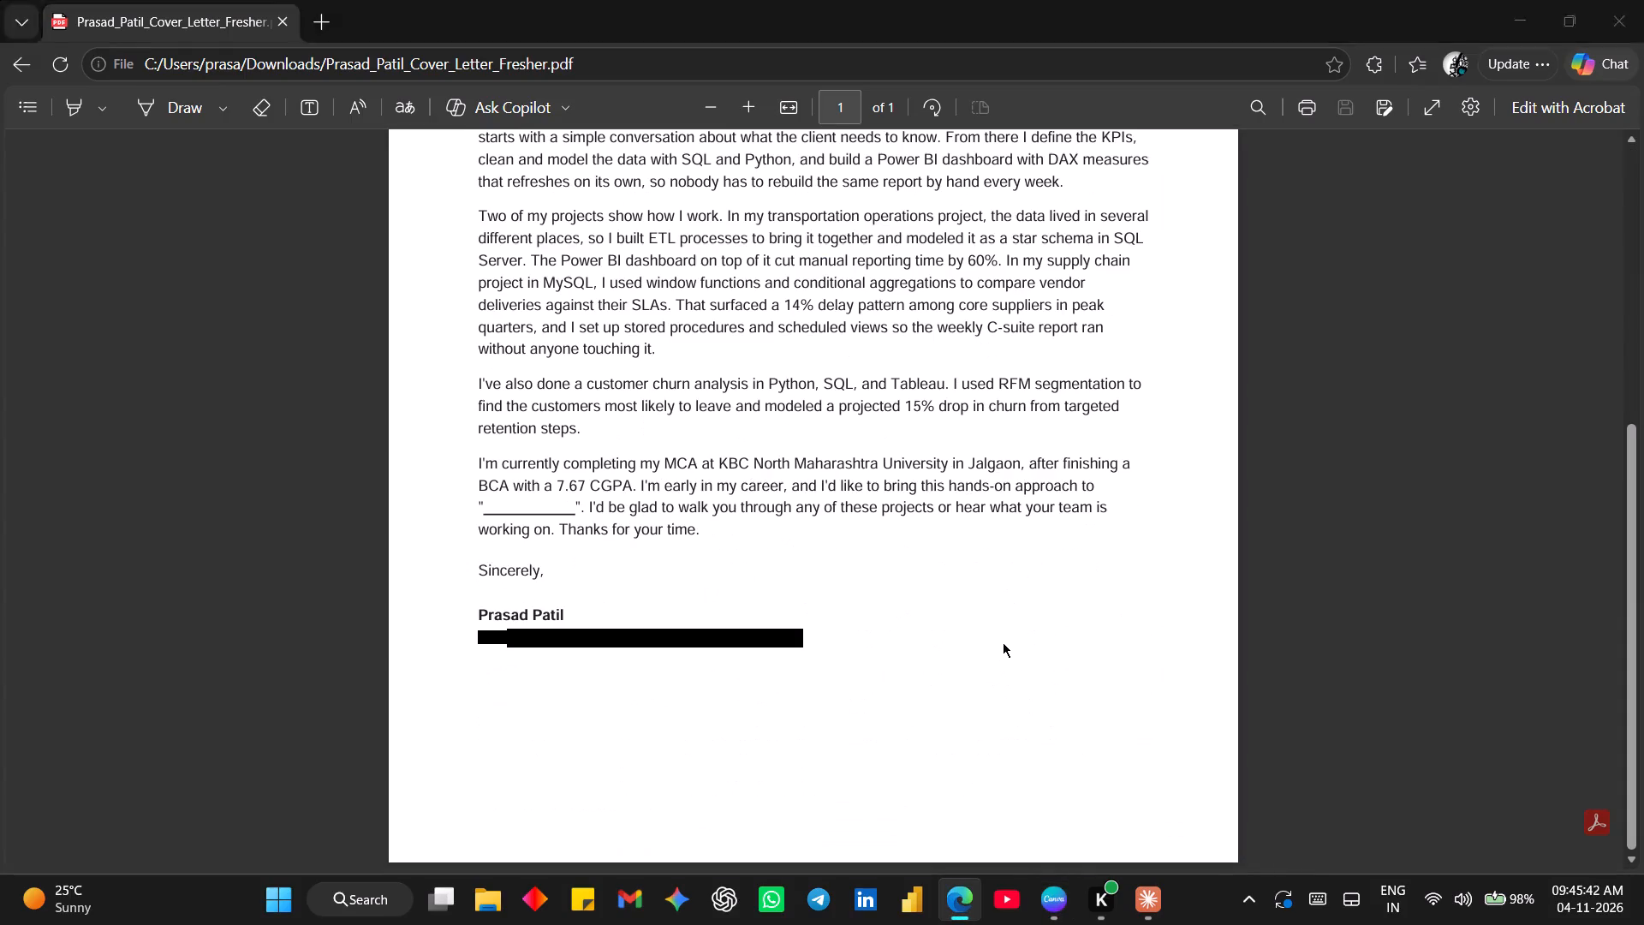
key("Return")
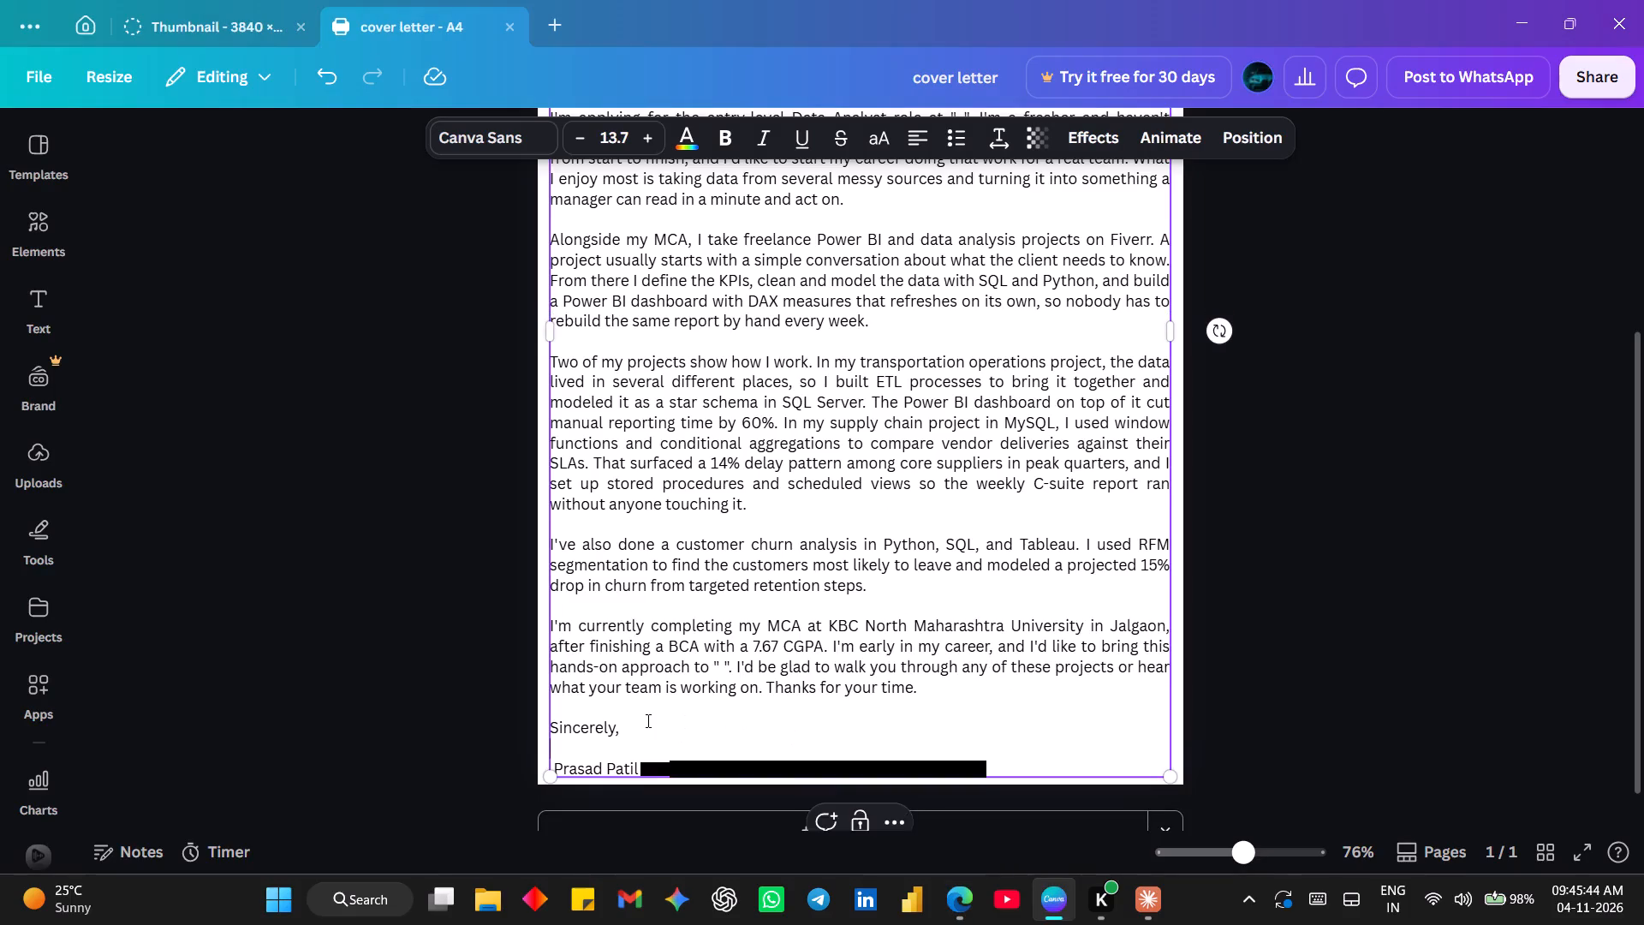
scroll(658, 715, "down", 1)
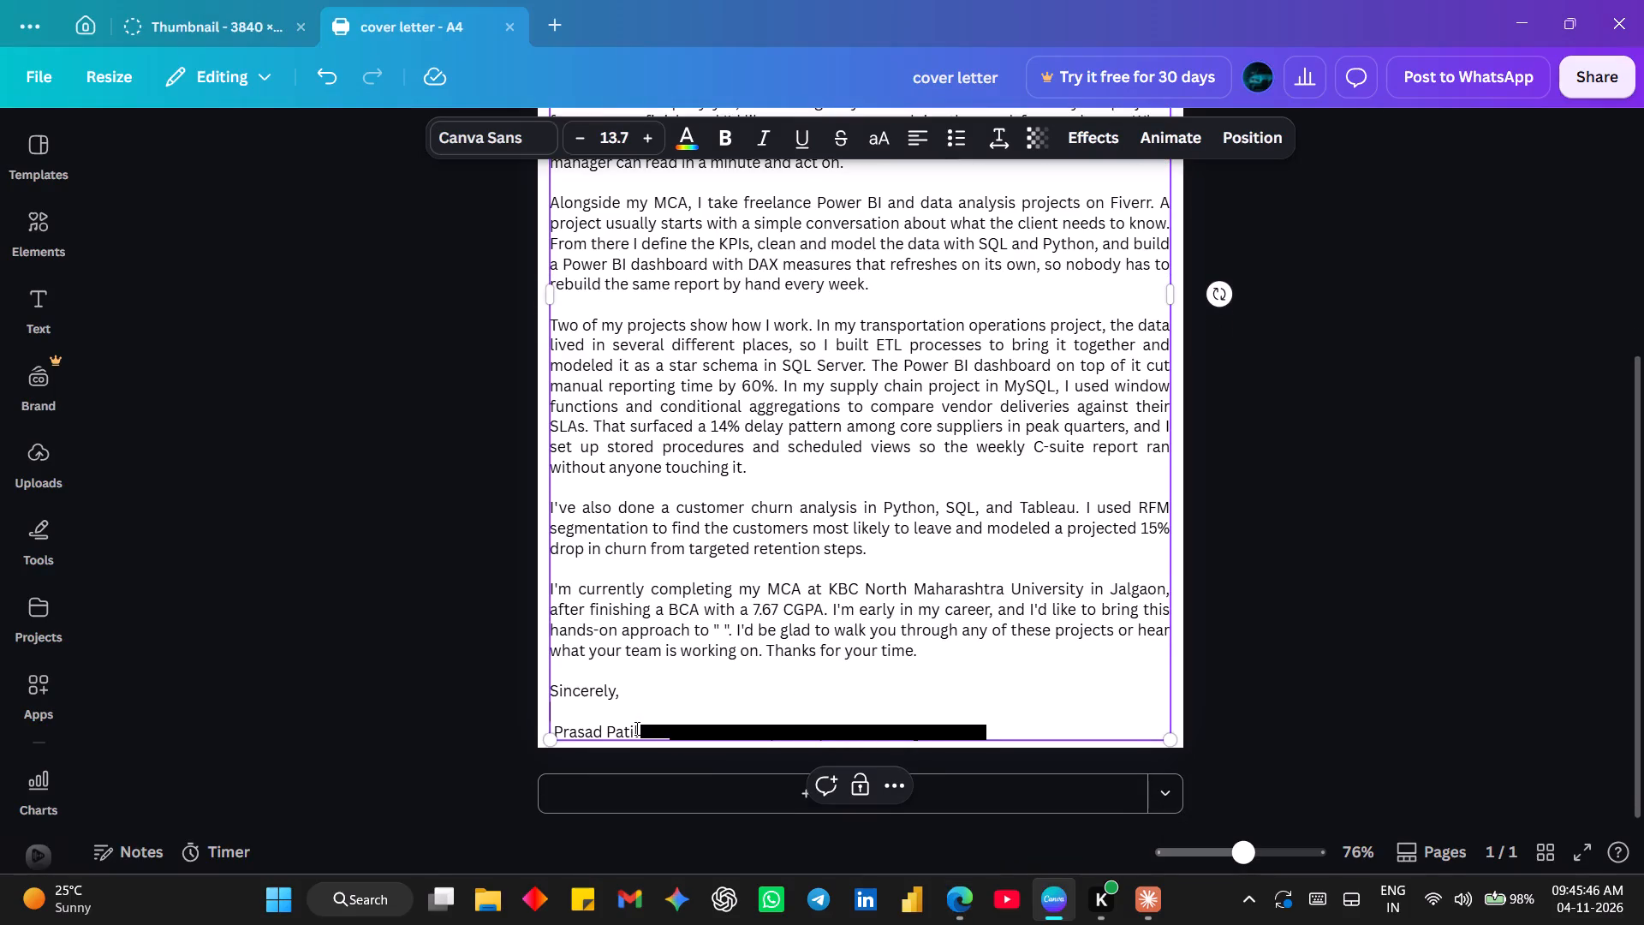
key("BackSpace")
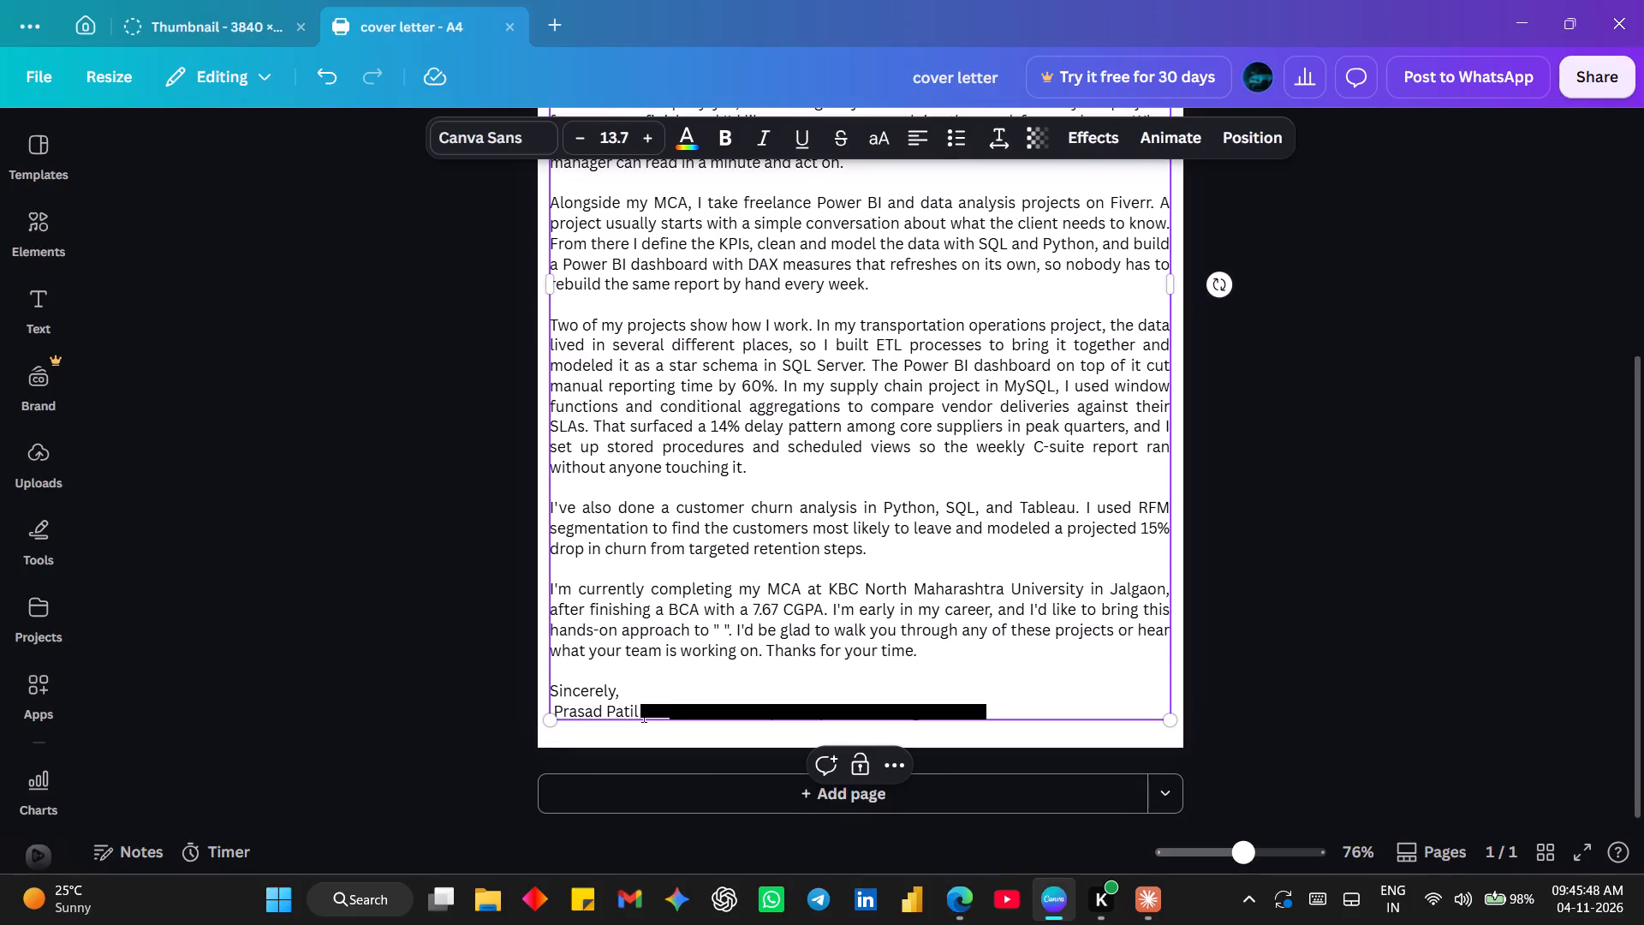
Move the contact details onto their own line below the signature name, and check the closing against the PDF.
left_click(644, 713)
key("Return")
key("alt+Tab")
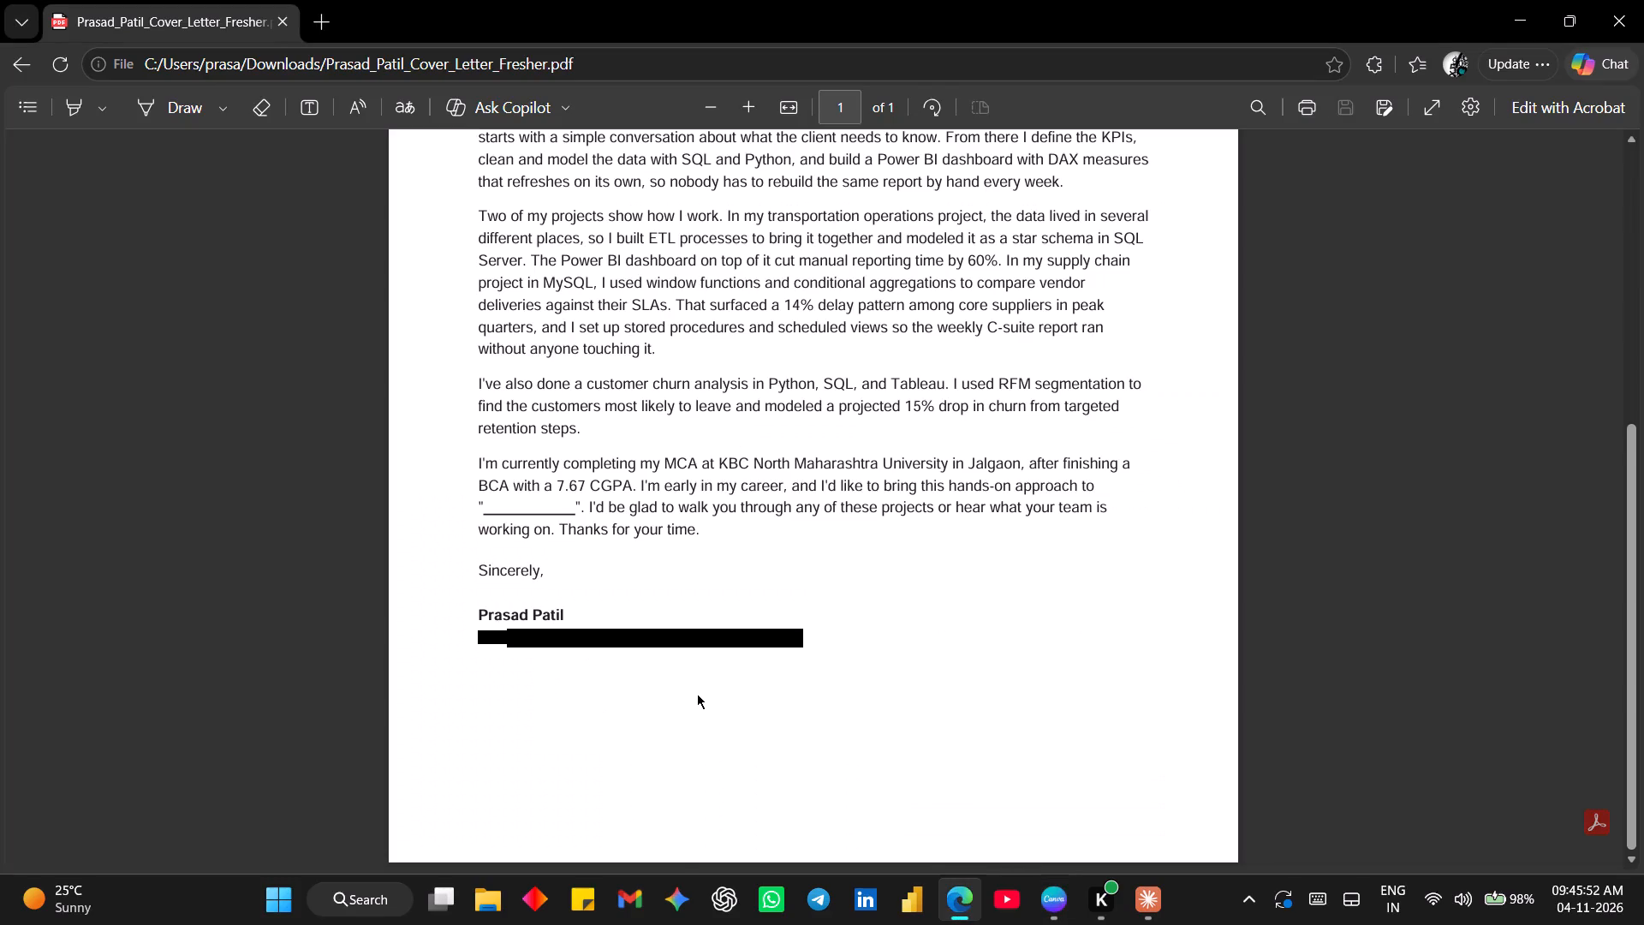
key("alt+Tab")
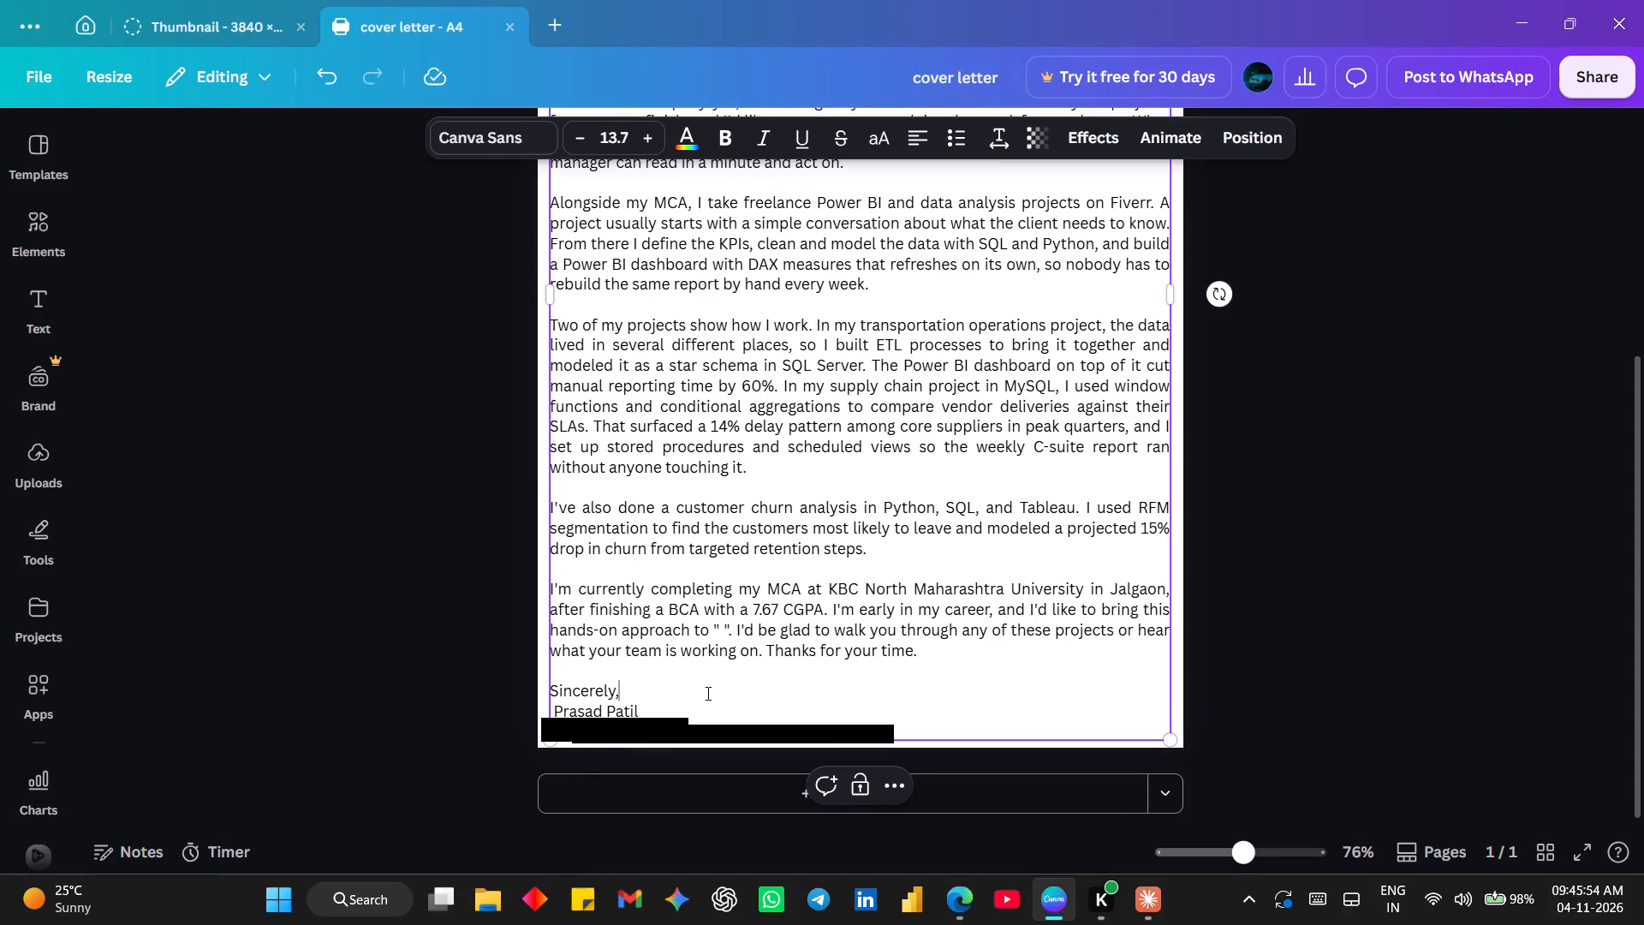
Make the signature name below "Sincerely," bold, as in the PDF.
left_click(708, 694)
left_click(537, 711)
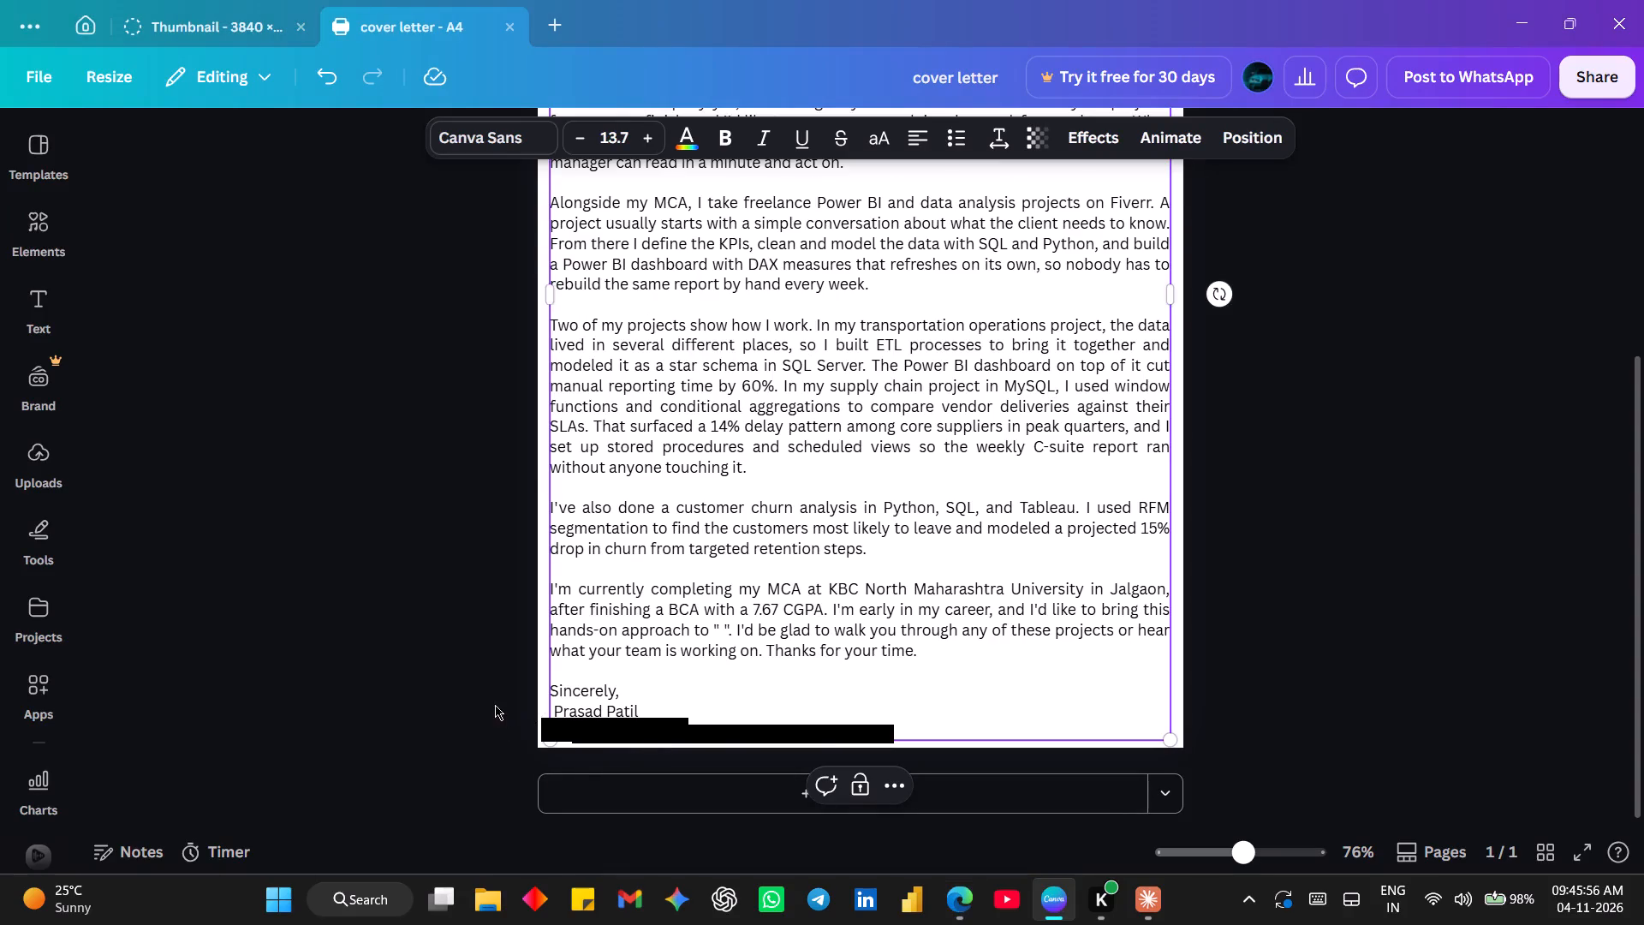
left_click(491, 705)
double_click(659, 705)
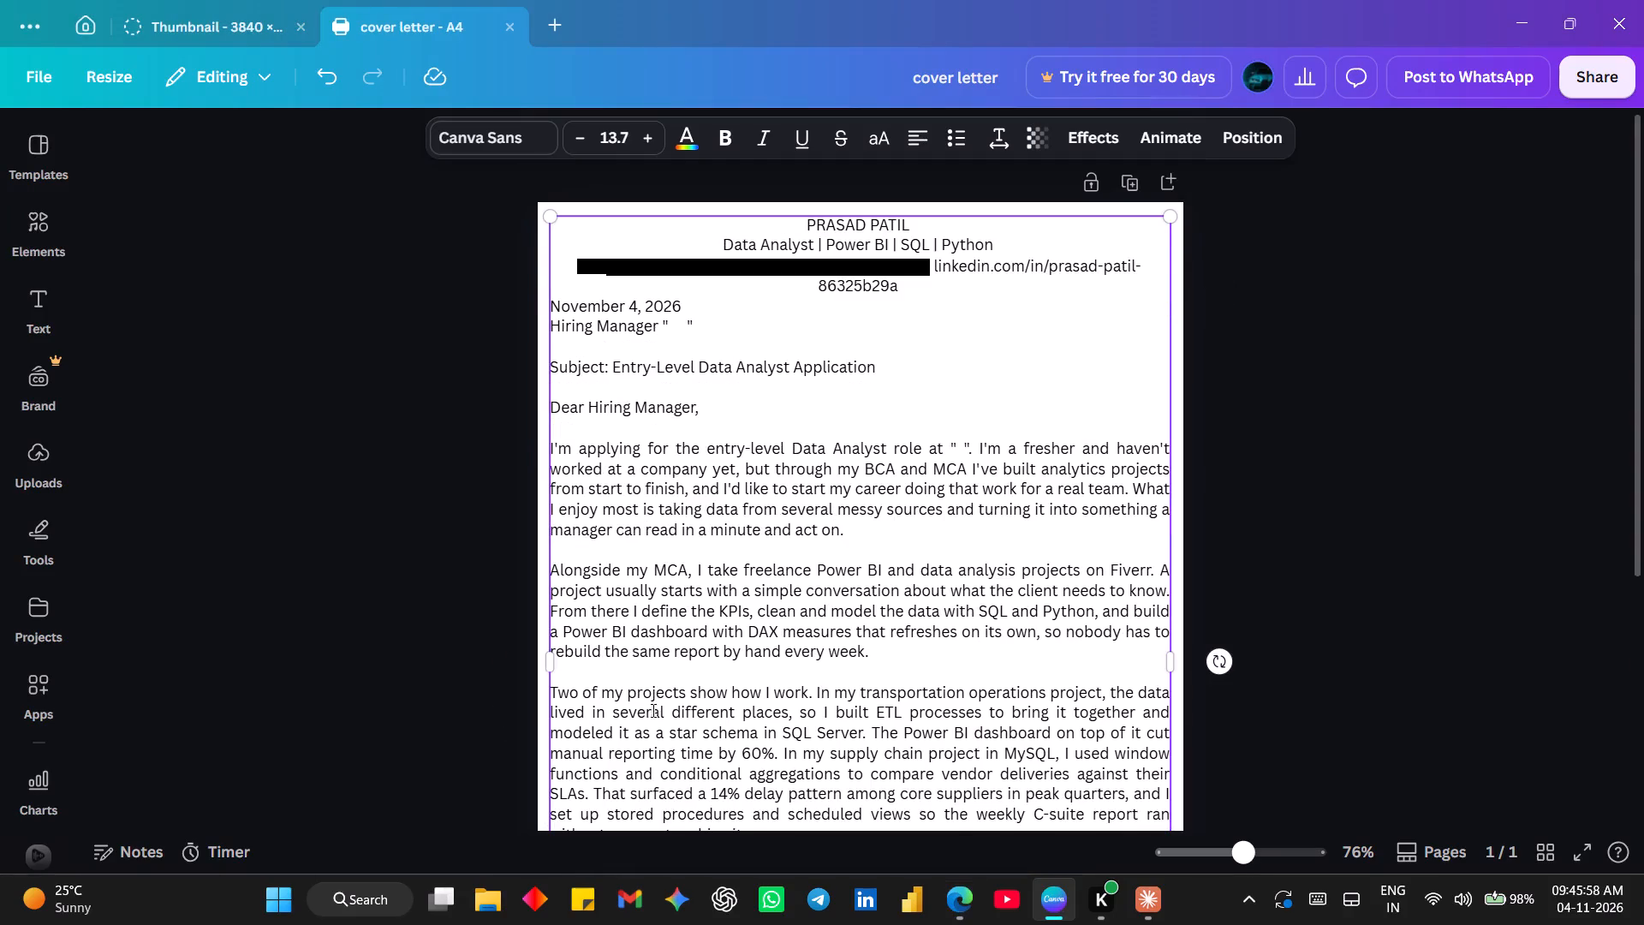
scroll(698, 643, "down", 6)
left_click_drag(659, 712, 547, 714)
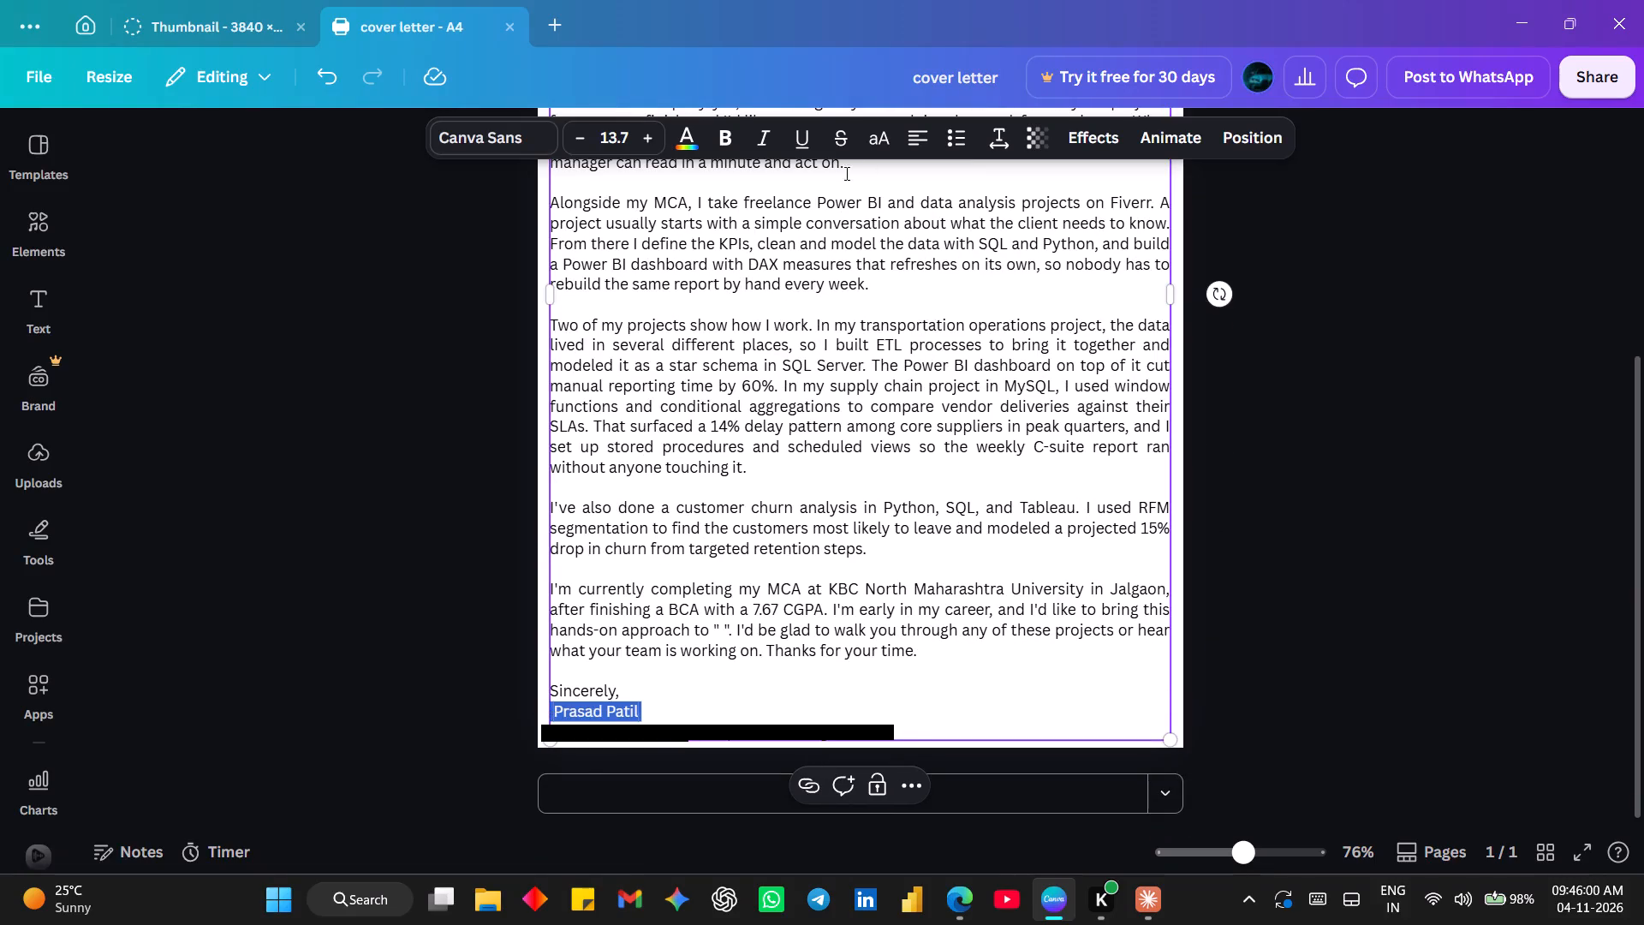
left_click(730, 138)
After checking the PDF, make the whole line "Subject: Entry-Level Data Analyst Application" bold.
key("alt+Tab")
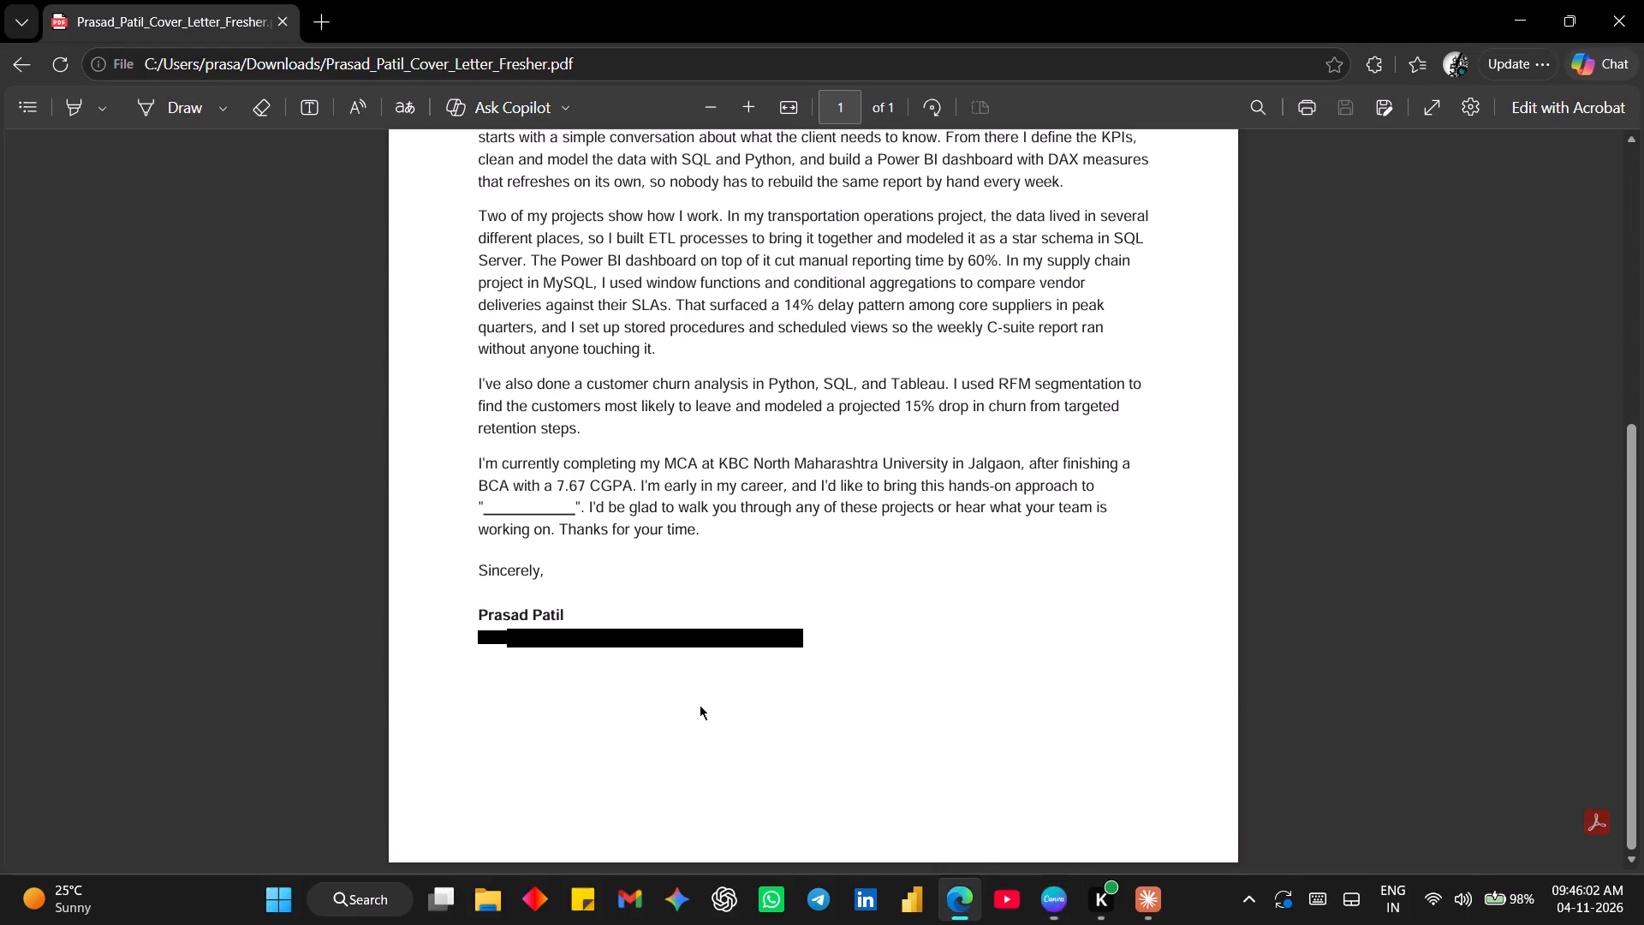
key("alt+Tab")
key("alt+Tab")
scroll(726, 585, "up", 9)
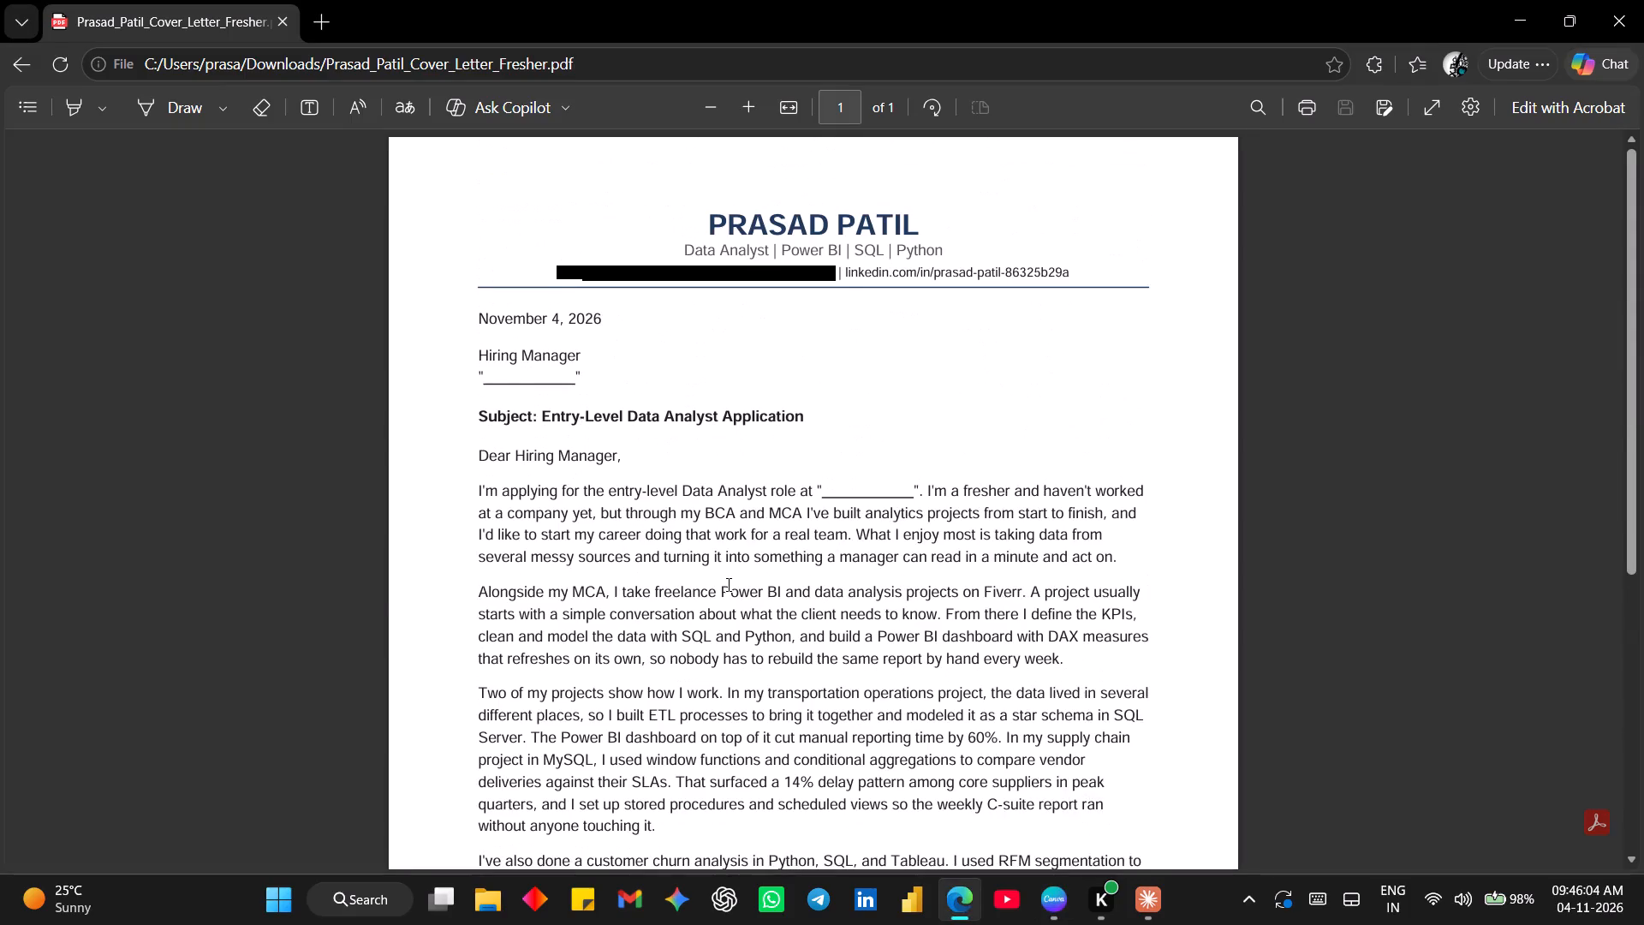
key("alt+Tab")
scroll(727, 477, "up", 3)
scroll(727, 475, "down", 1)
scroll(727, 477, "up", 1)
left_click_drag(887, 369, 628, 369)
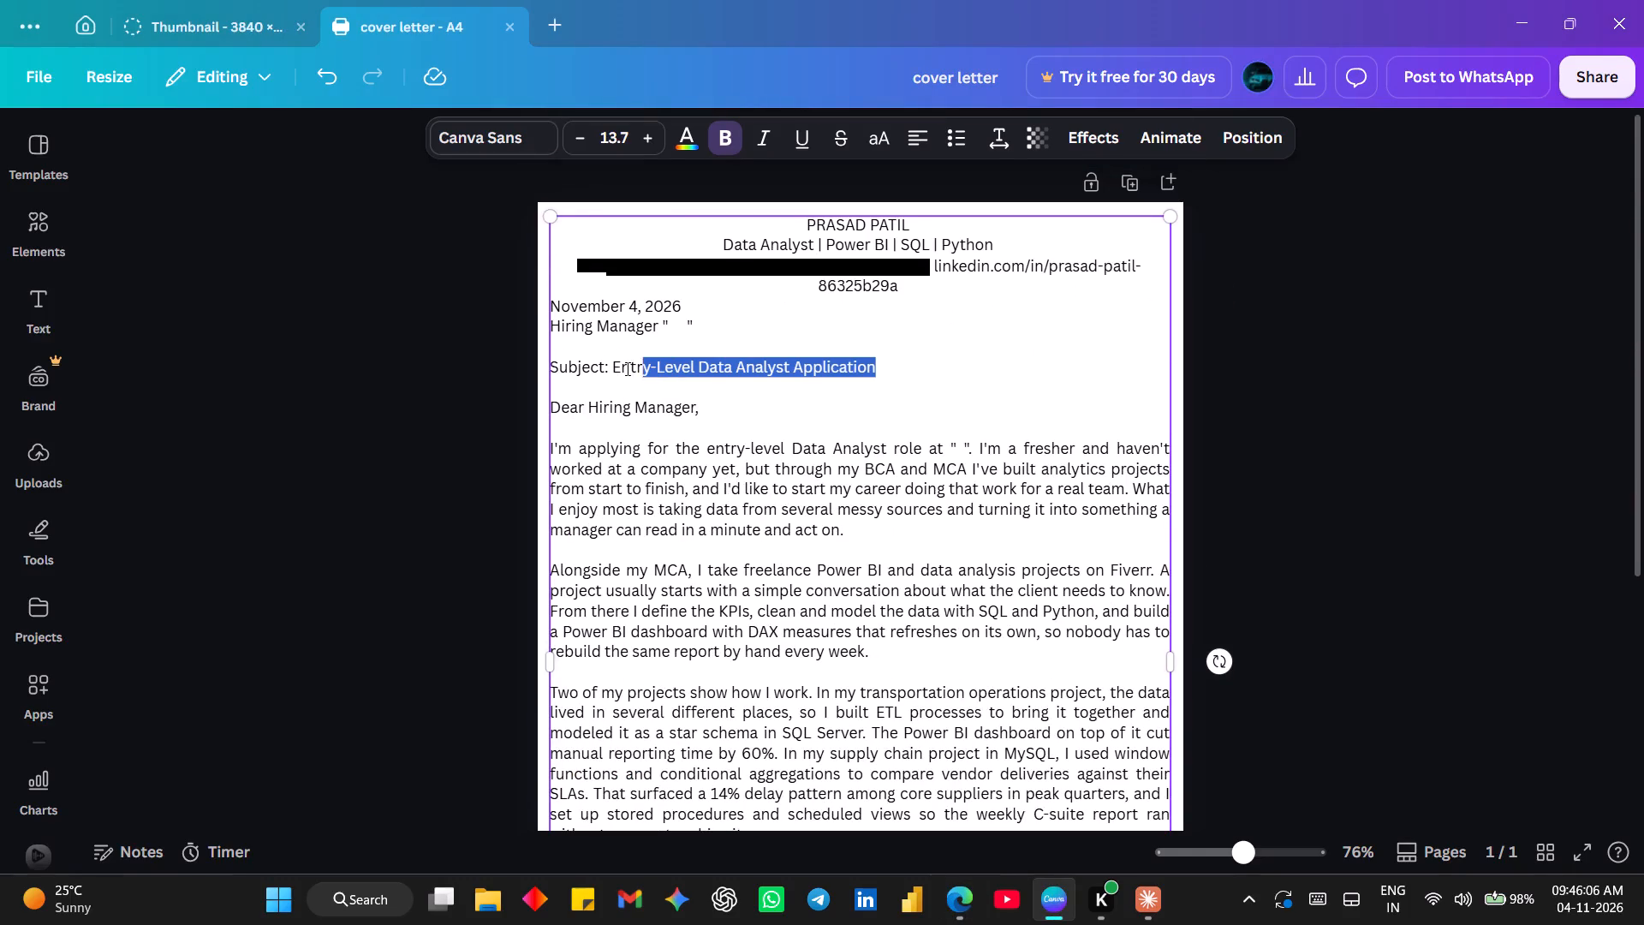
left_click_drag(628, 369, 545, 362)
left_click(735, 140)
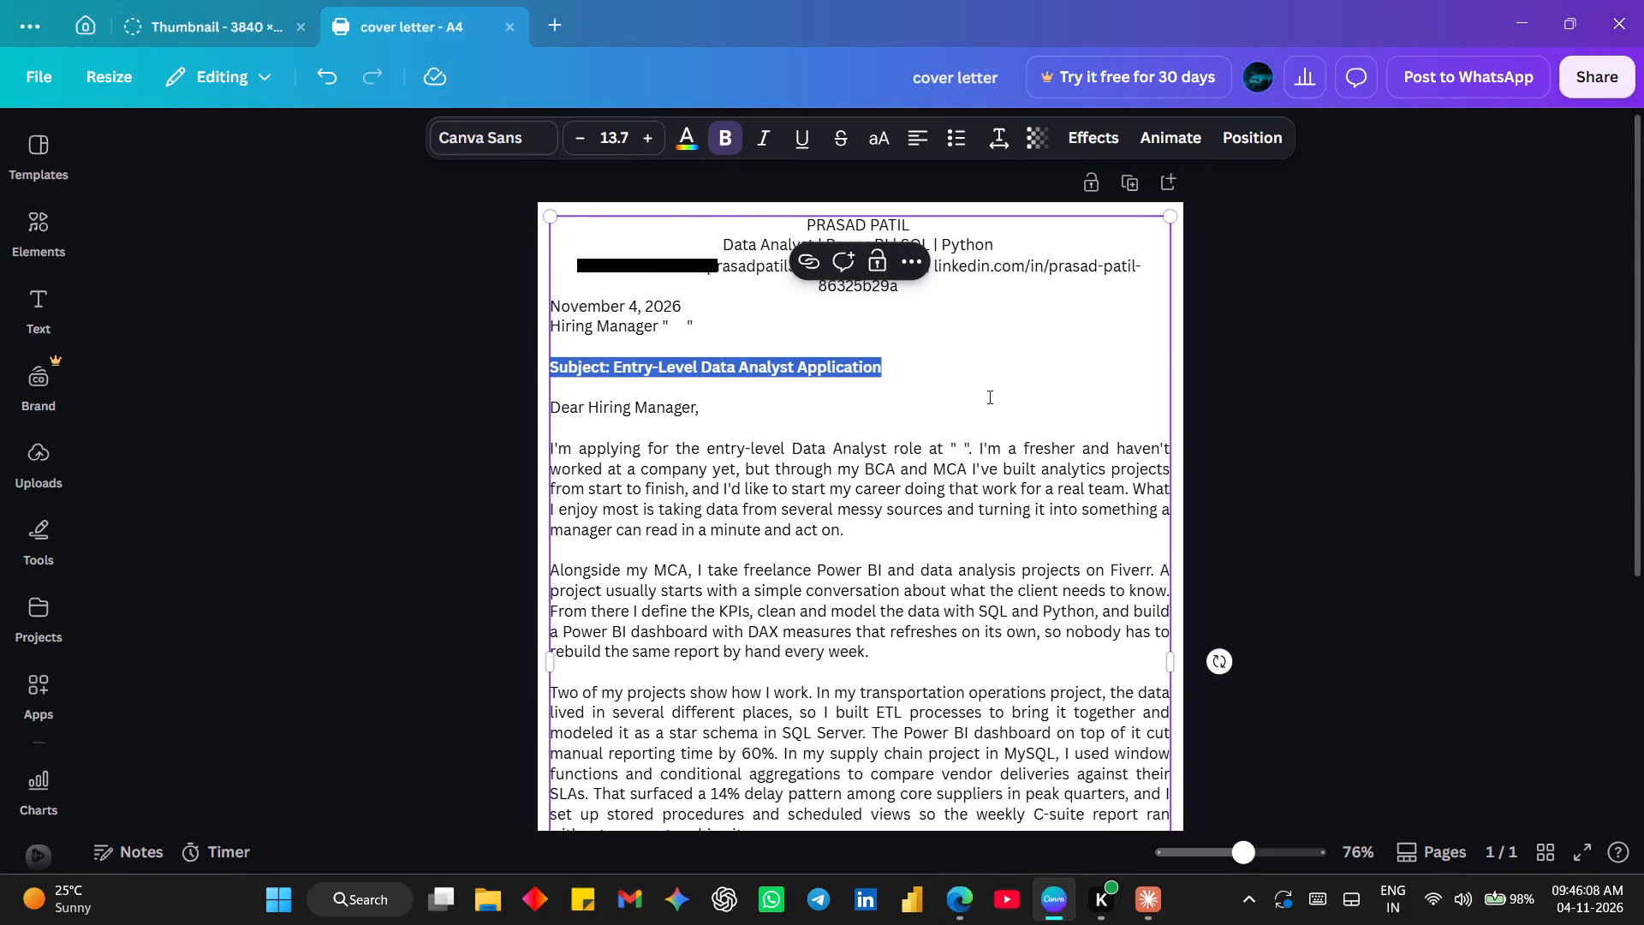
left_click(987, 404)
Compare the heading with the PDF, then make the applicant name at the top bold and enlarge it to 19.7.
key("alt+Tab")
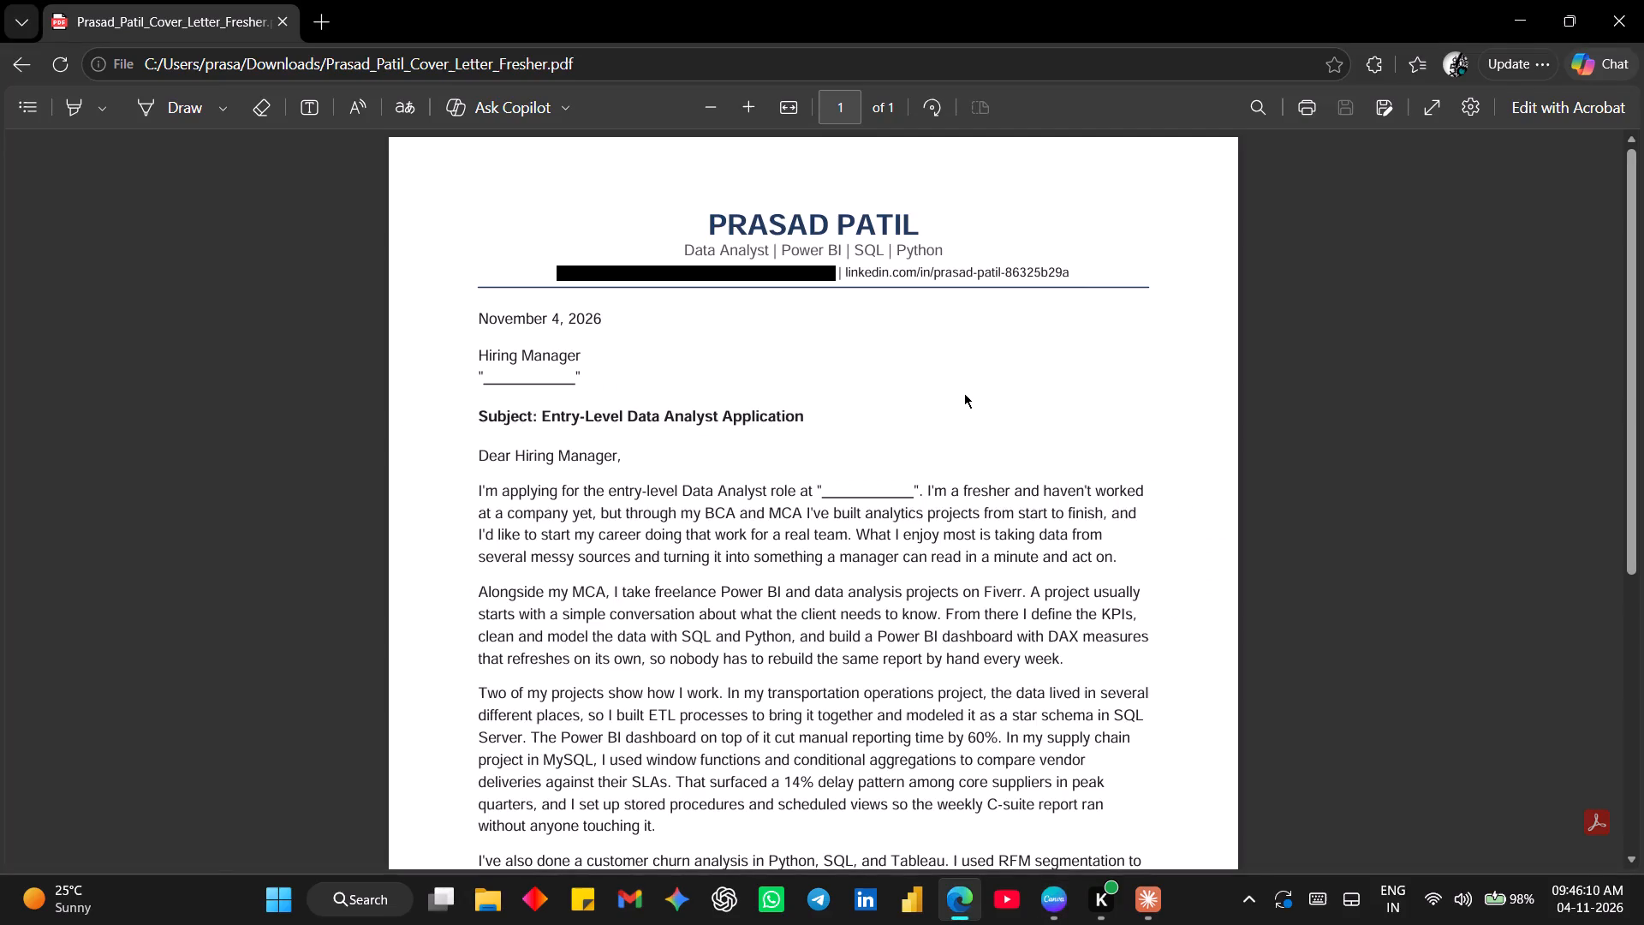
key("alt+Tab")
left_click_drag(919, 221, 810, 220)
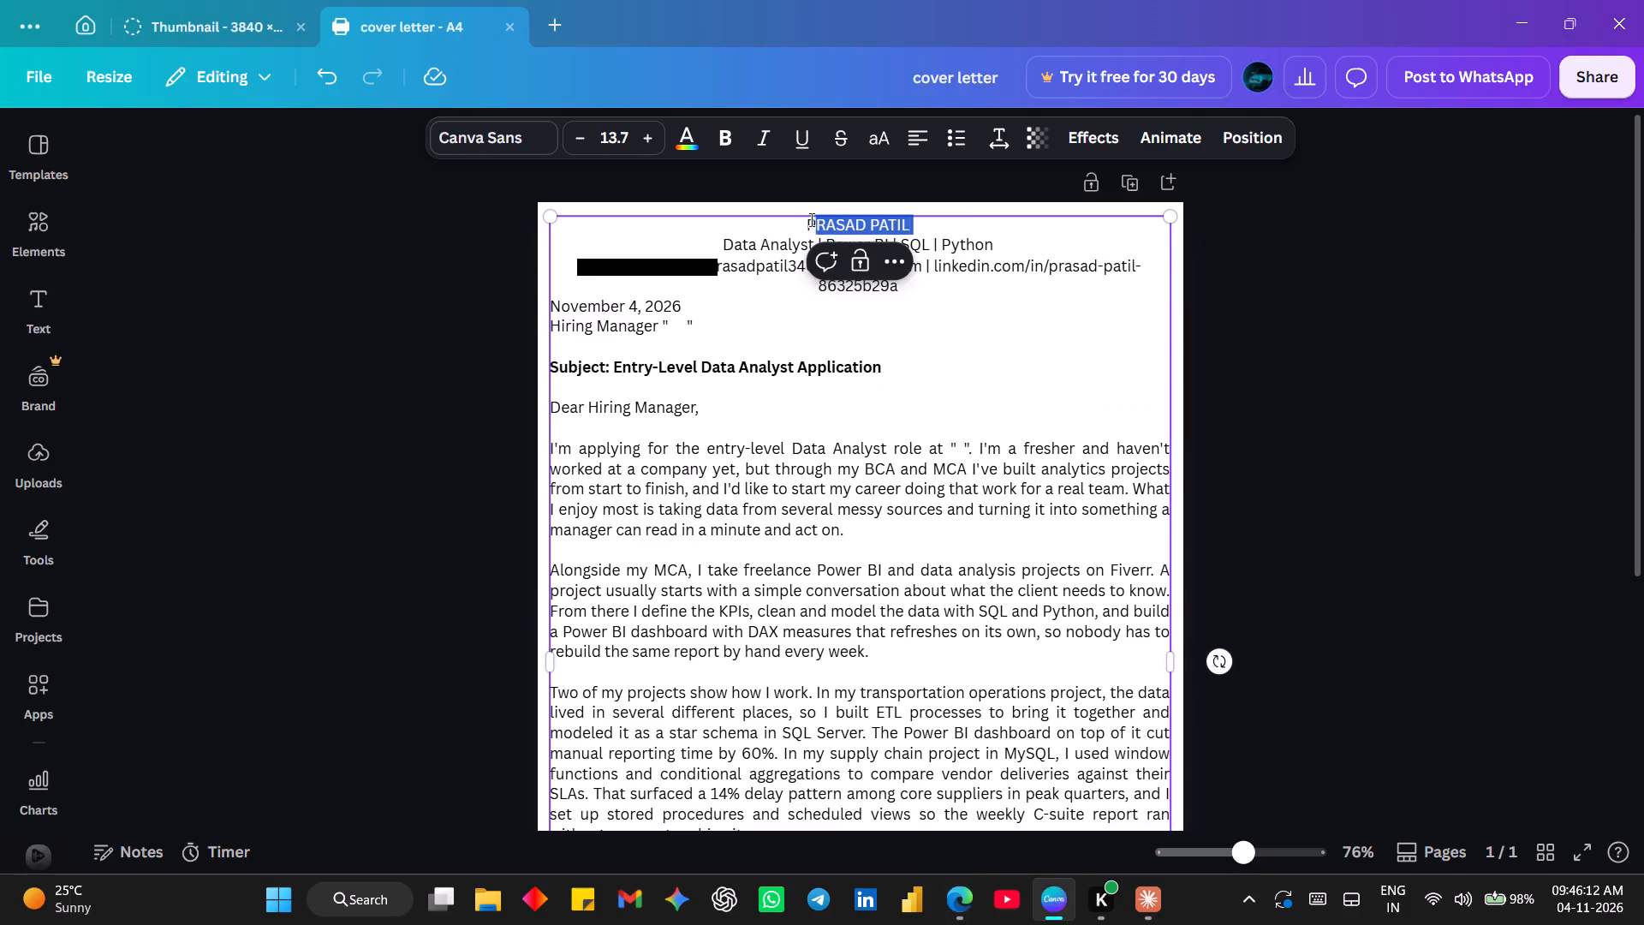
left_click_drag(810, 220, 803, 218)
left_click(731, 134)
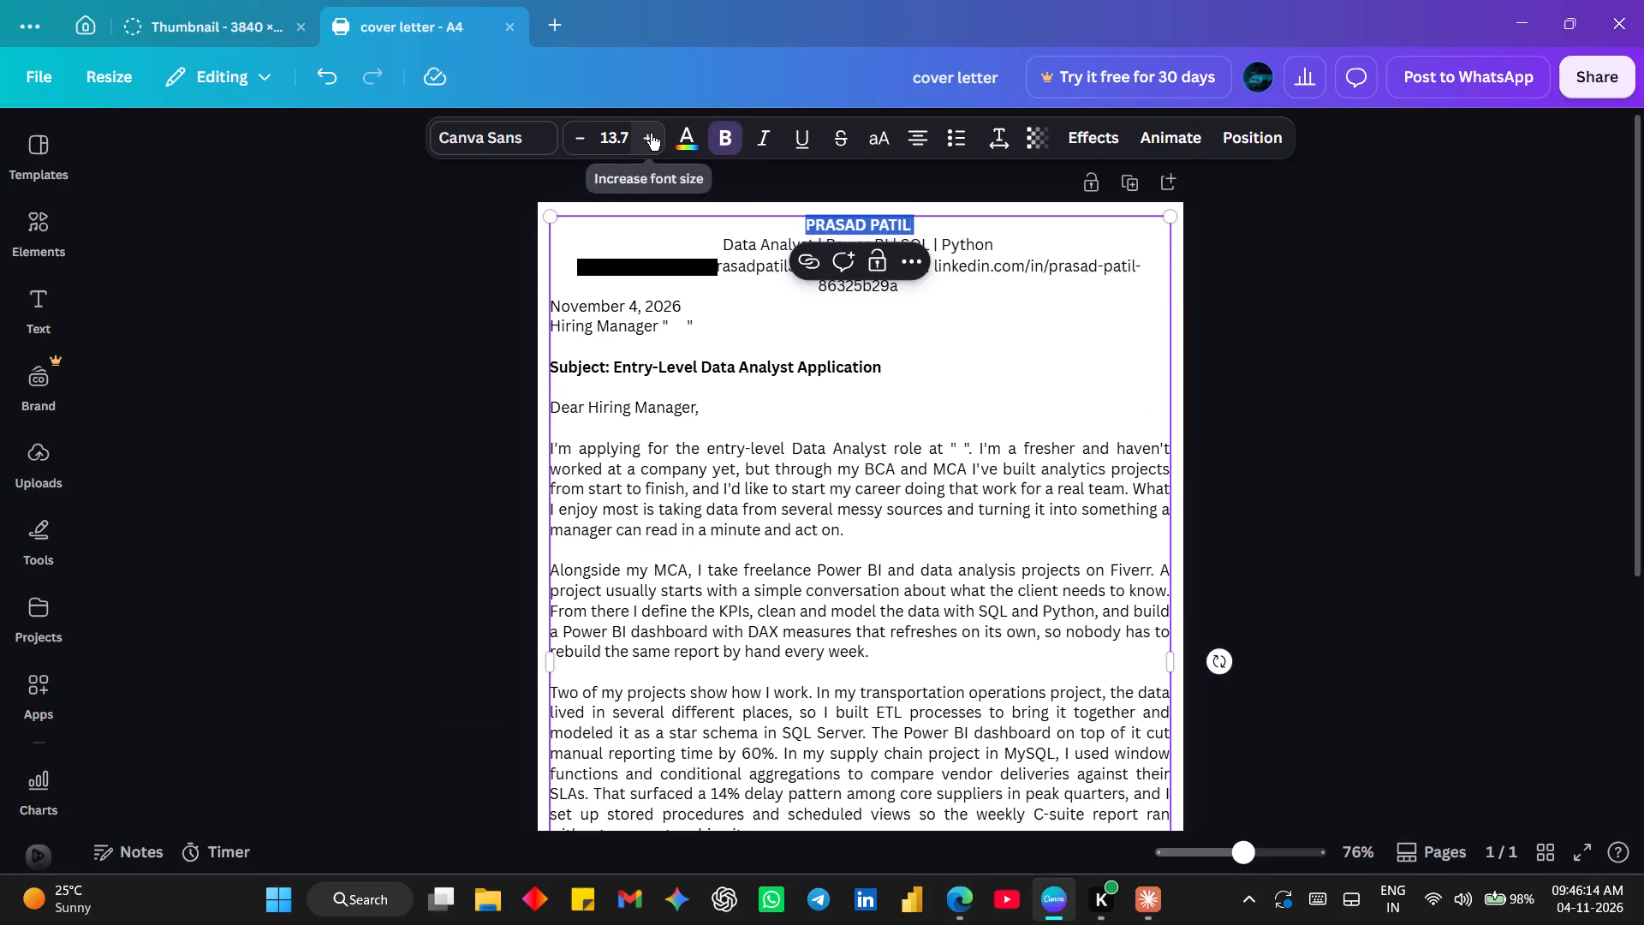
left_click(651, 134)
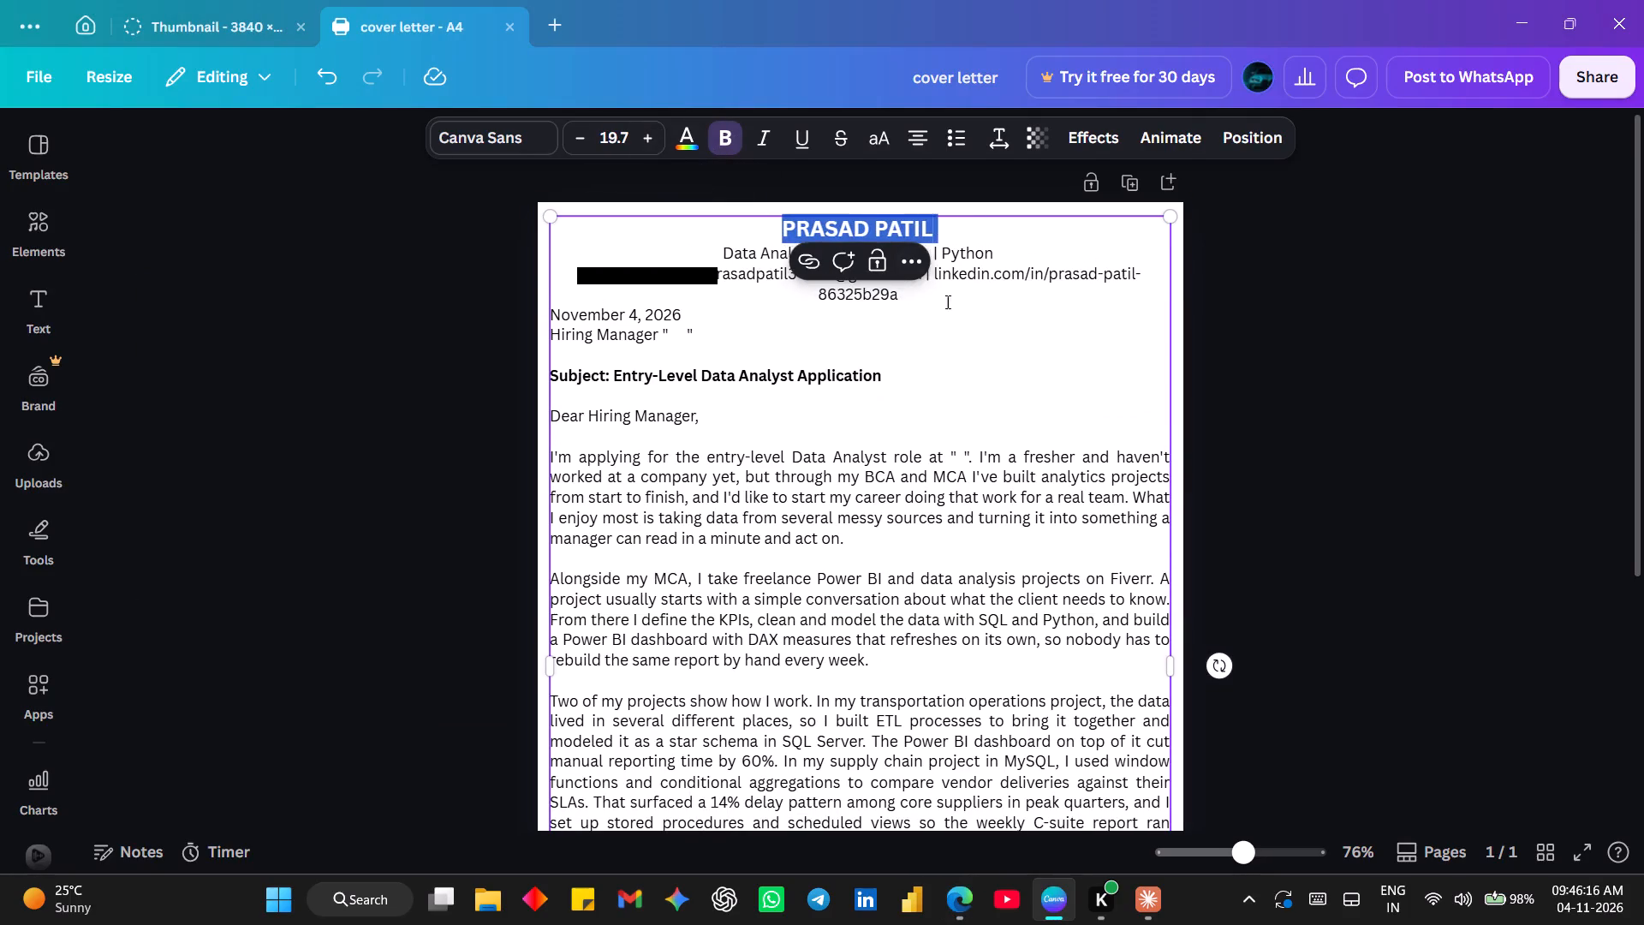
left_click(970, 322)
left_click(998, 363)
left_click(1390, 476)
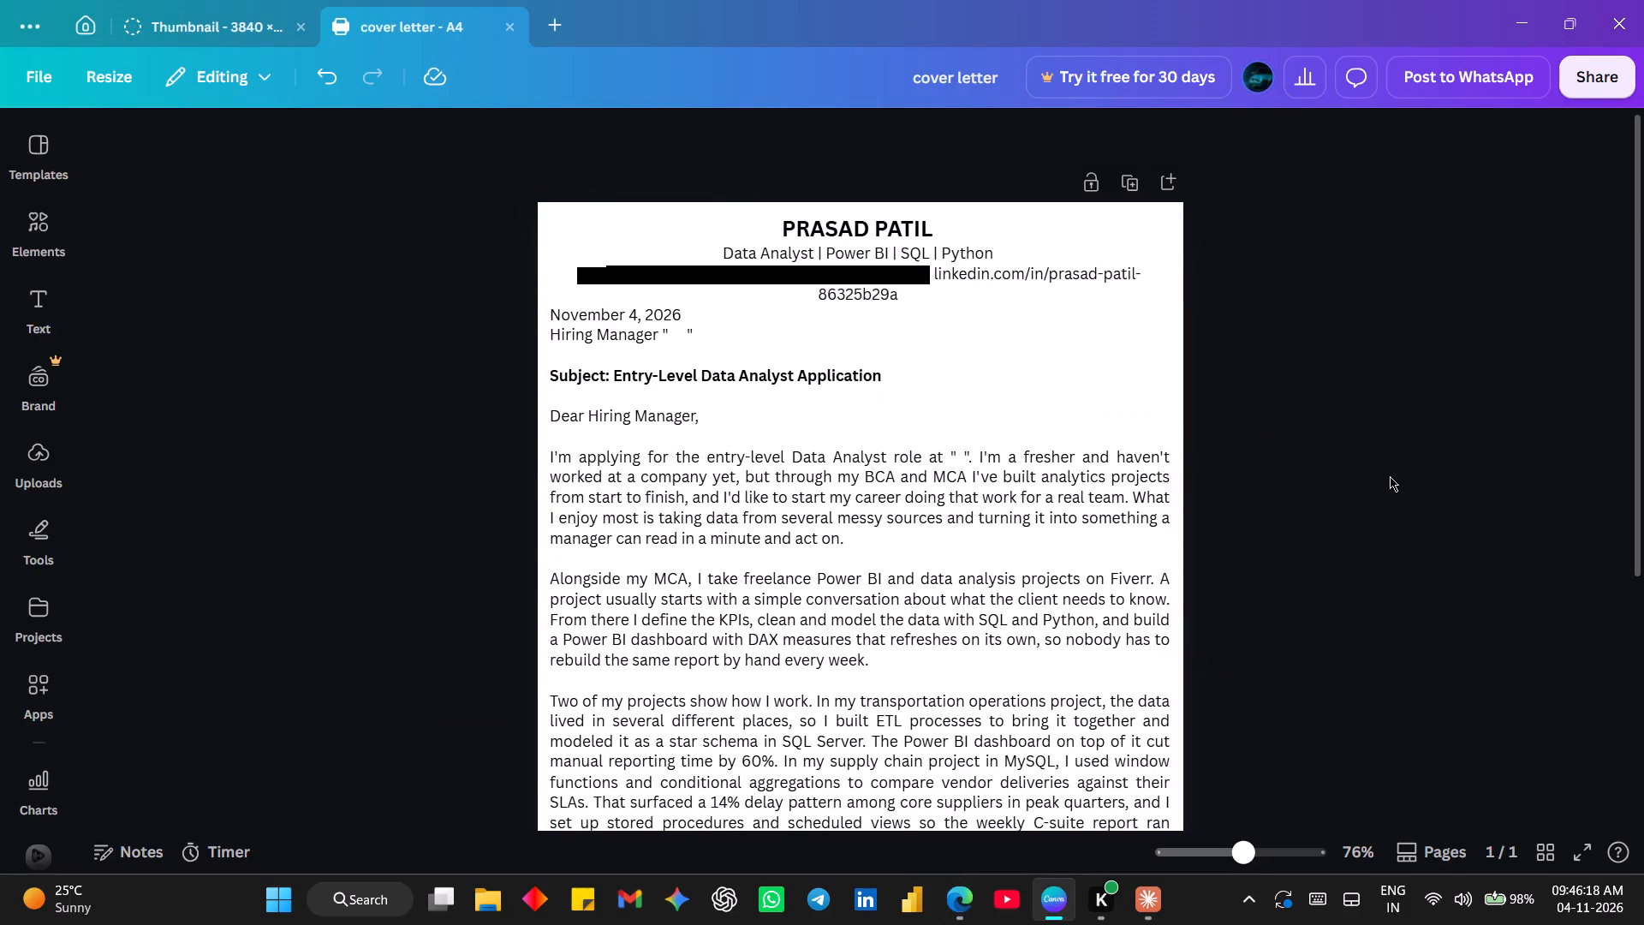
Nudge the letter's text box slightly upward so the contact line under the signature fits on the page, and check both ends.
scroll(1147, 464, "down", 1)
scroll(1147, 464, "up", 1)
scroll(1147, 464, "down", 2)
scroll(1144, 460, "up", 1)
scroll(1144, 459, "down", 2)
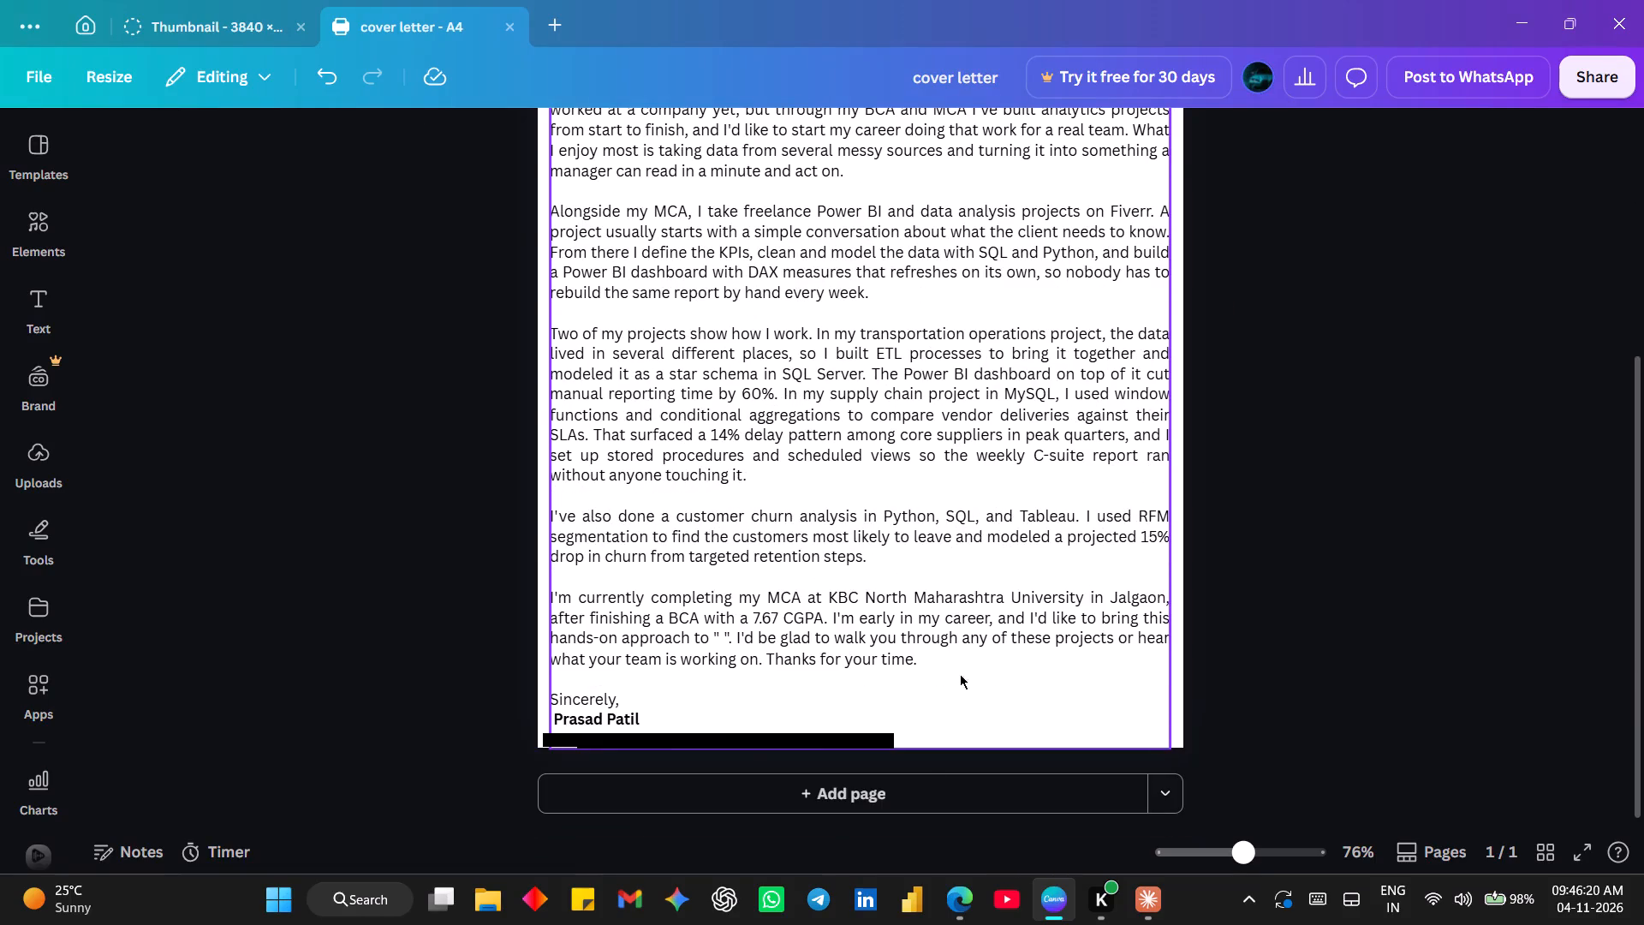
left_click(959, 676)
left_click(1162, 744)
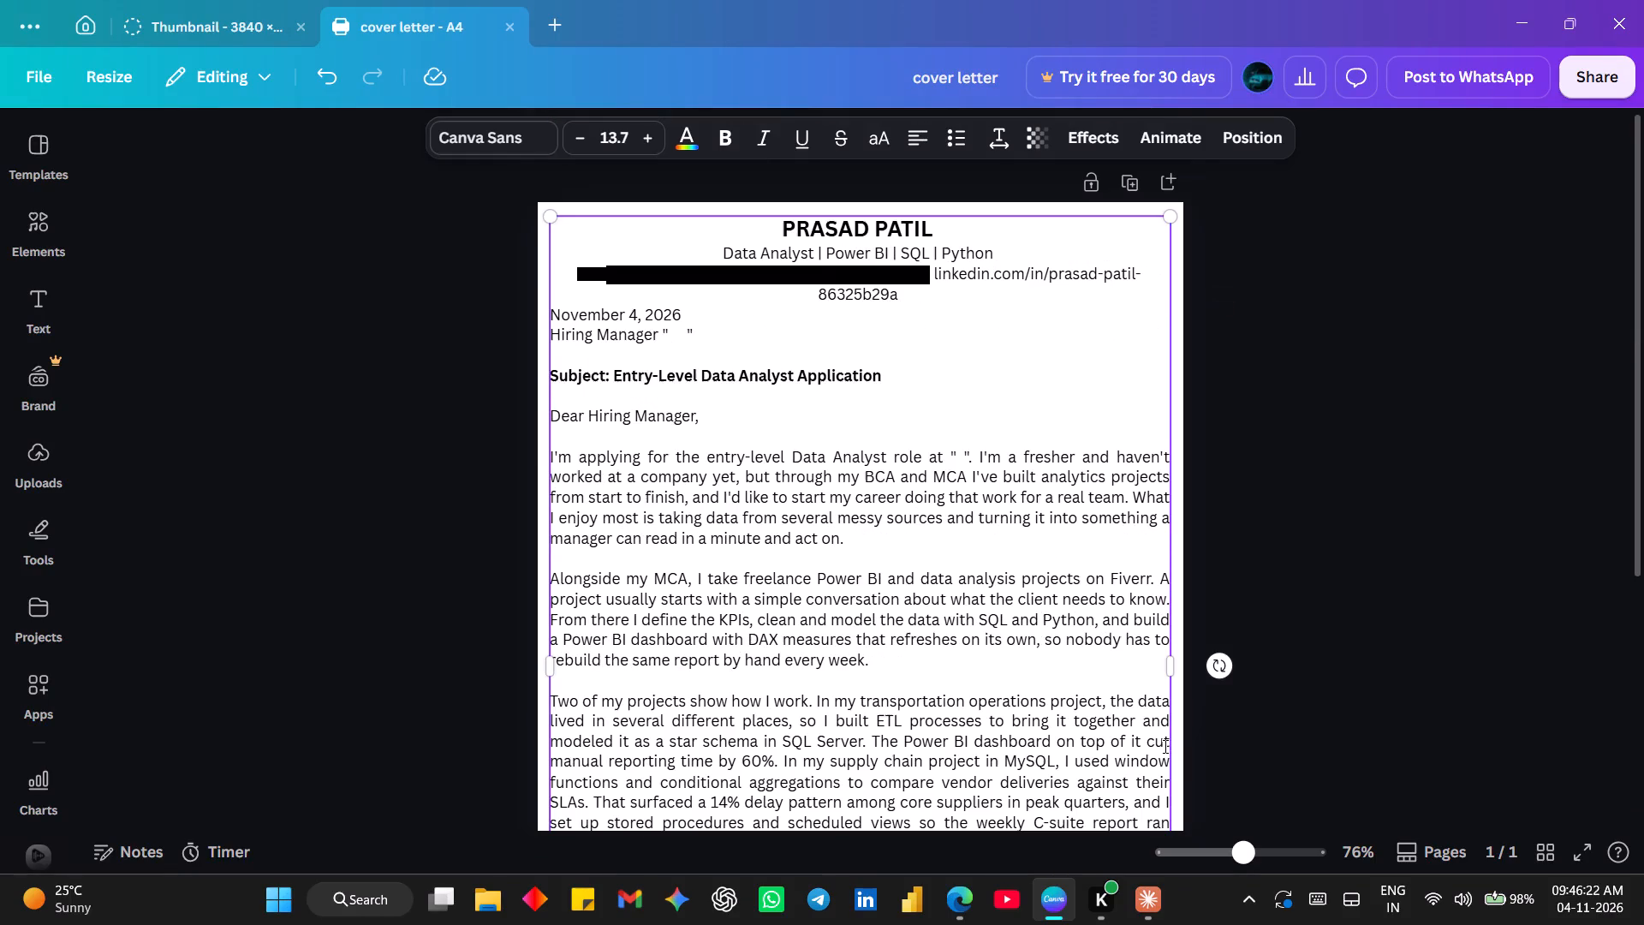
key("Up")
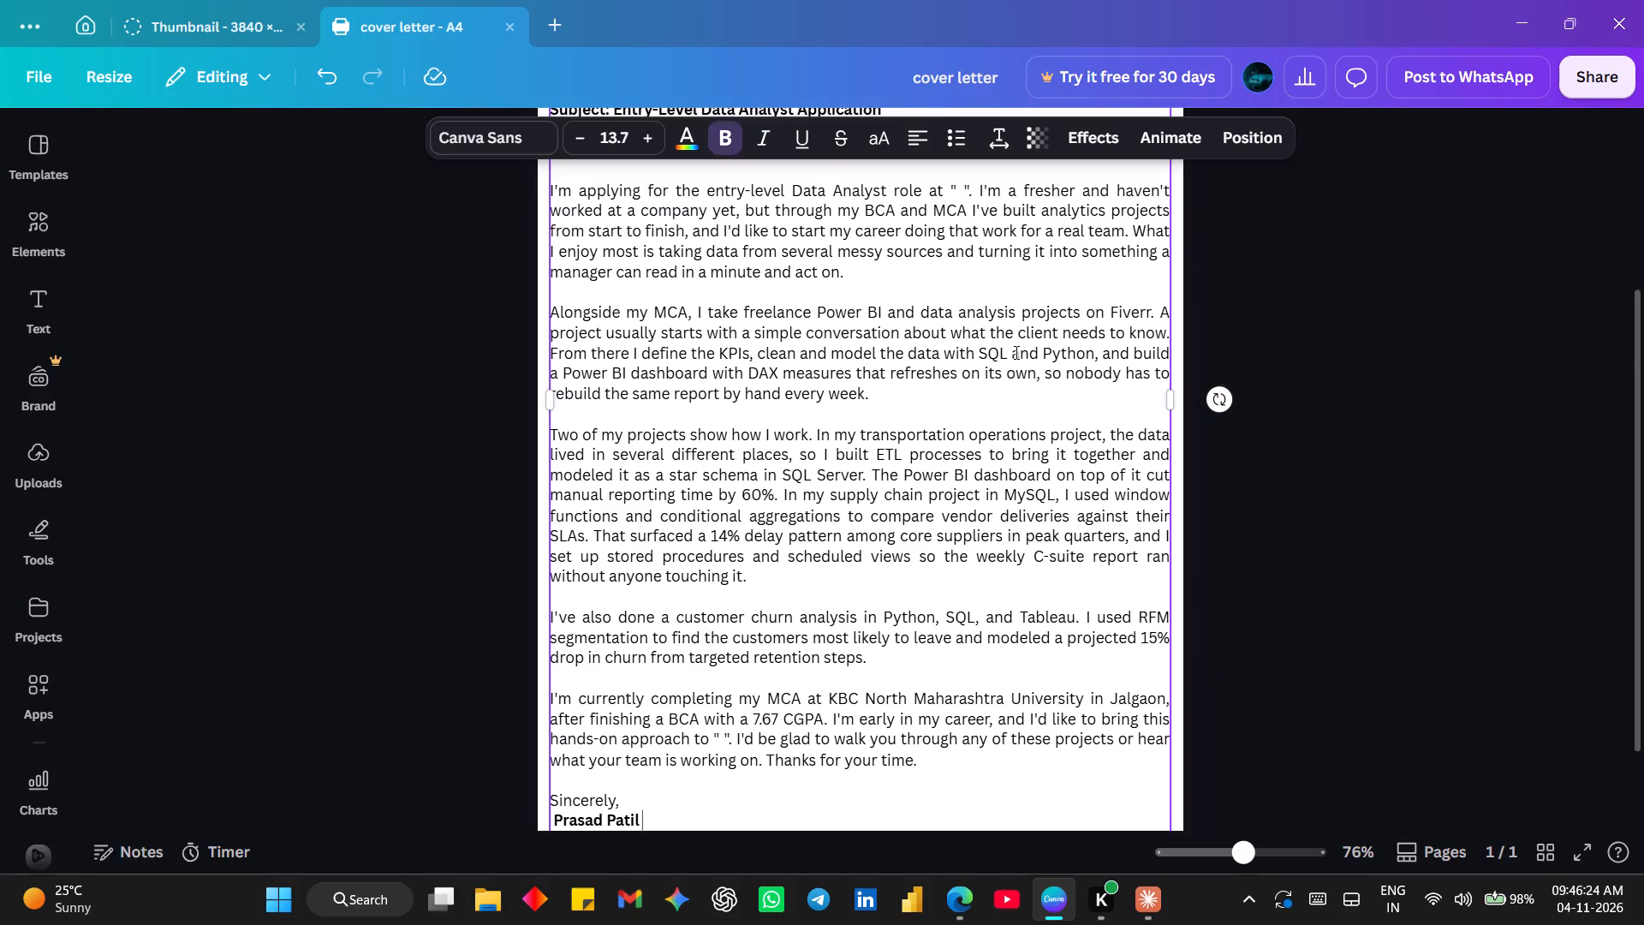
scroll(1023, 385, "down", 1)
left_click(1271, 719)
left_click(1120, 694)
key("Up")
key("Up")
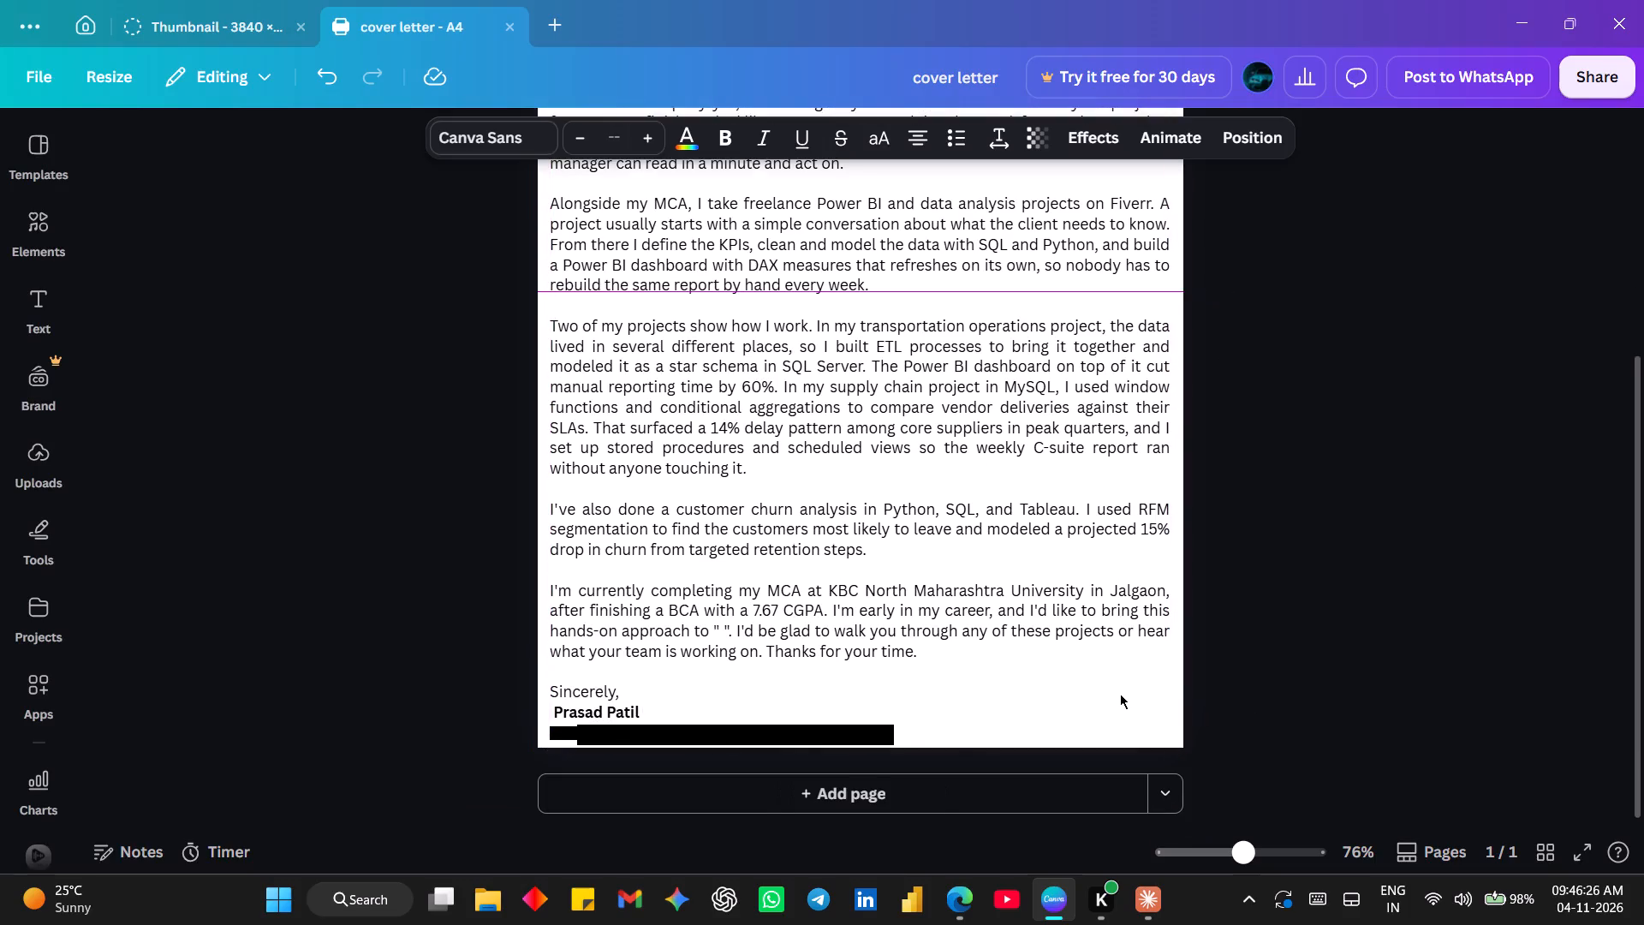
scroll(1129, 681, "up", 2)
left_click(1283, 595)
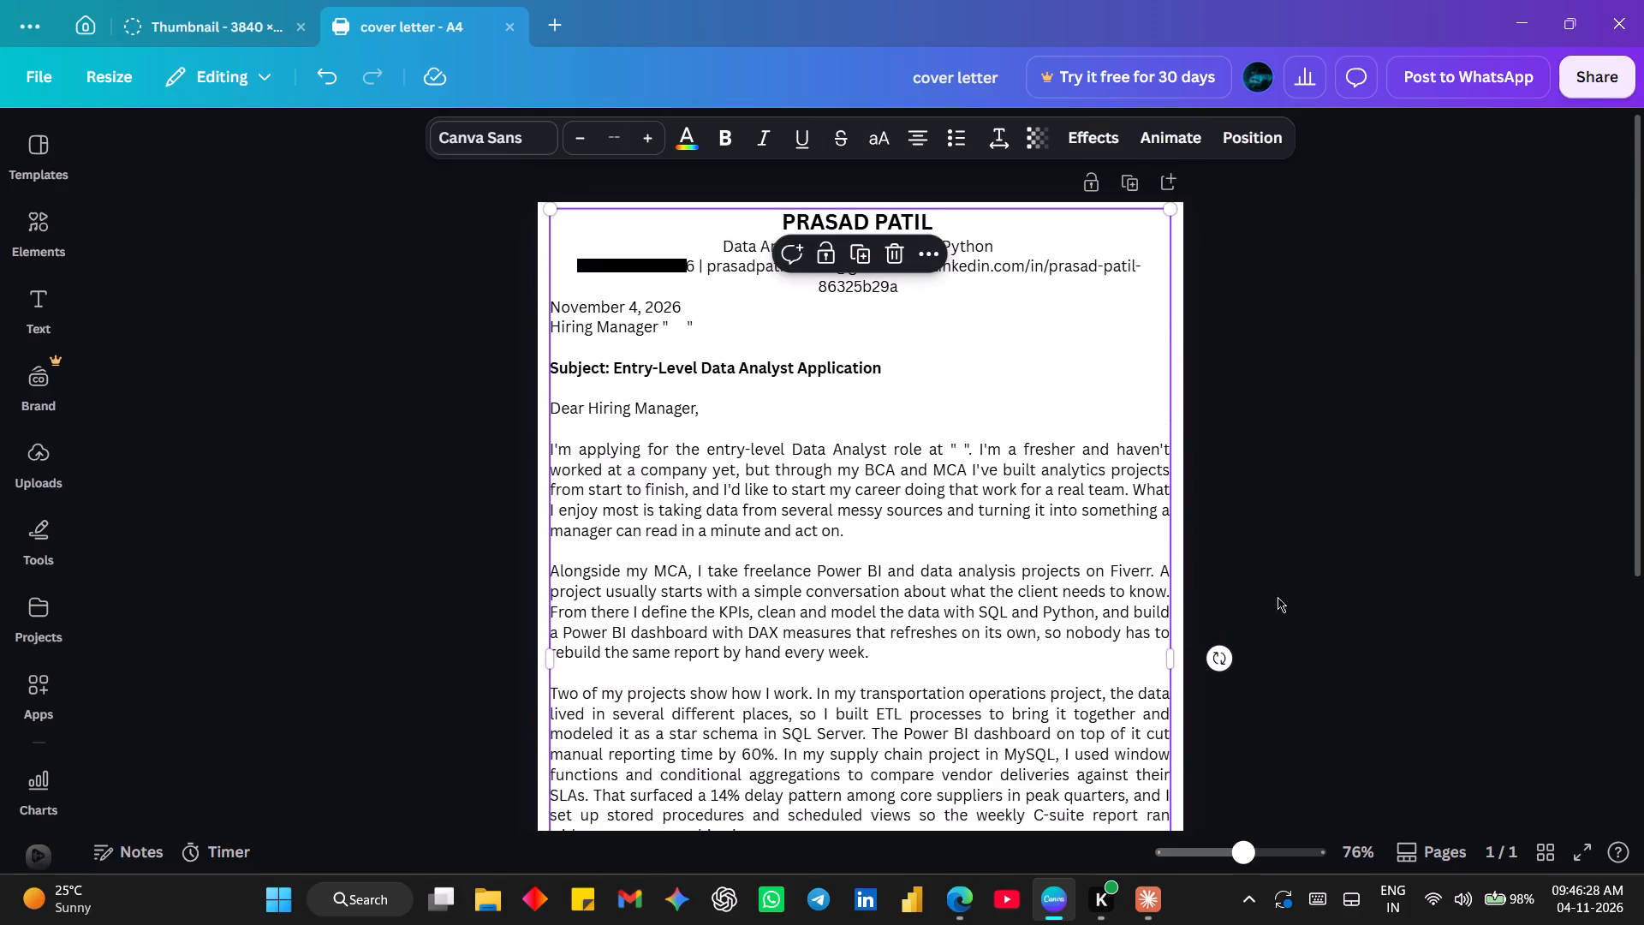
scroll(1283, 595, "down", 5)
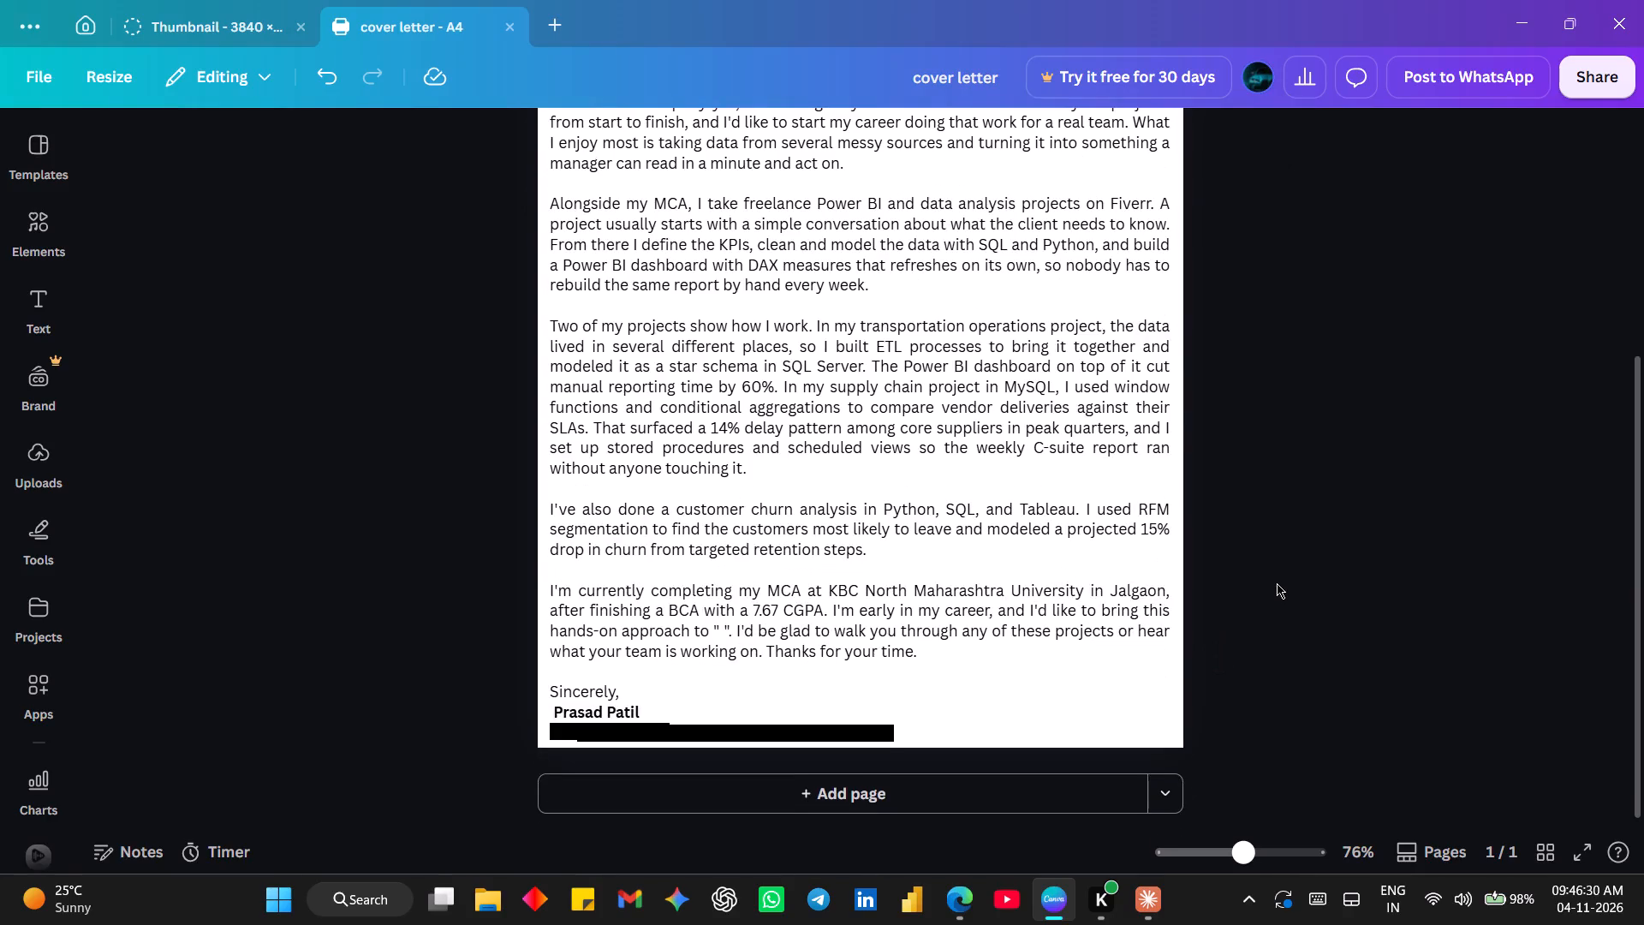
Delete the leading space before the signature name so it lines up with "Sincerely,".
double_click(580, 715)
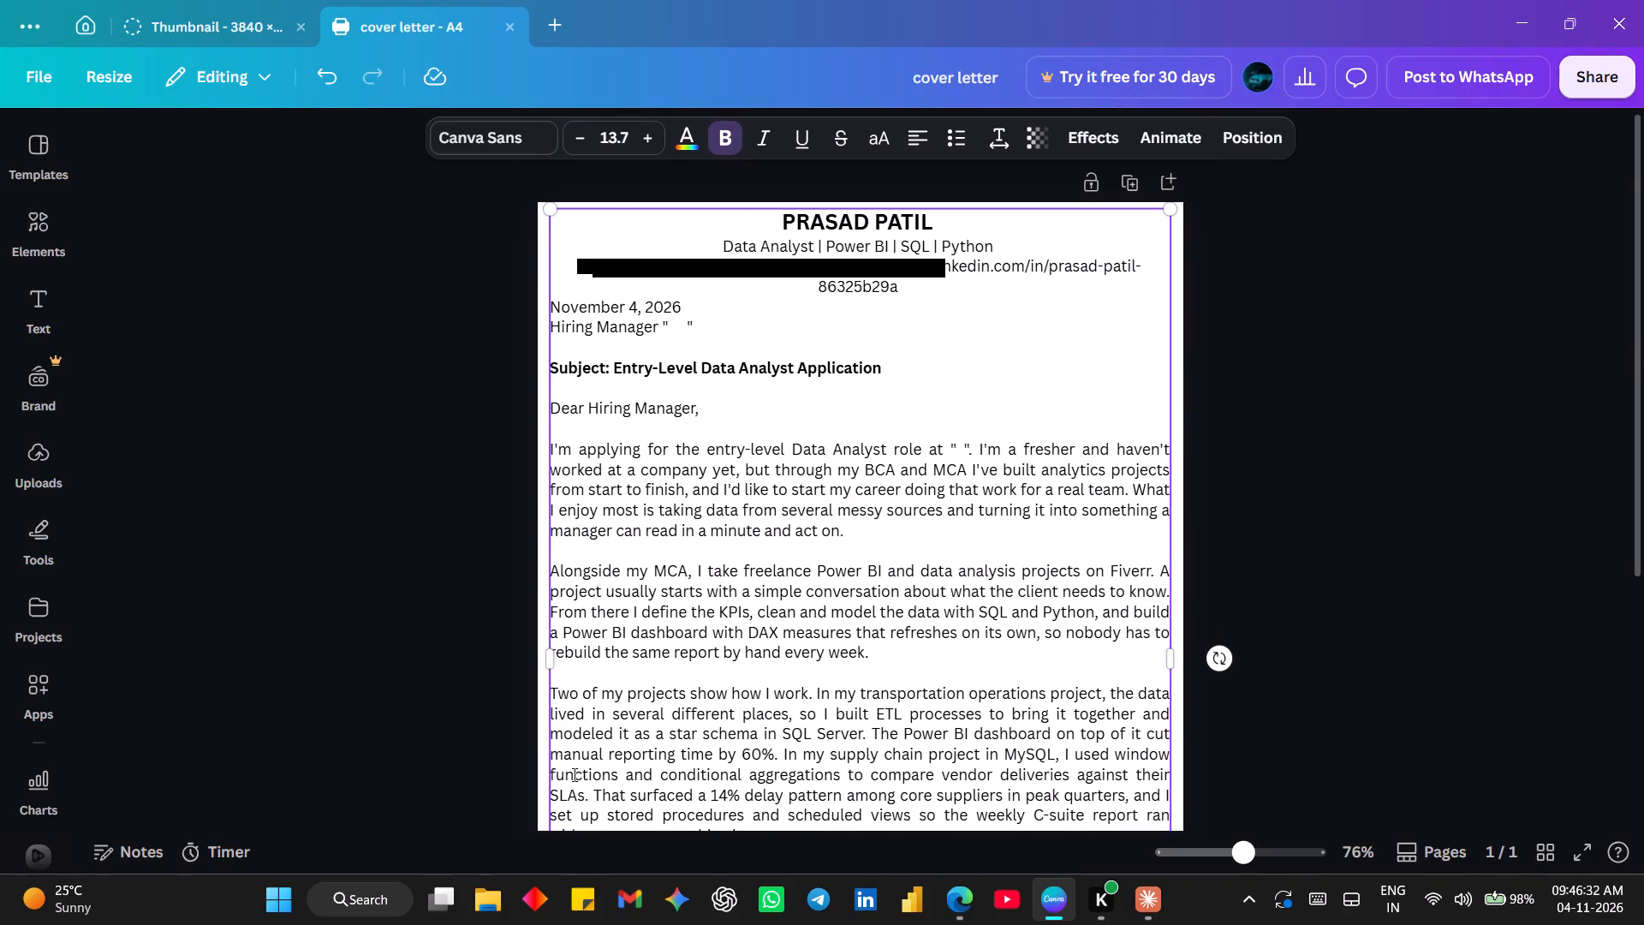
scroll(580, 785, "down", 7)
left_click(554, 710)
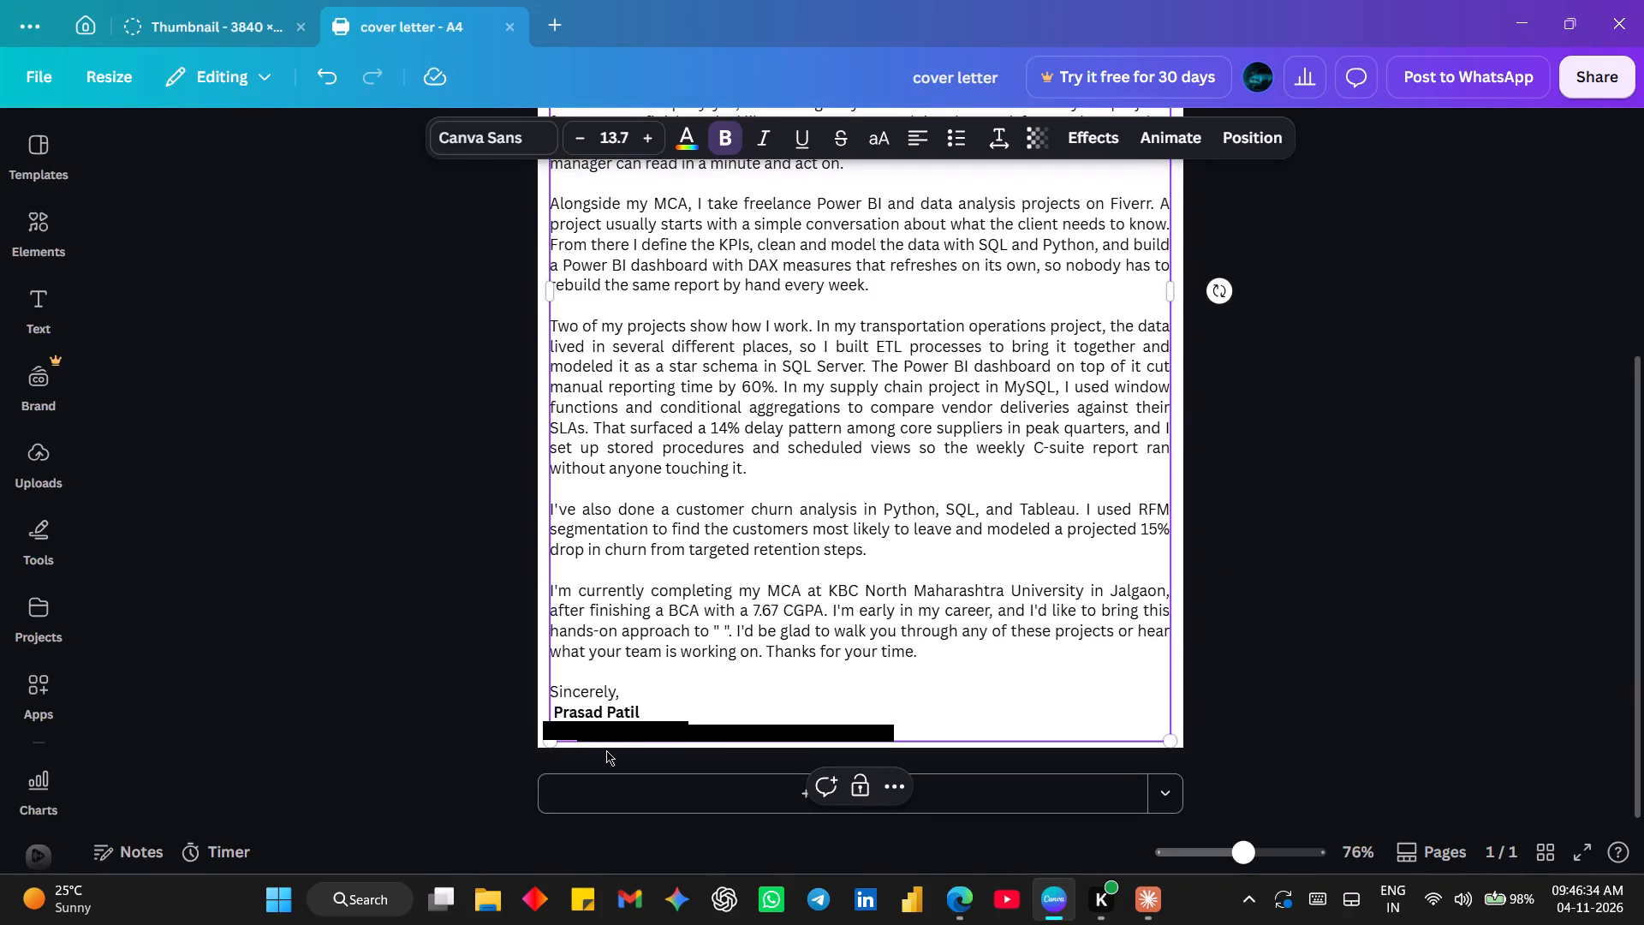
key("BackSpace")
left_click(667, 710)
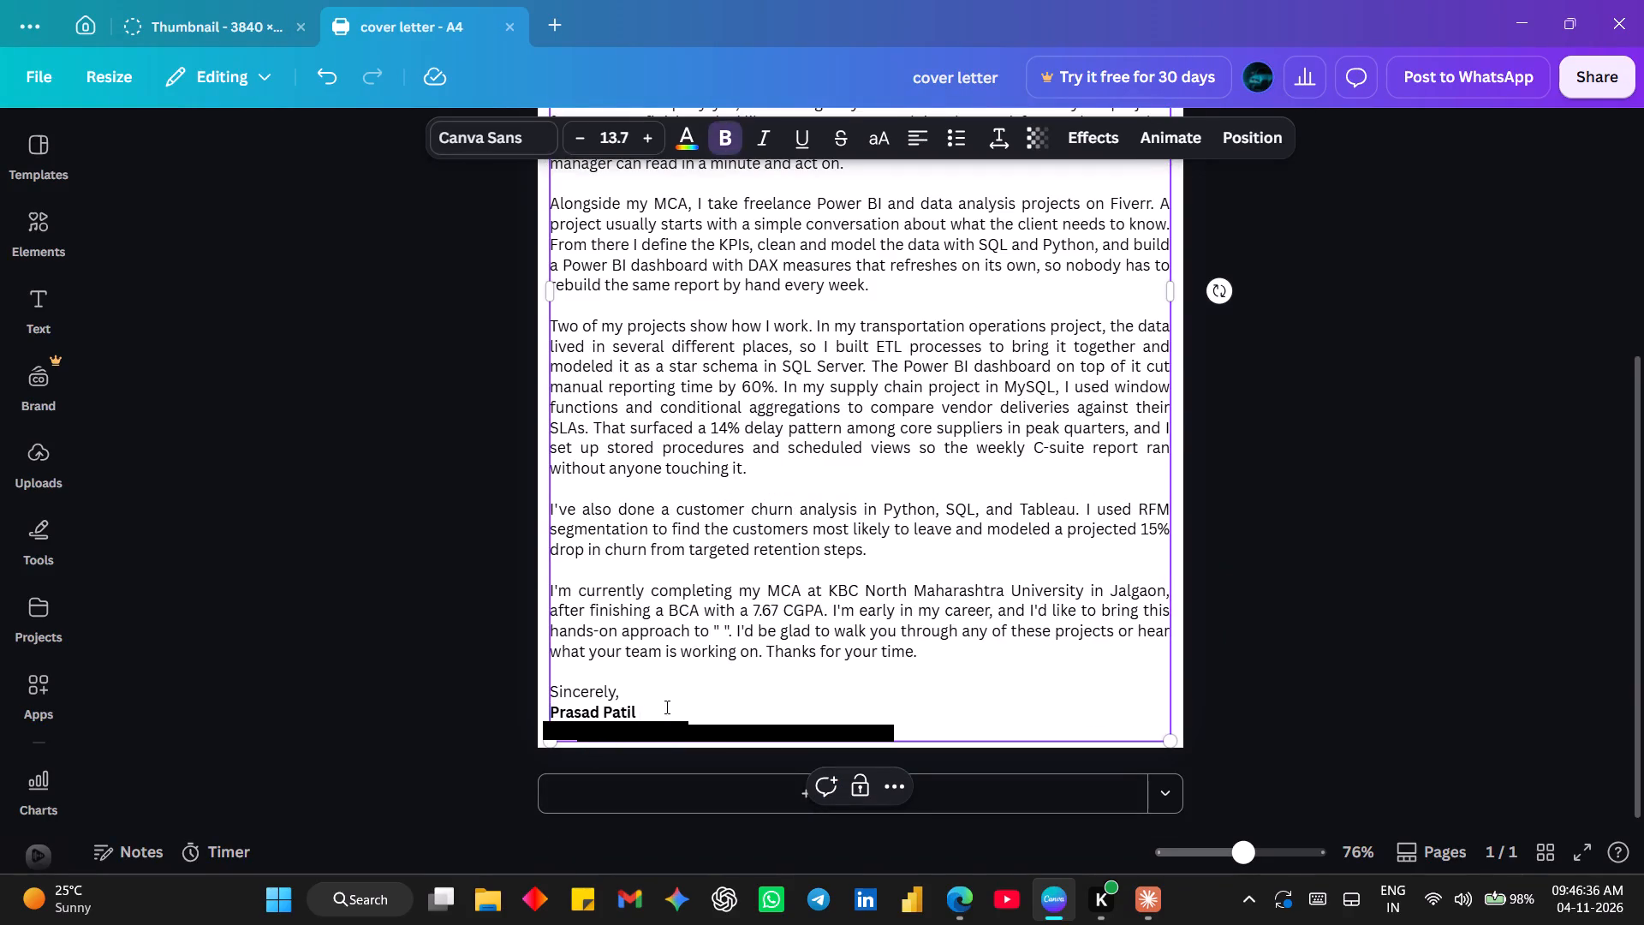
Compare the letter's header, body and closing with the PDF, reviewing the page from top to bottom.
key("alt+Tab")
key("alt+Tab")
scroll(762, 534, "down", 5)
scroll(762, 534, "up", 2)
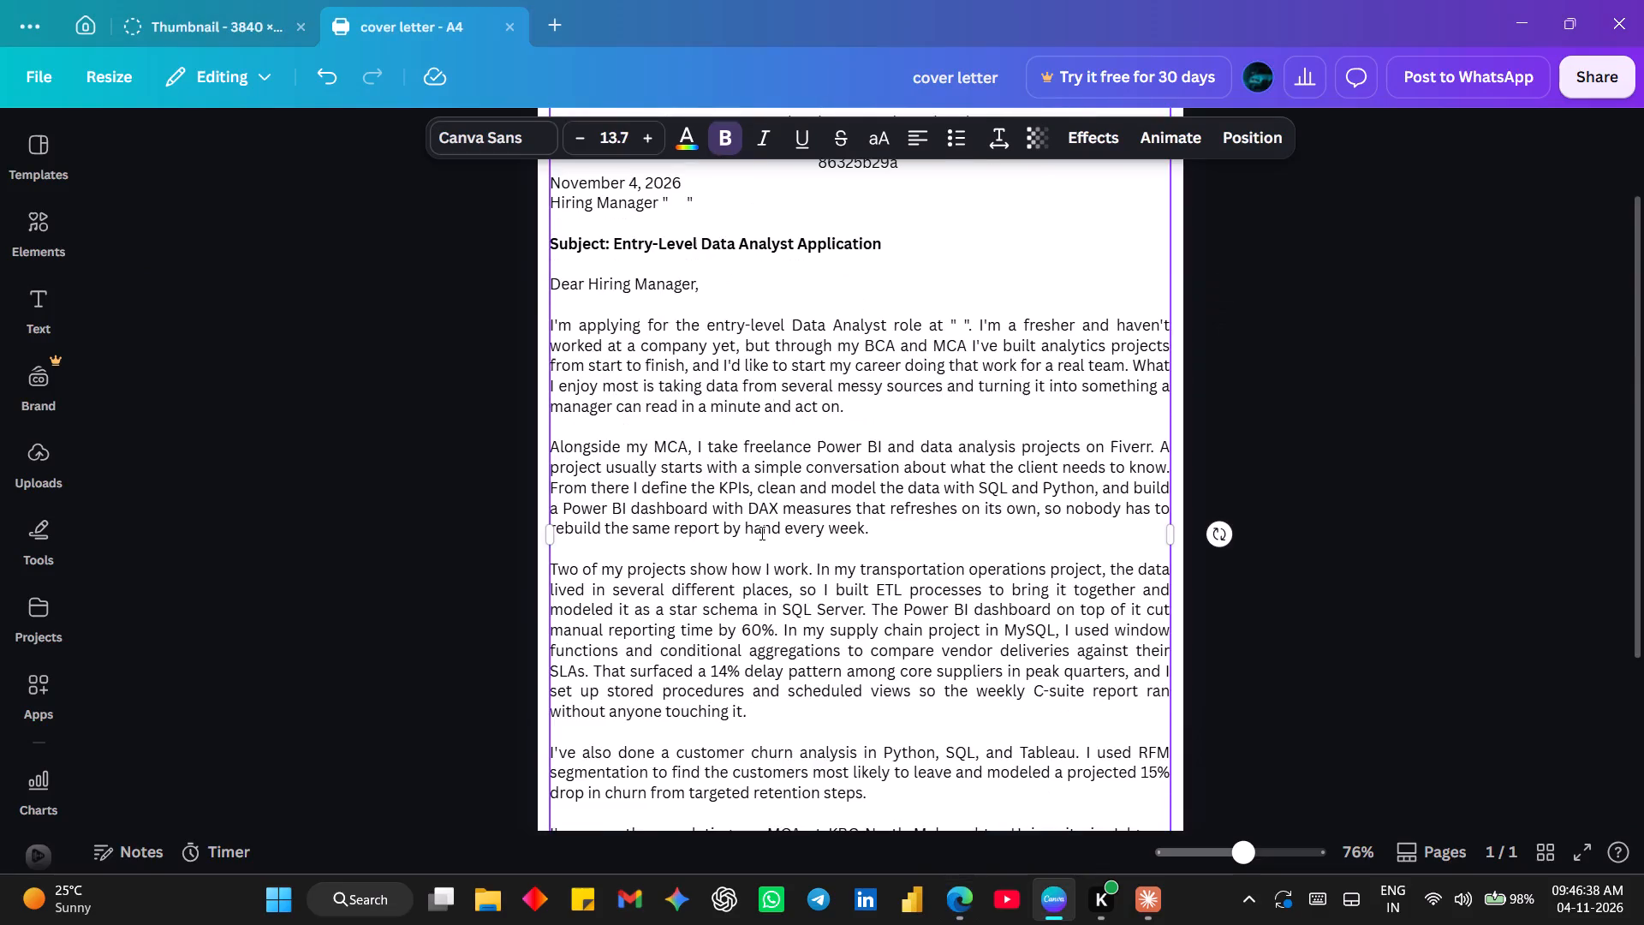
key("alt+Tab")
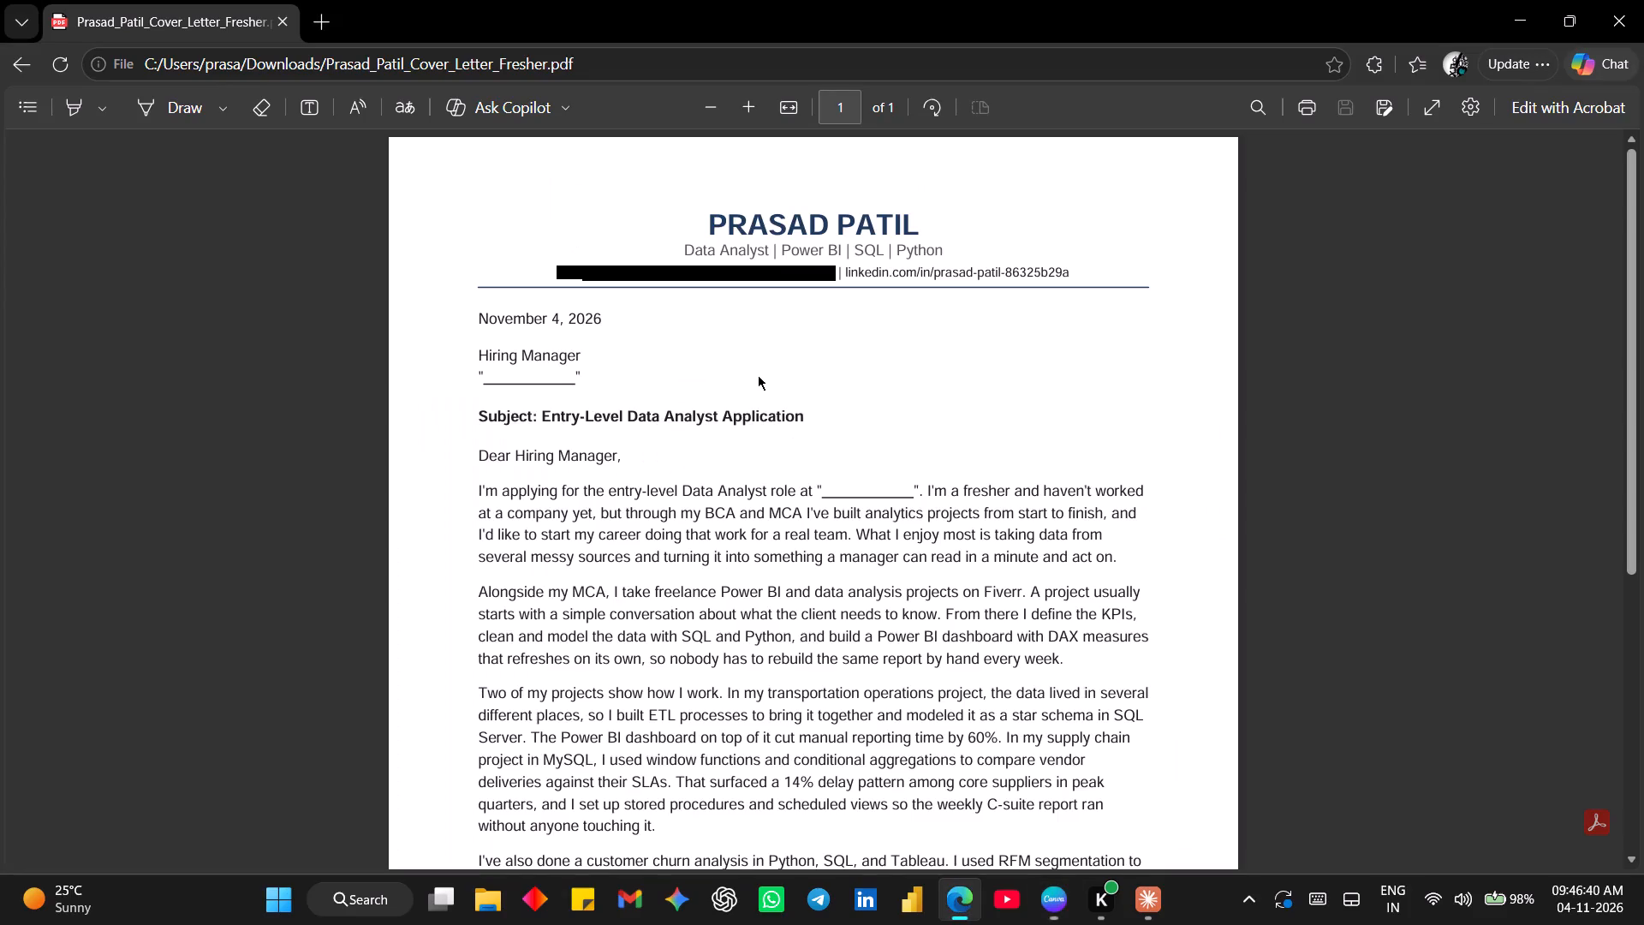
key("alt+Tab")
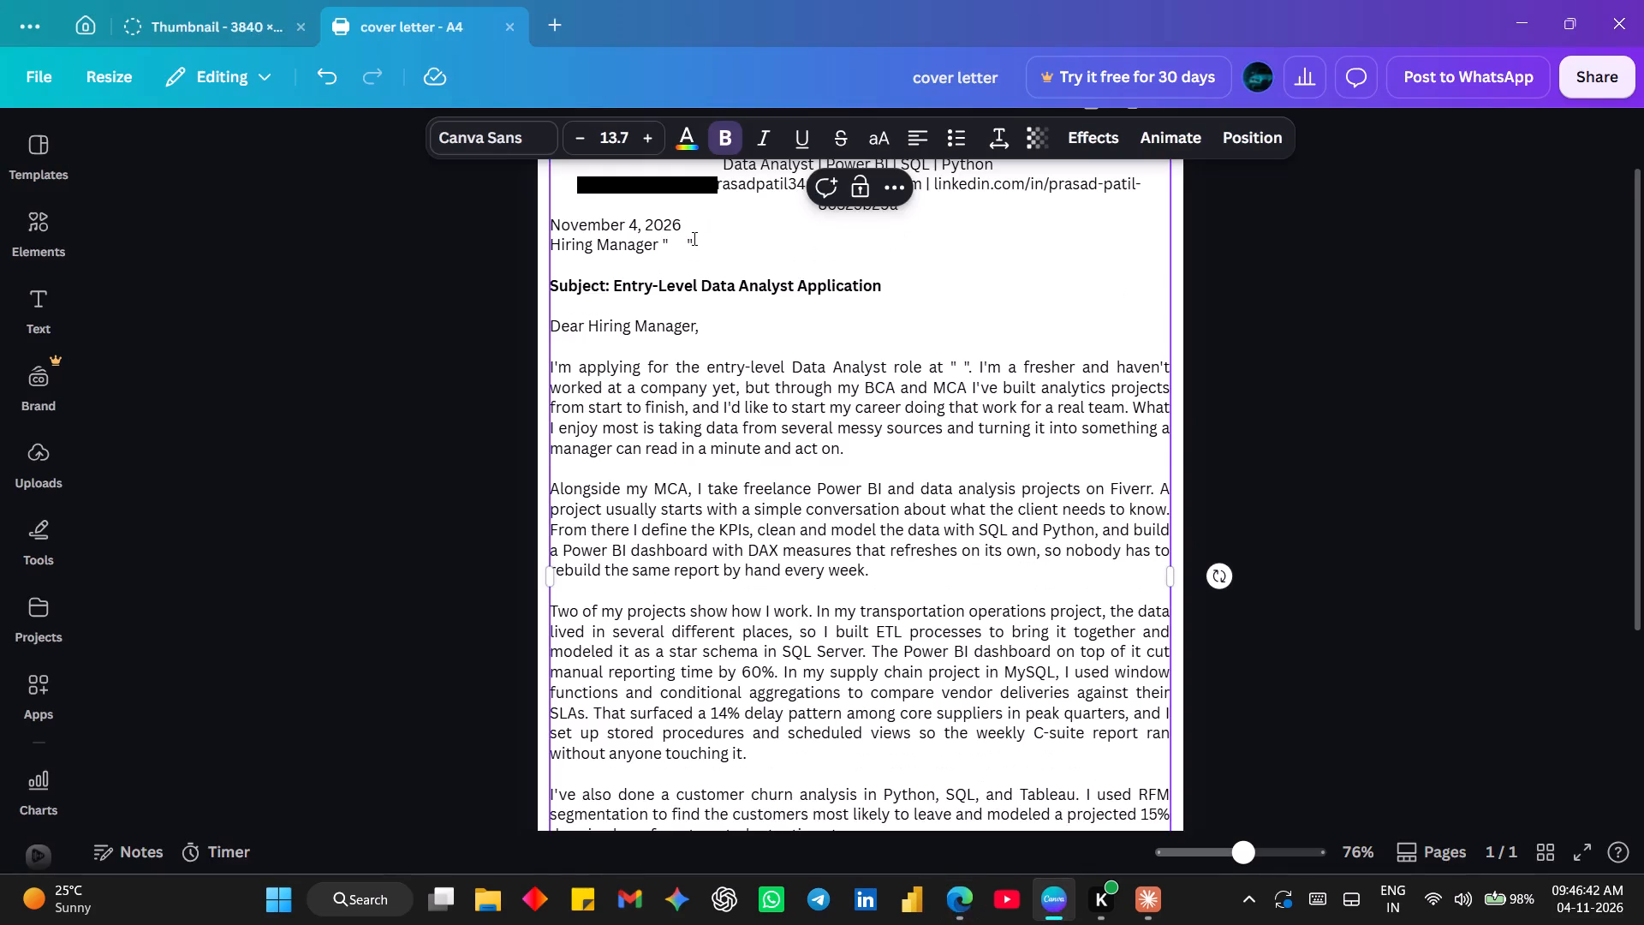
scroll(698, 248, "up", 1)
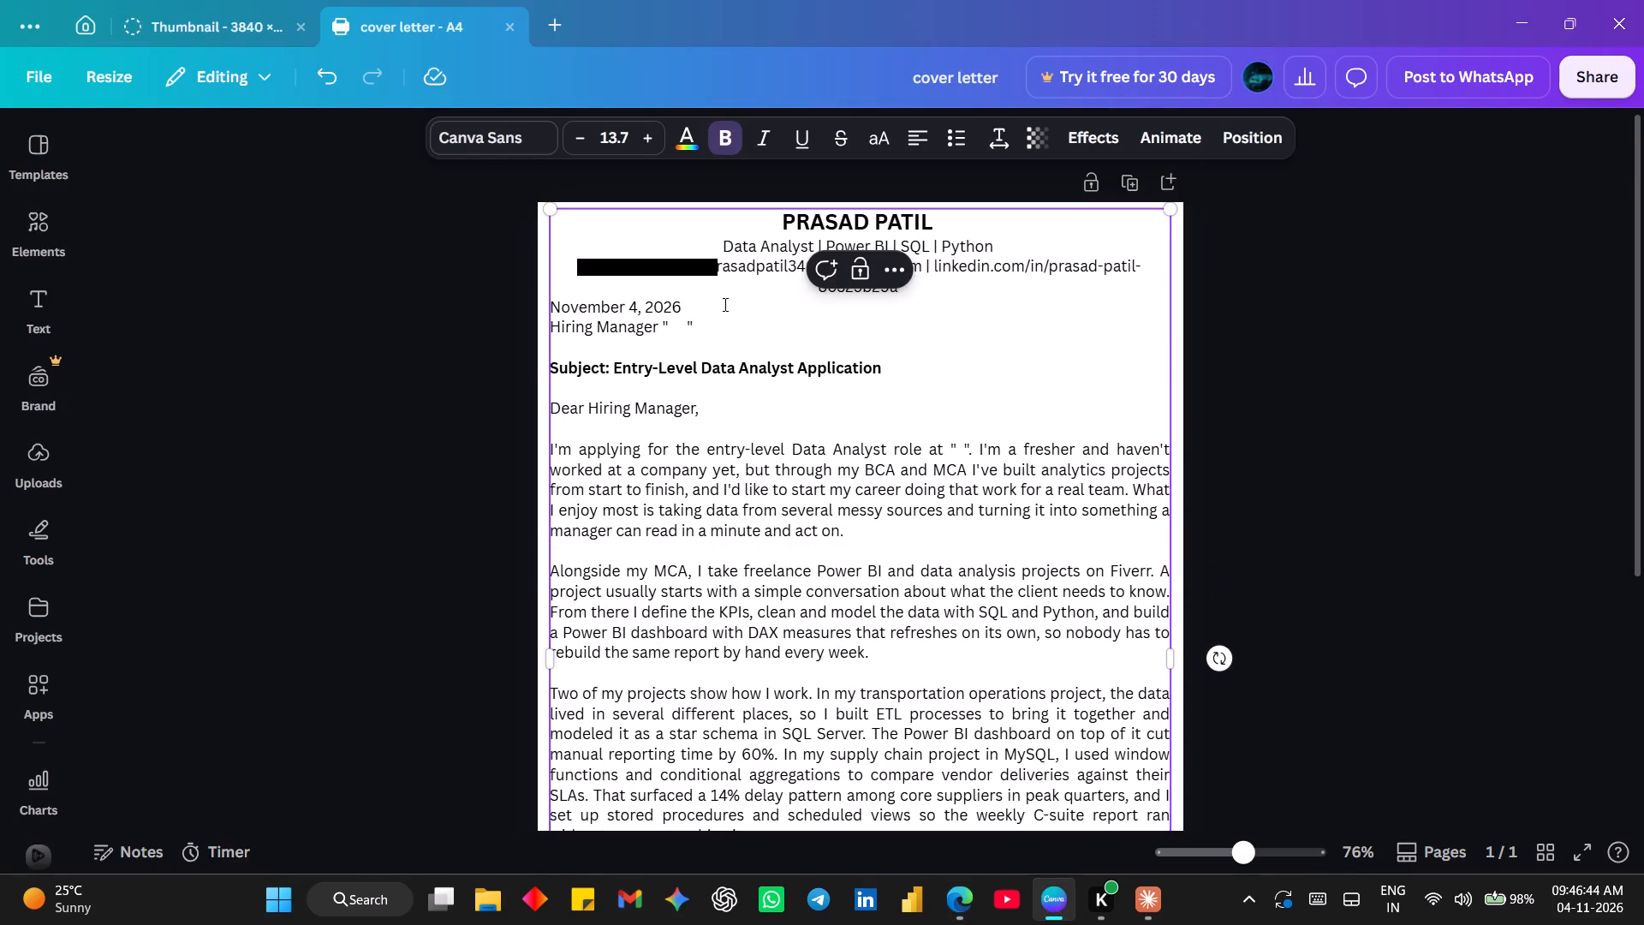
scroll(768, 487, "down", 4)
scroll(778, 513, "up", 3)
scroll(778, 513, "down", 3)
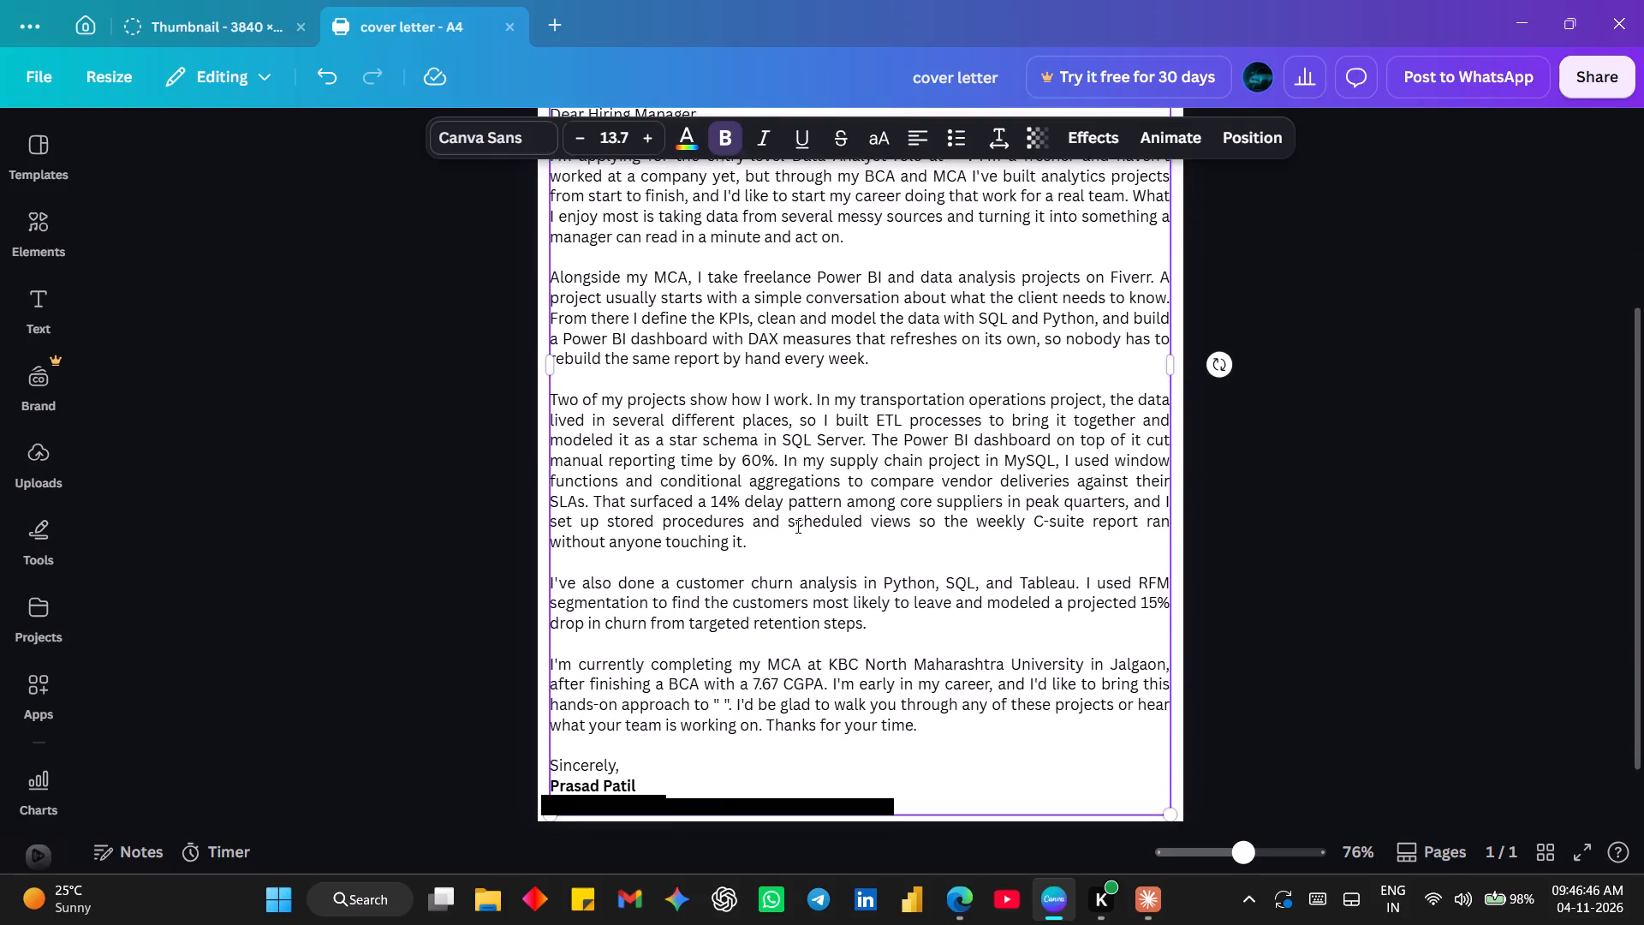
scroll(798, 527, "down", 1)
scroll(798, 527, "up", 3)
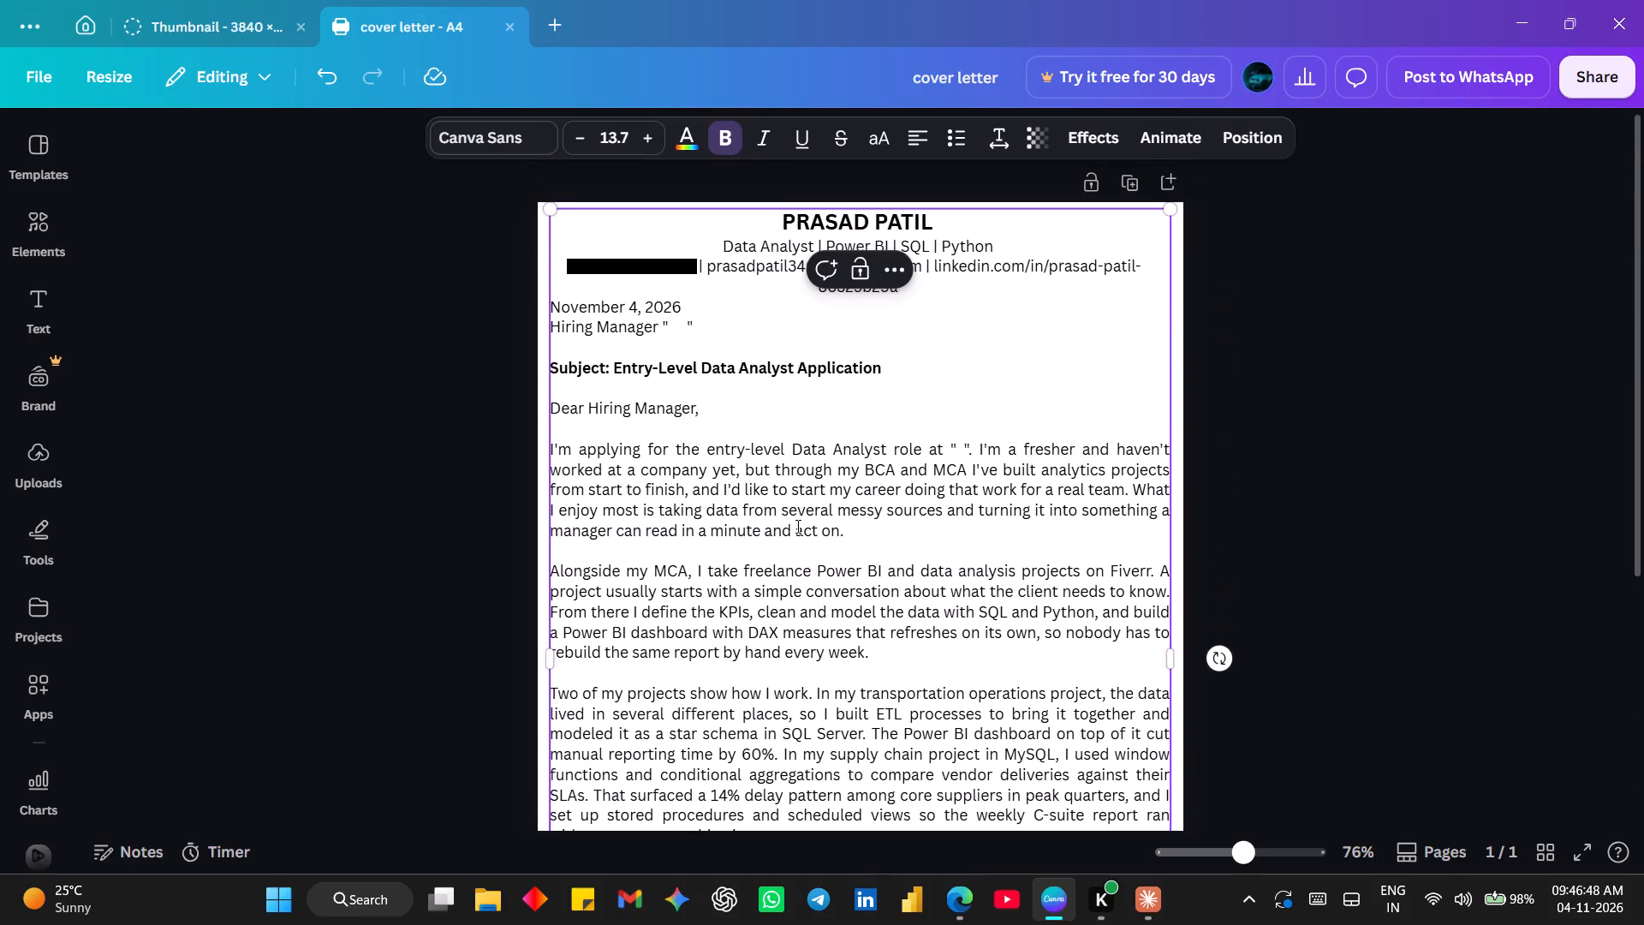
scroll(798, 527, "down", 3)
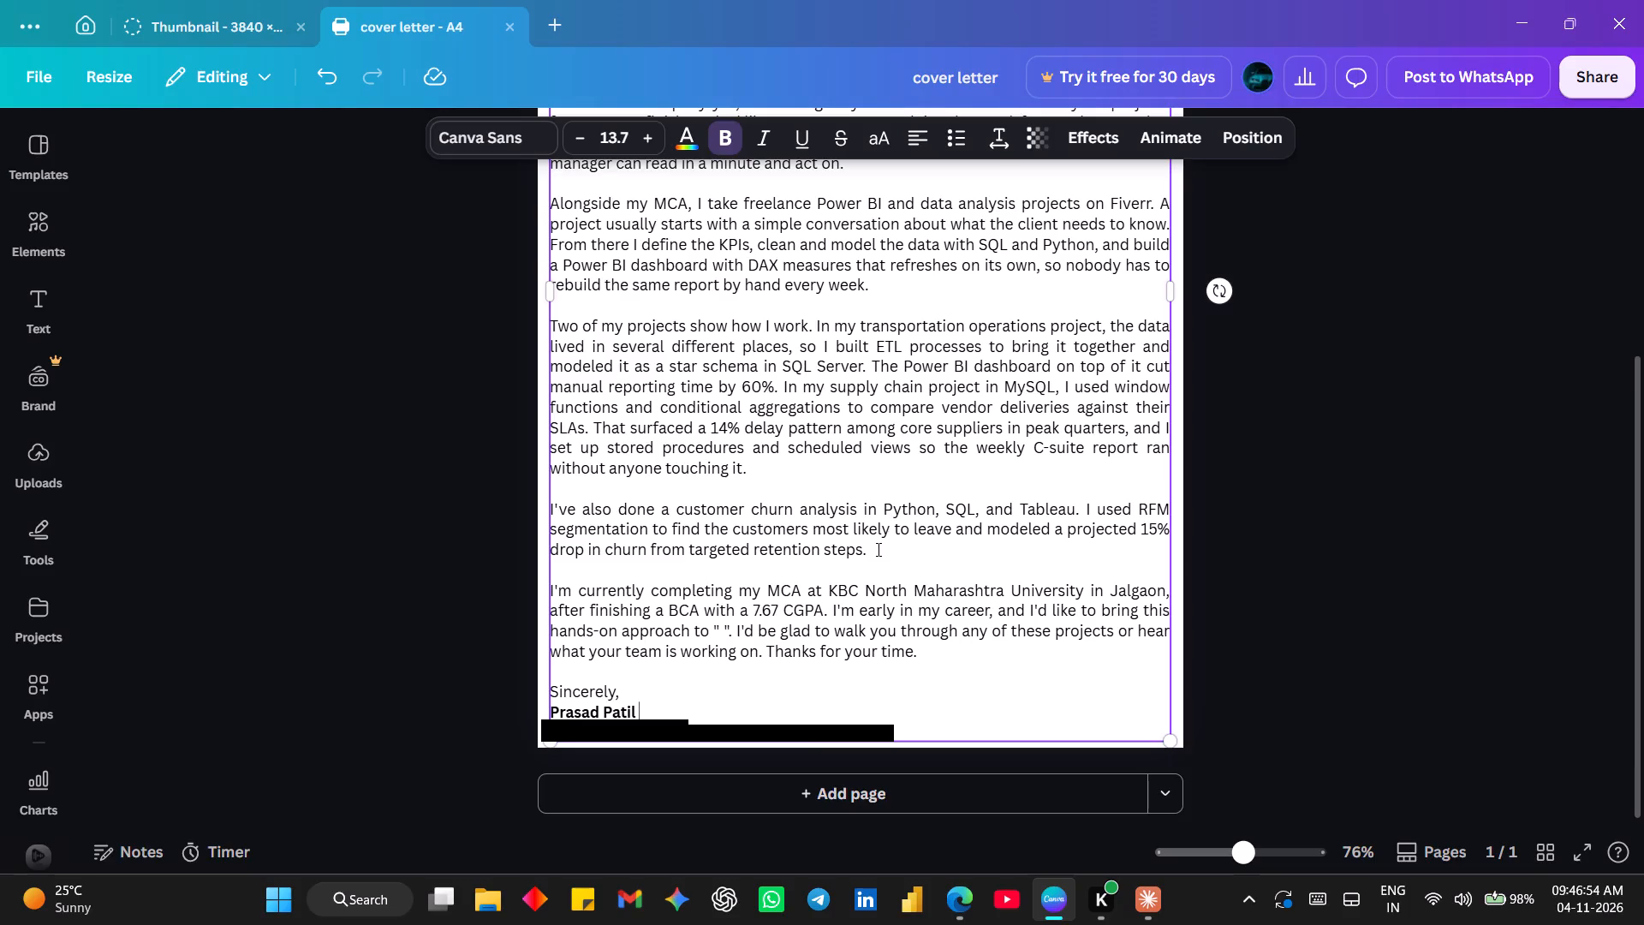
scroll(880, 546, "up", 4)
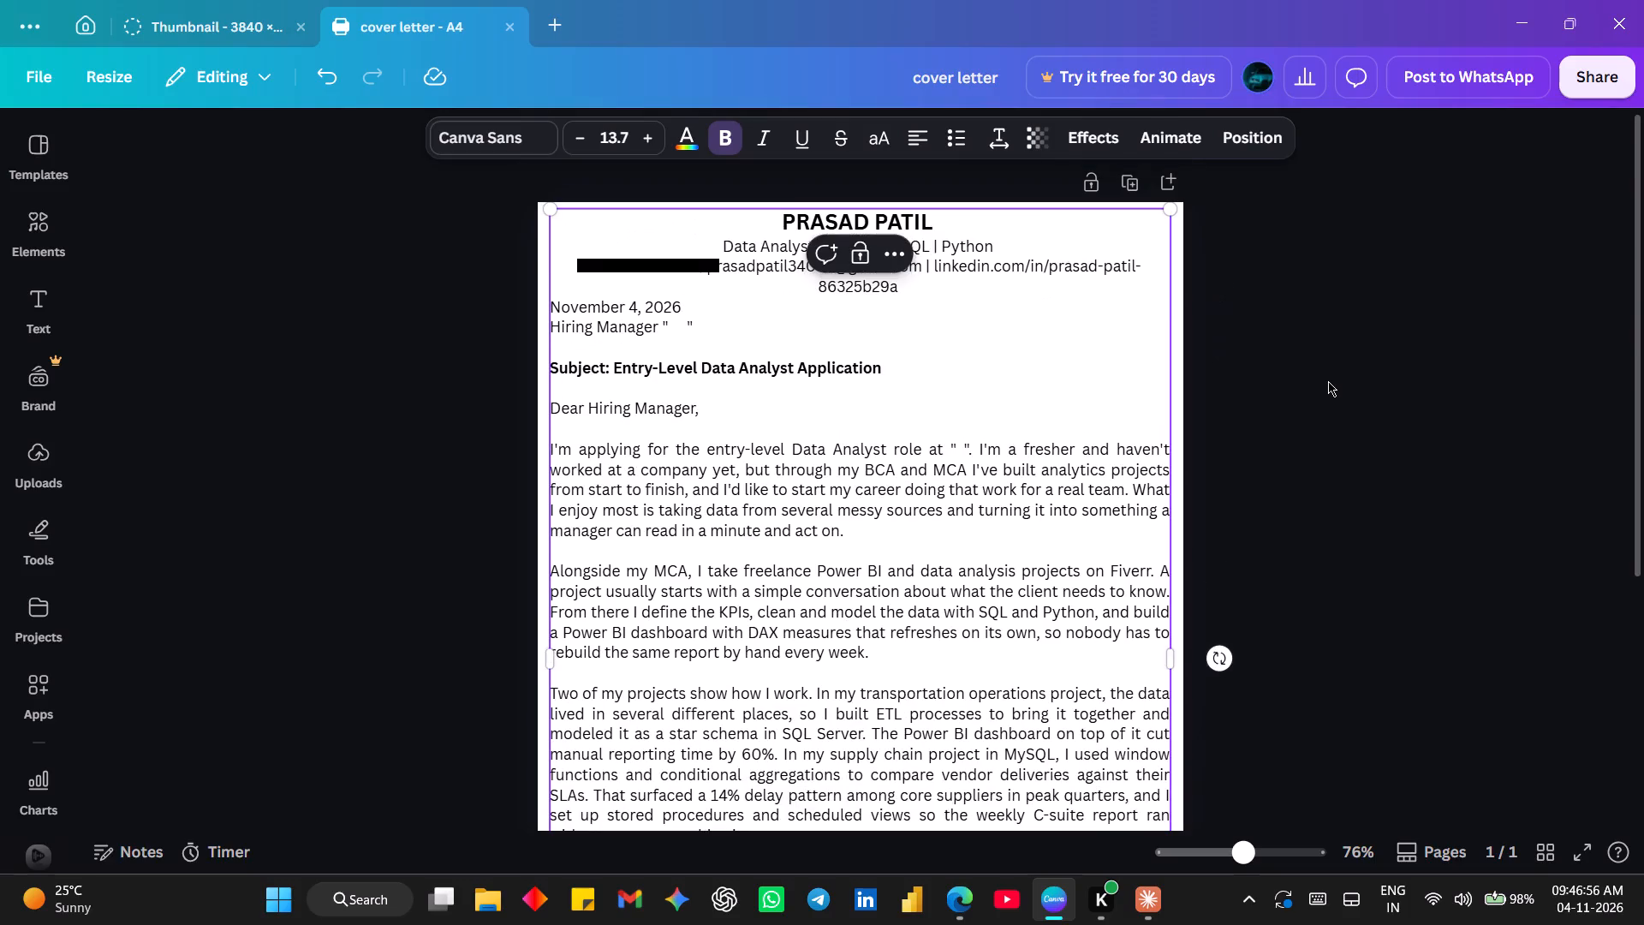
left_click(1331, 381)
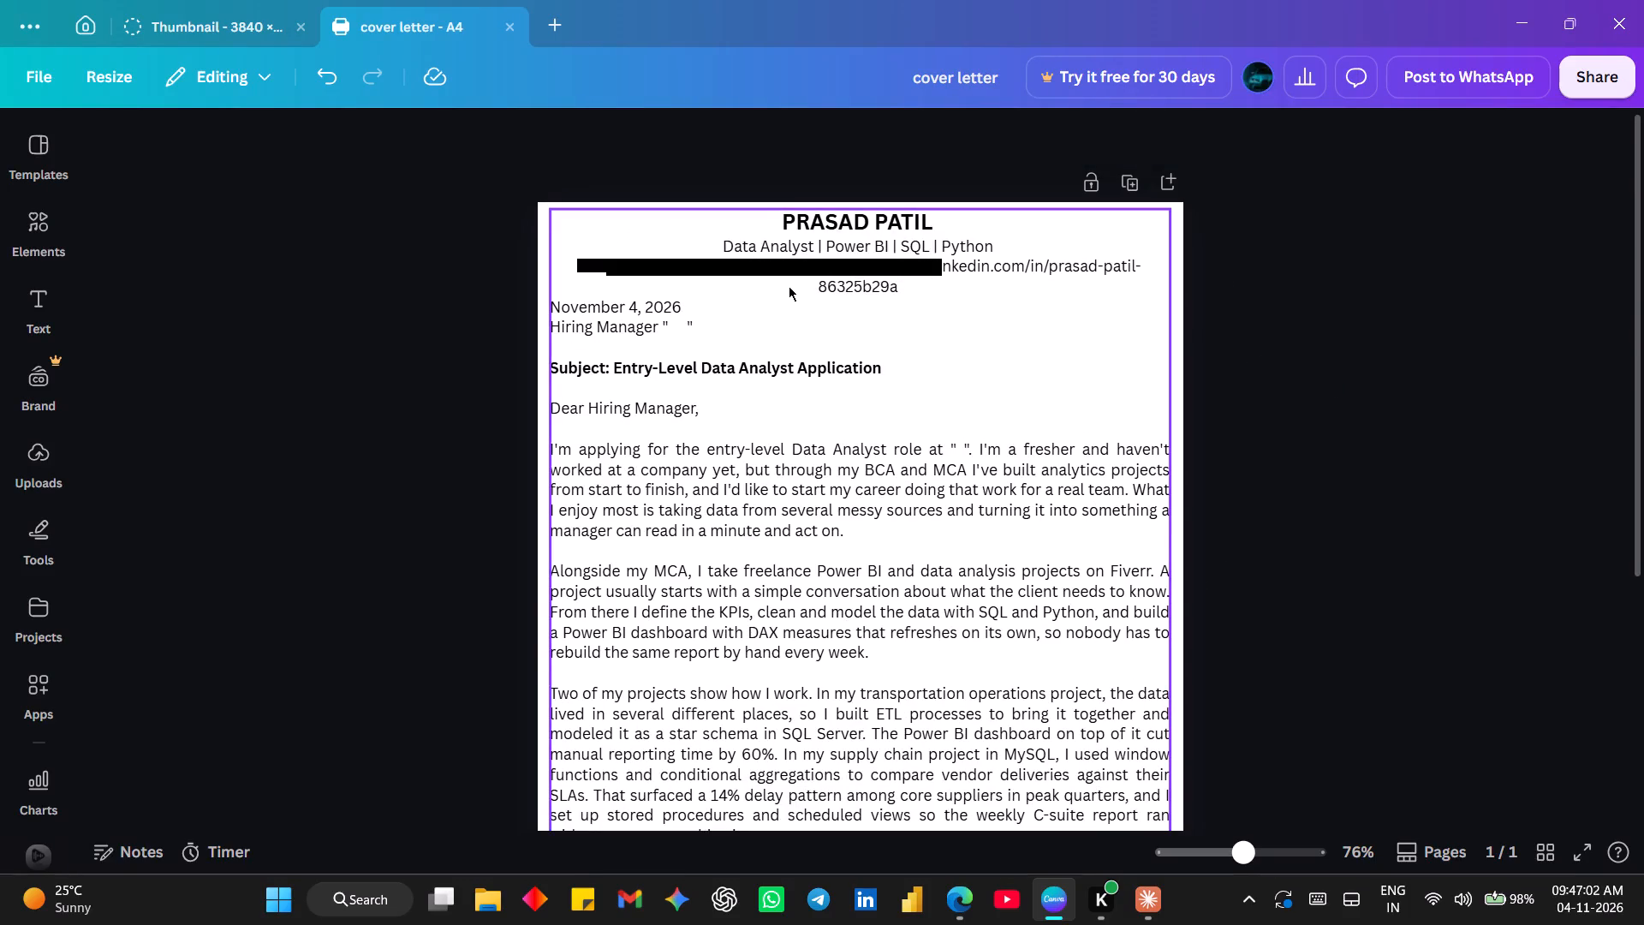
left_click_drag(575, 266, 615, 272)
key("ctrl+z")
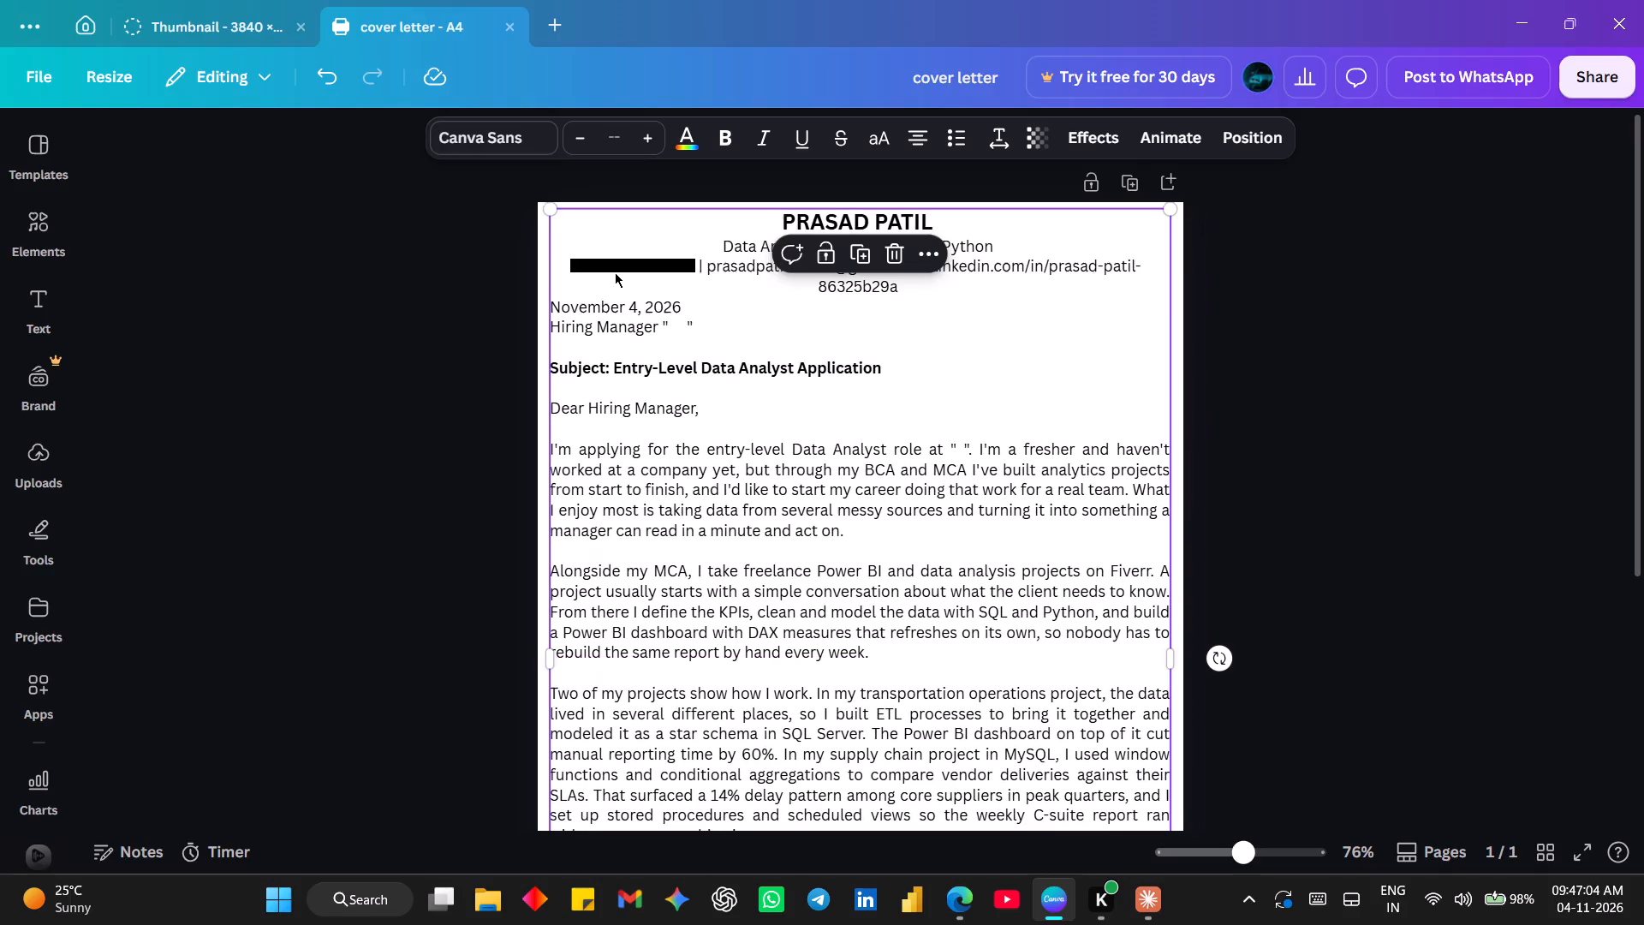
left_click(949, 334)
Change the alignment of the contact details line in the header to justified.
double_click(599, 272)
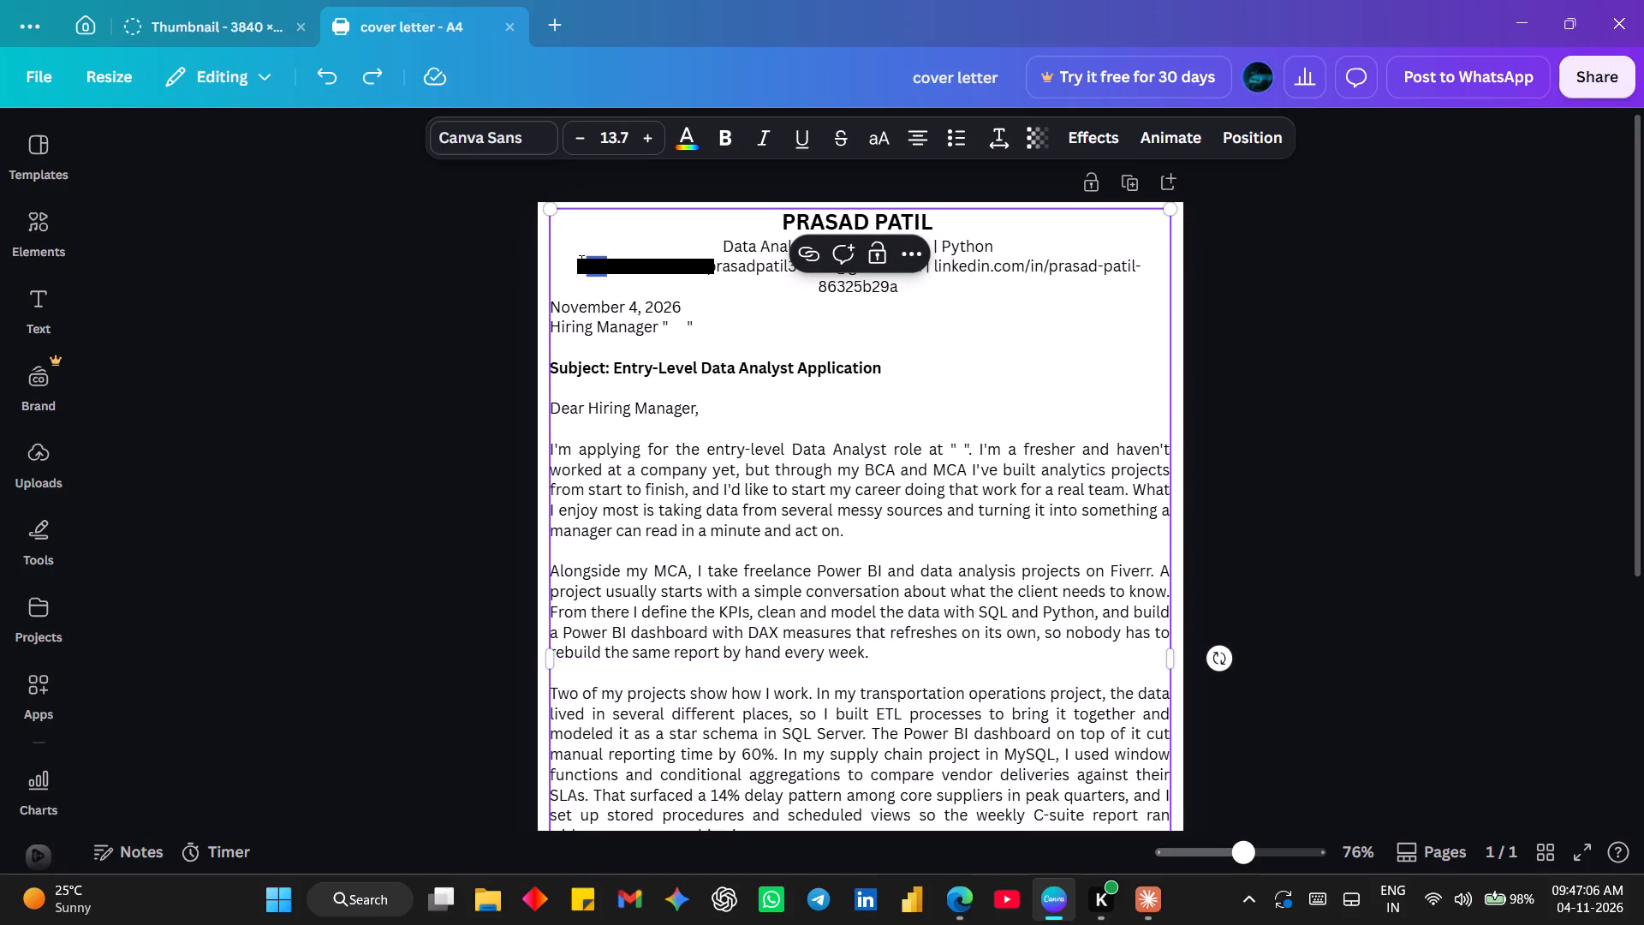
left_click_drag(583, 262, 932, 277)
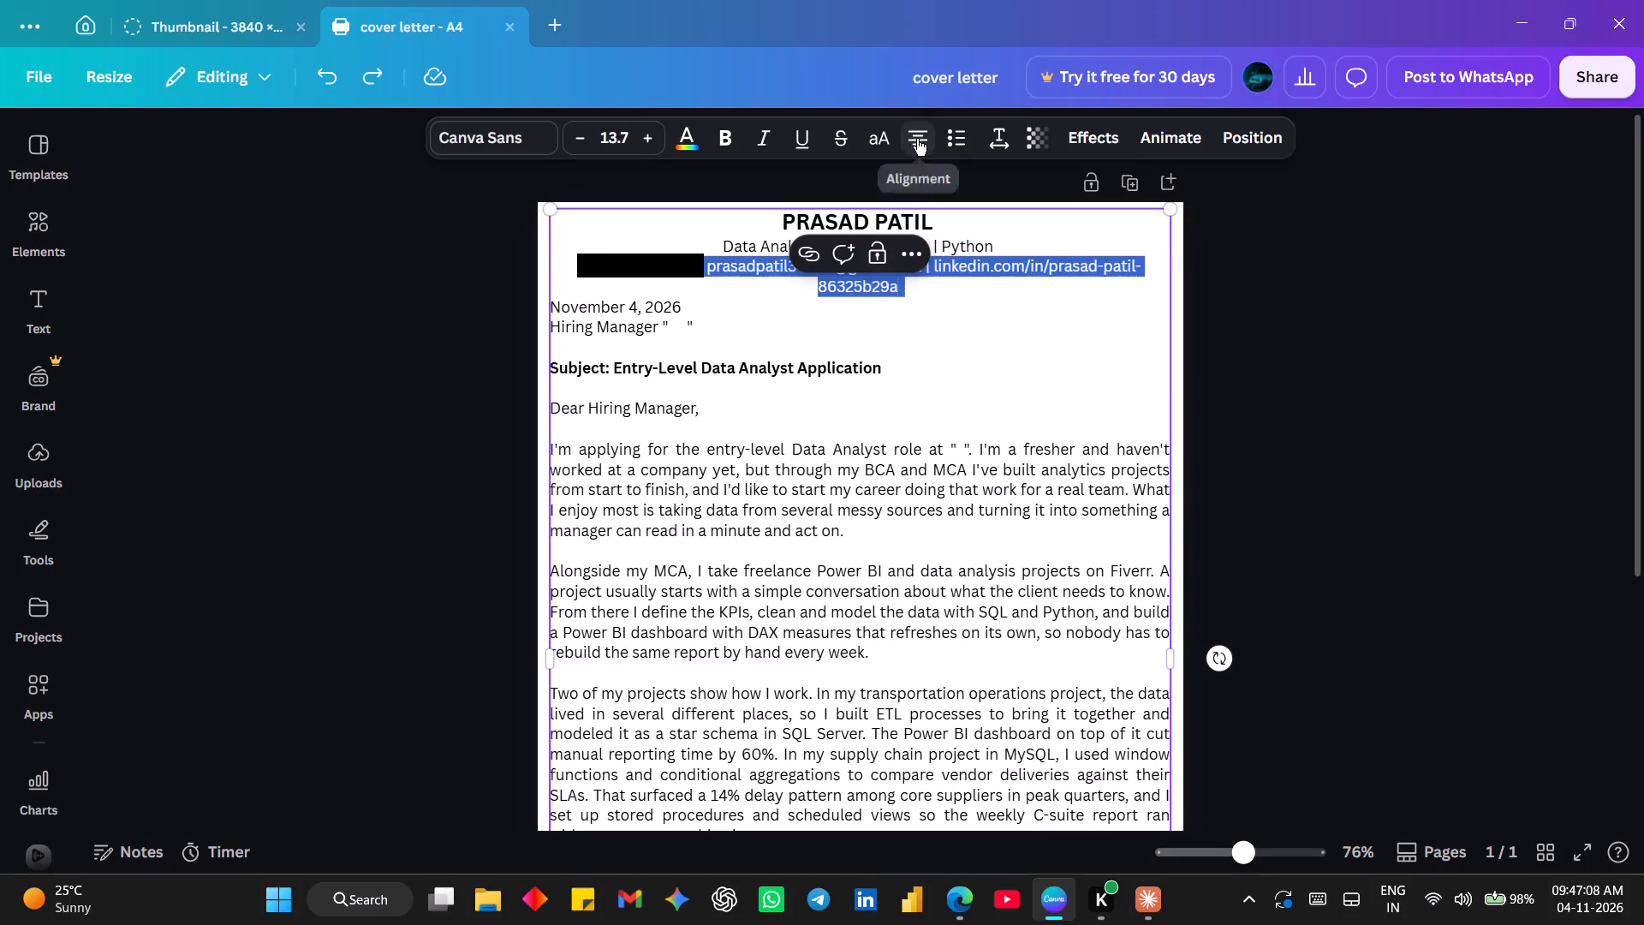
left_click(917, 139)
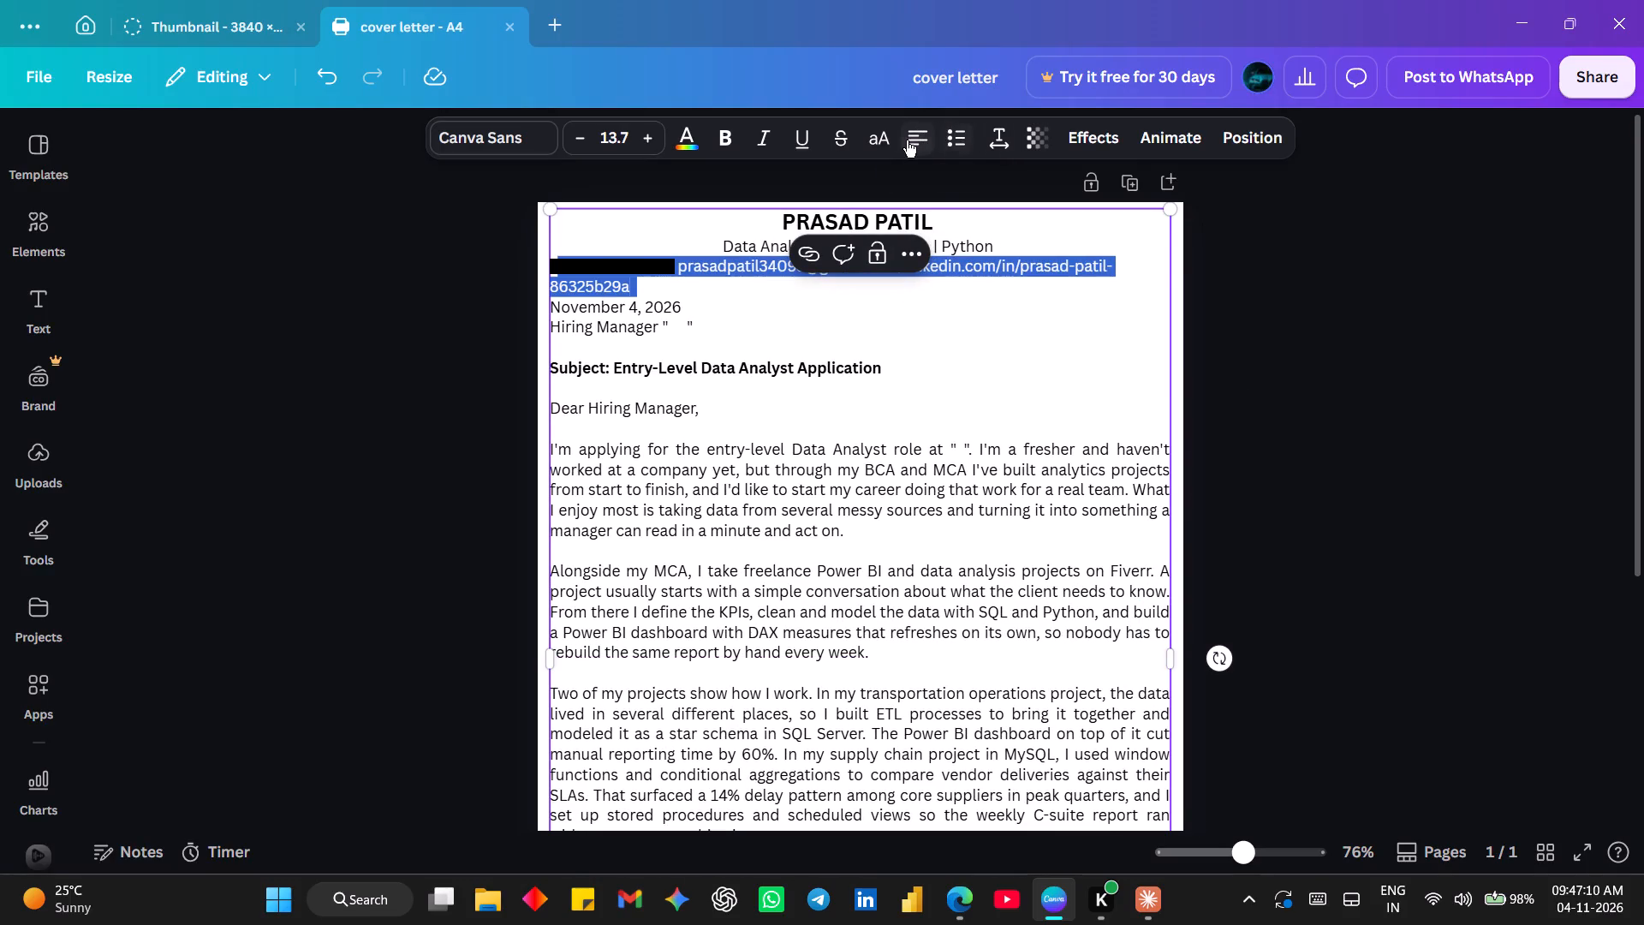
left_click(907, 140)
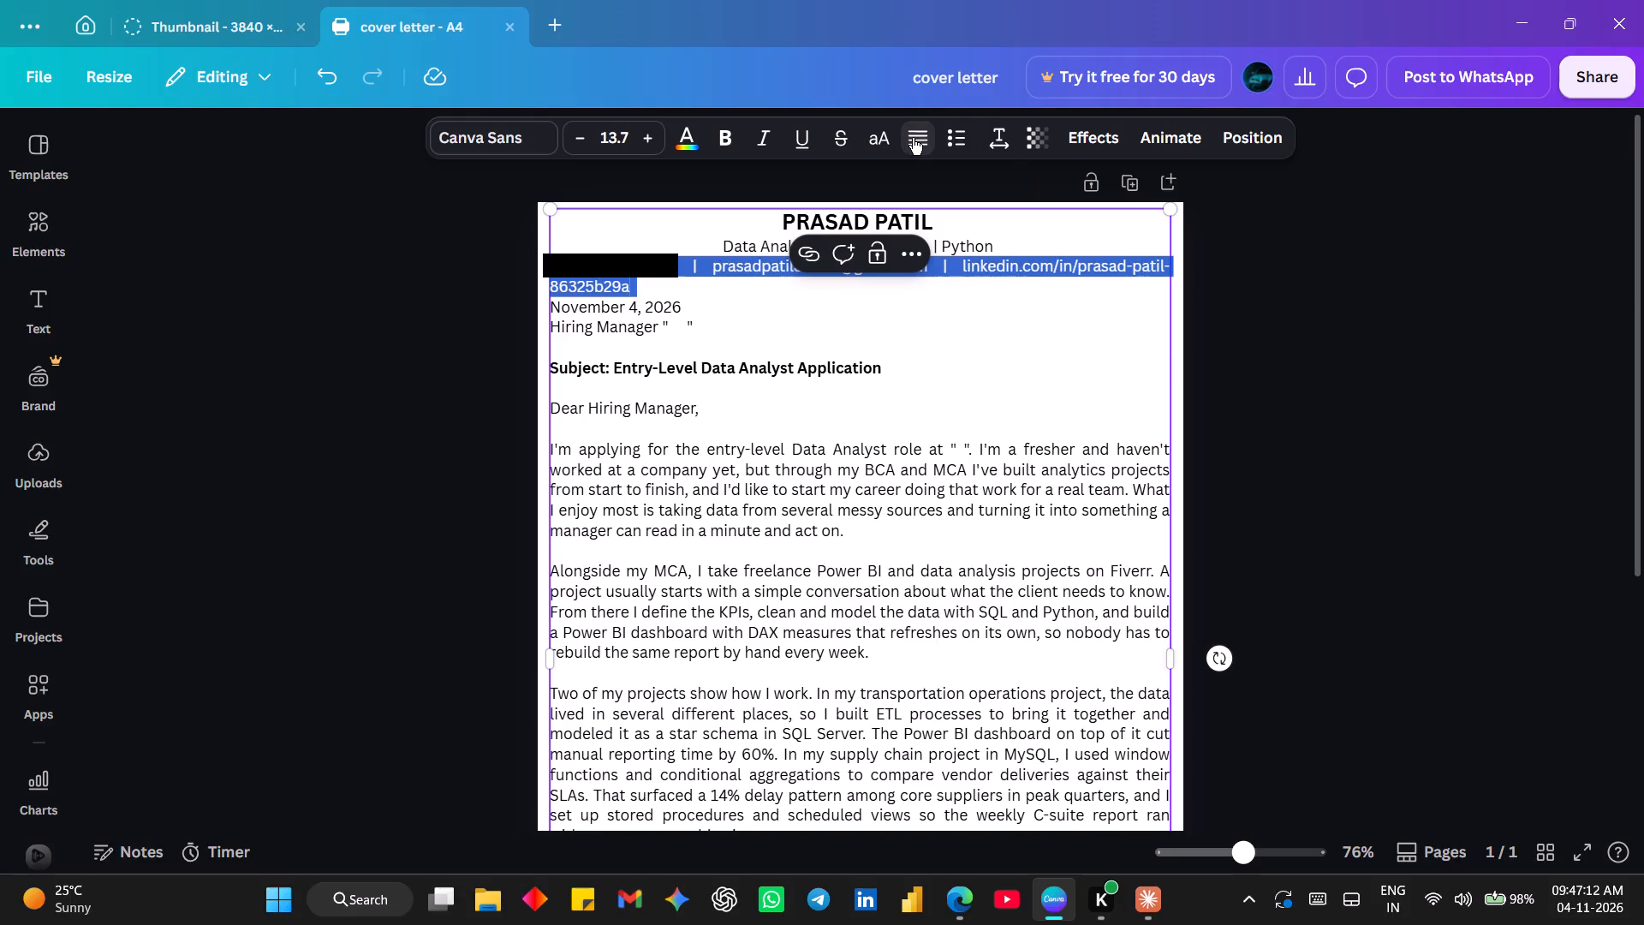
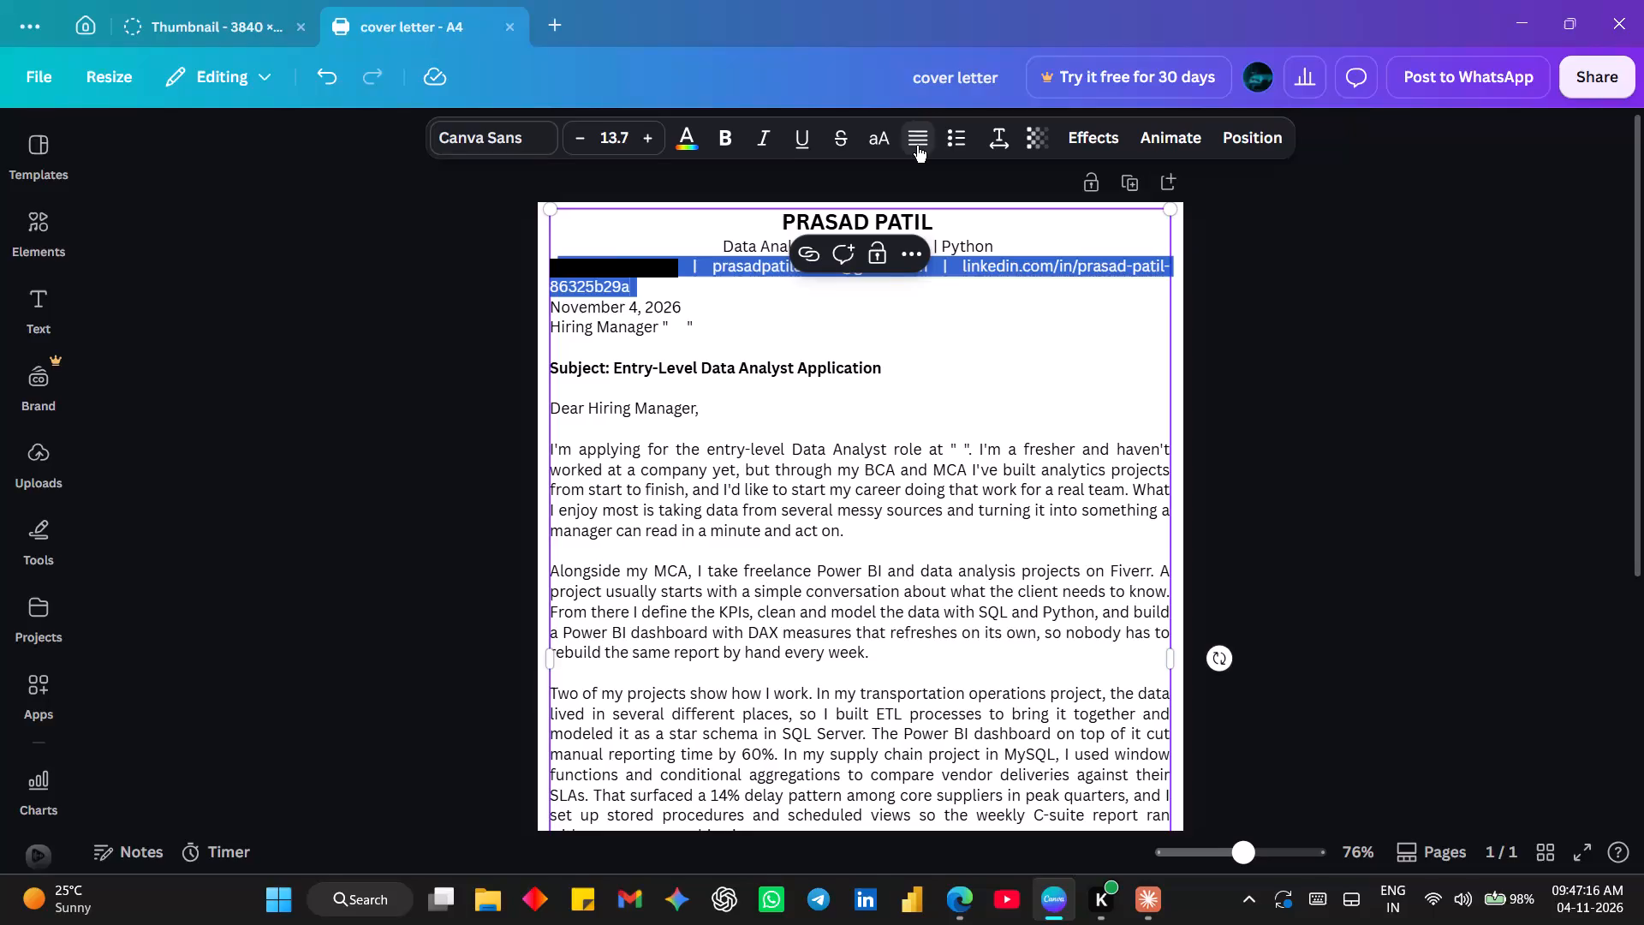
Set the contact details line in the header to centred alignment.
left_click(917, 146)
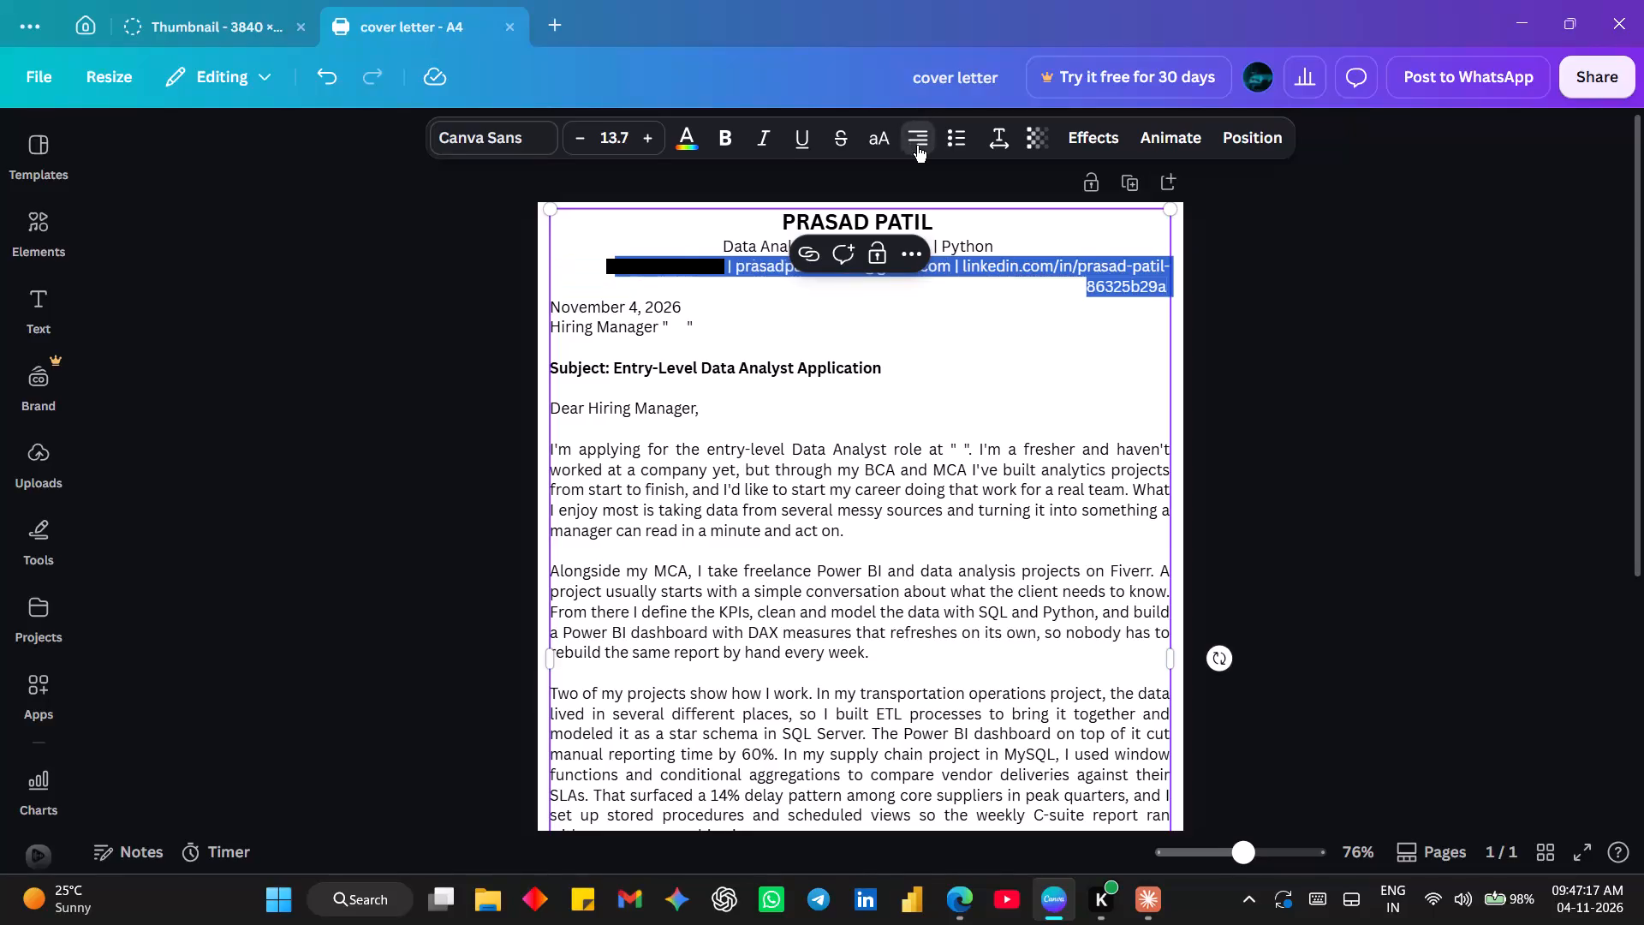
left_click(1229, 335)
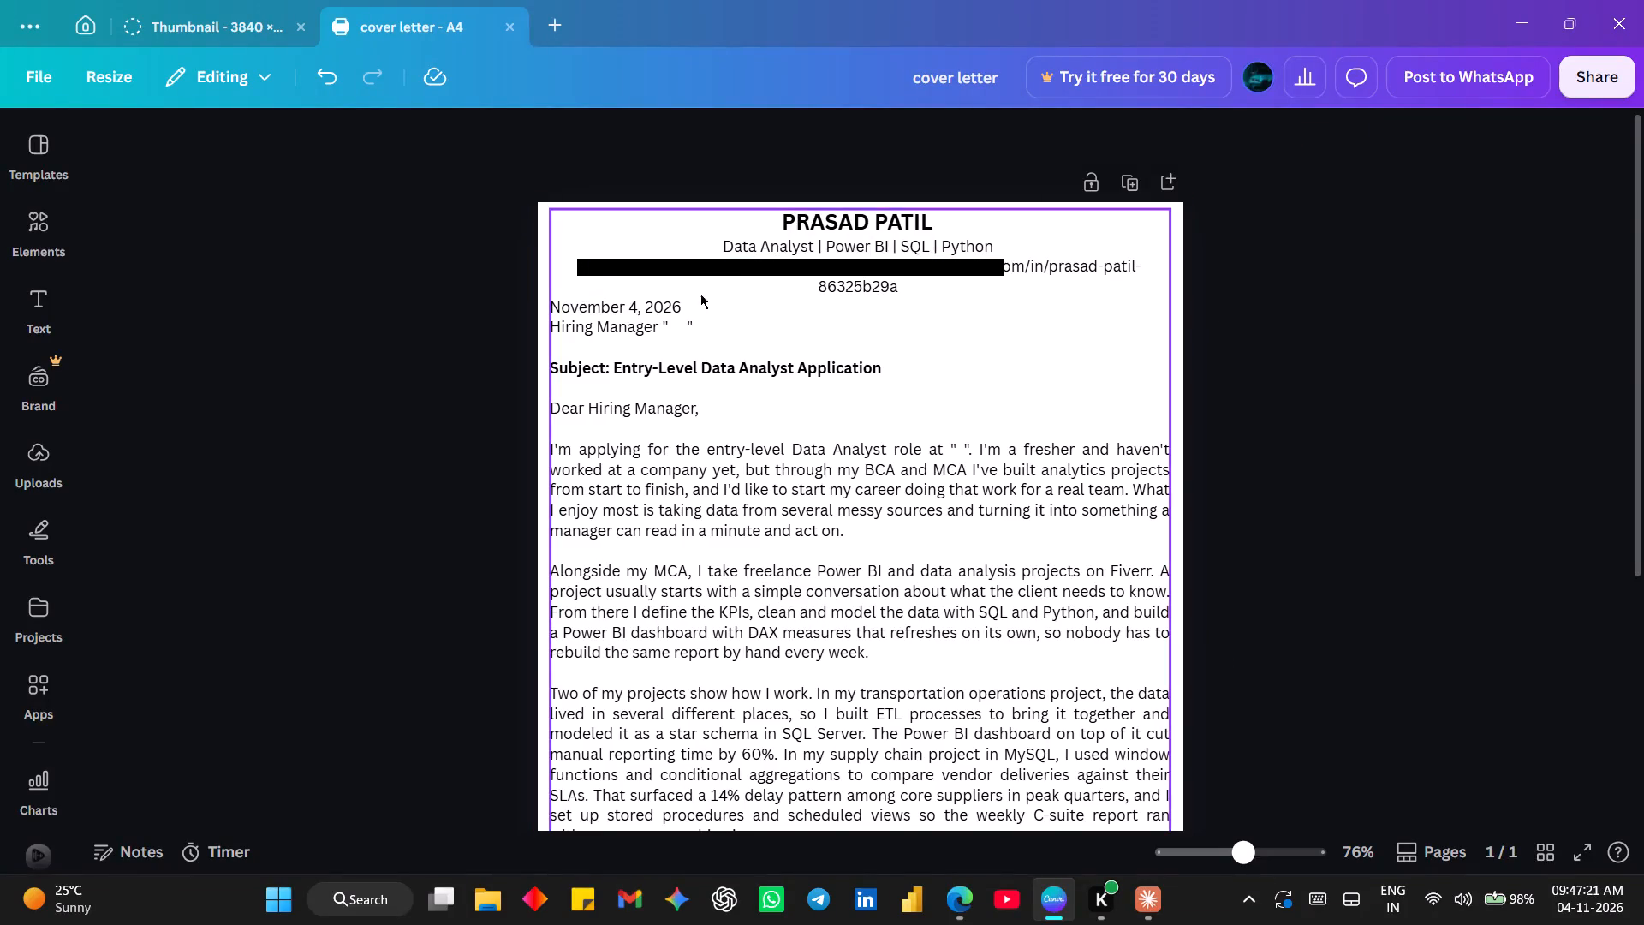
Delete the whole customer churn analysis paragraph and its extra blank line, leaving one blank line between the neighbouring paragraphs.
scroll(902, 391, "down", 3)
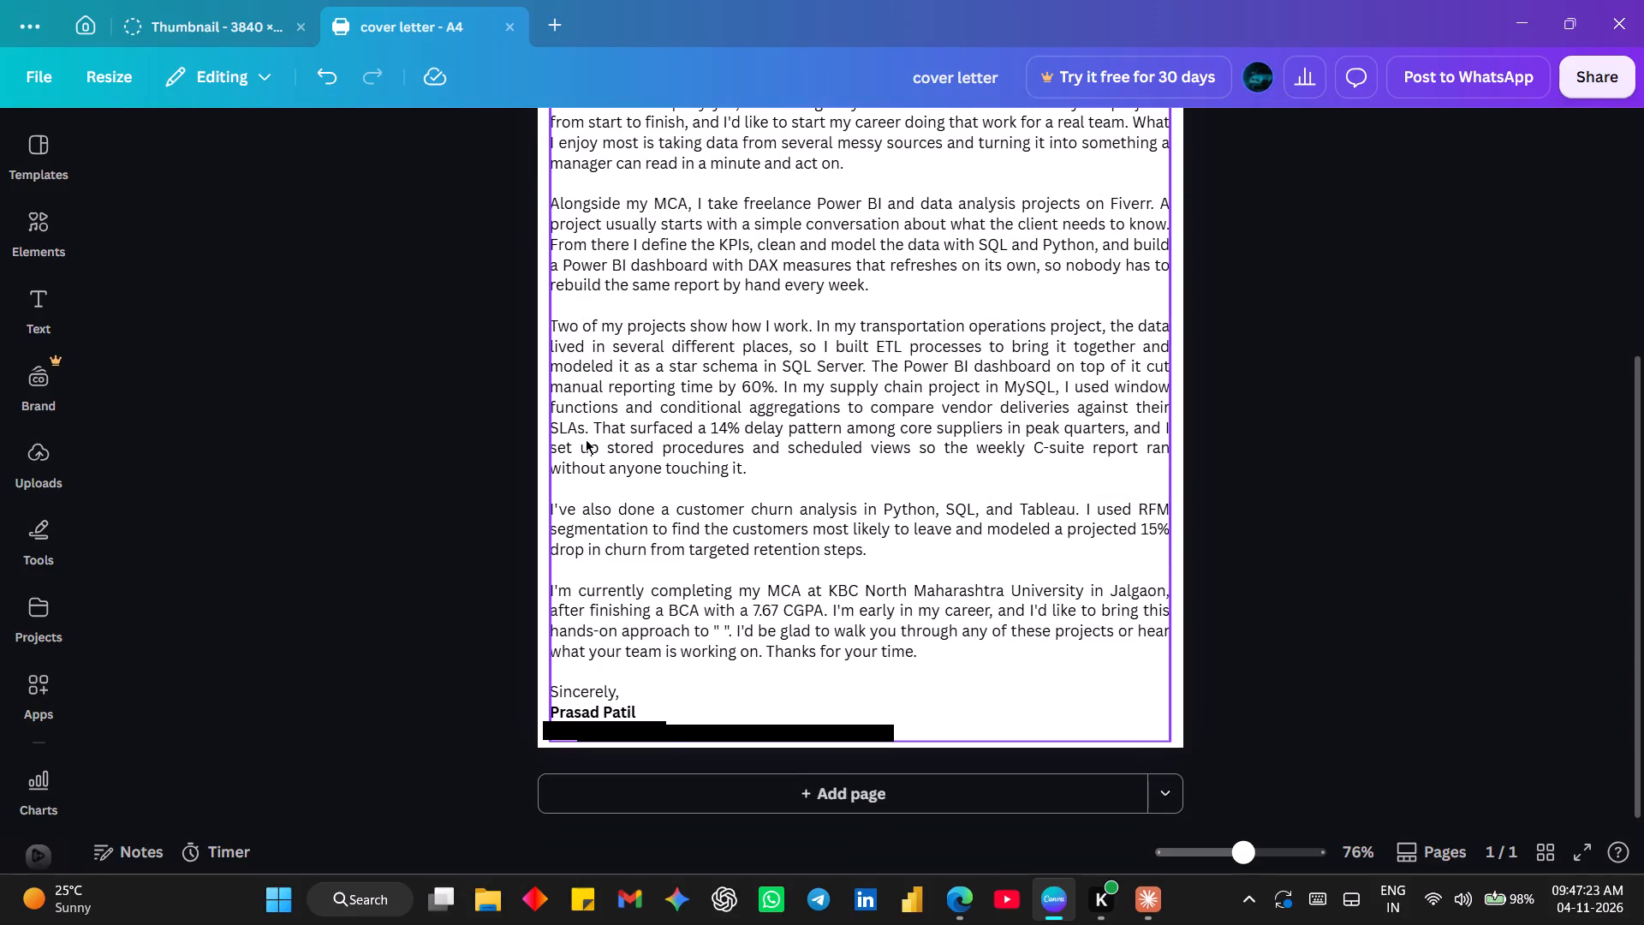
double_click(552, 509)
scroll(575, 598, "down", 4)
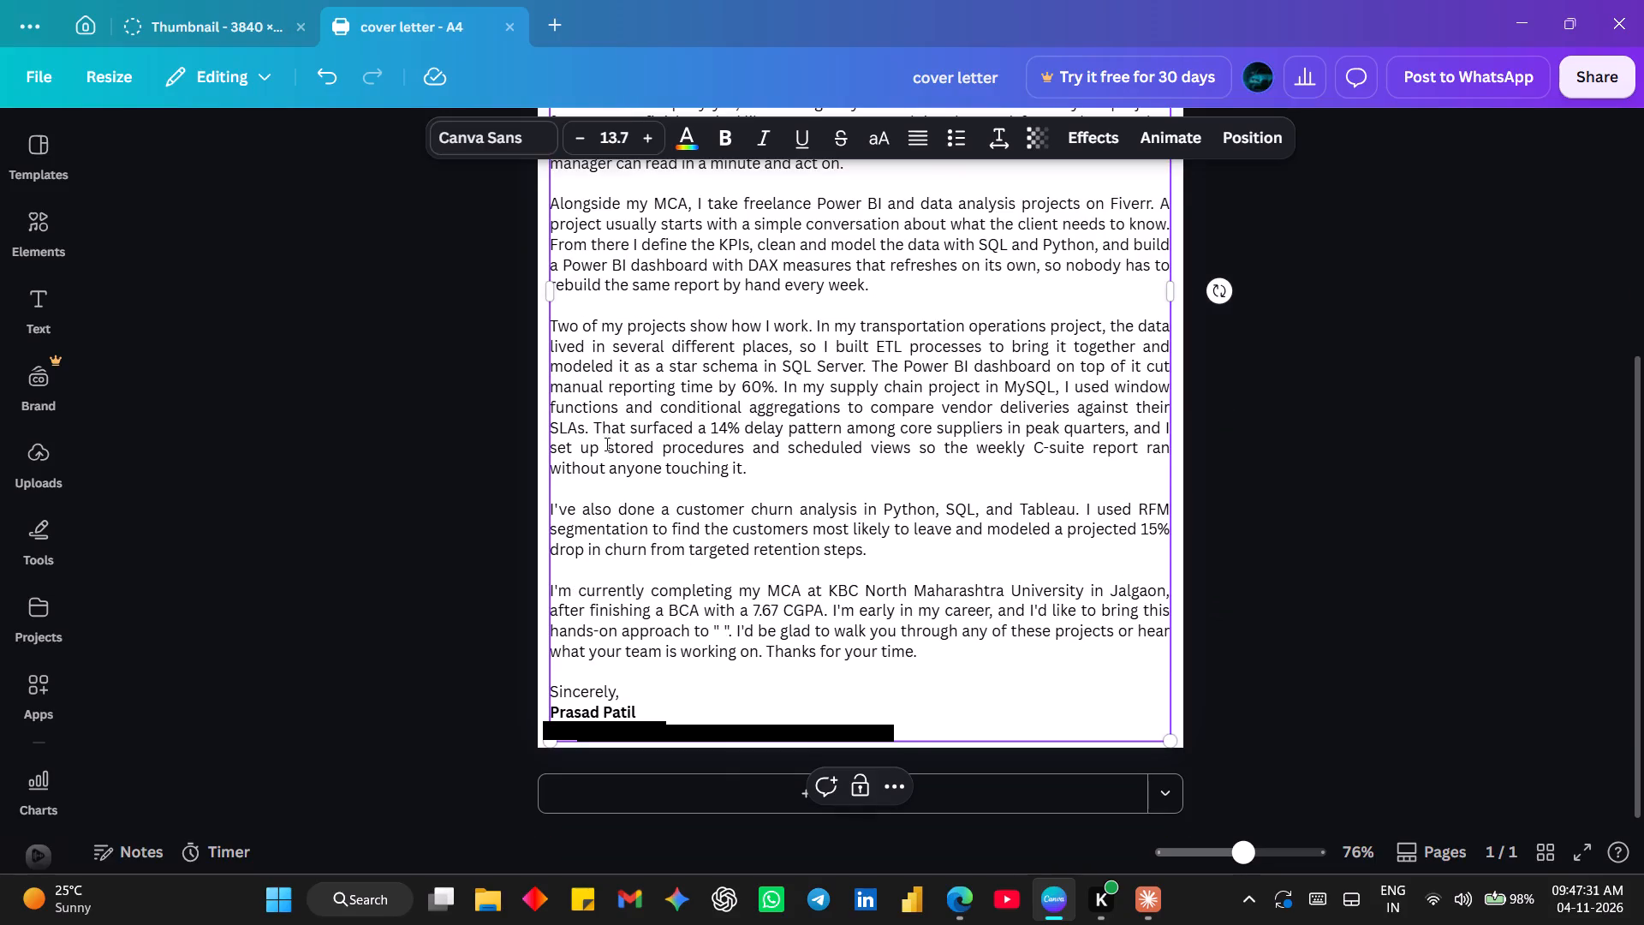
scroll(852, 305, "up", 1)
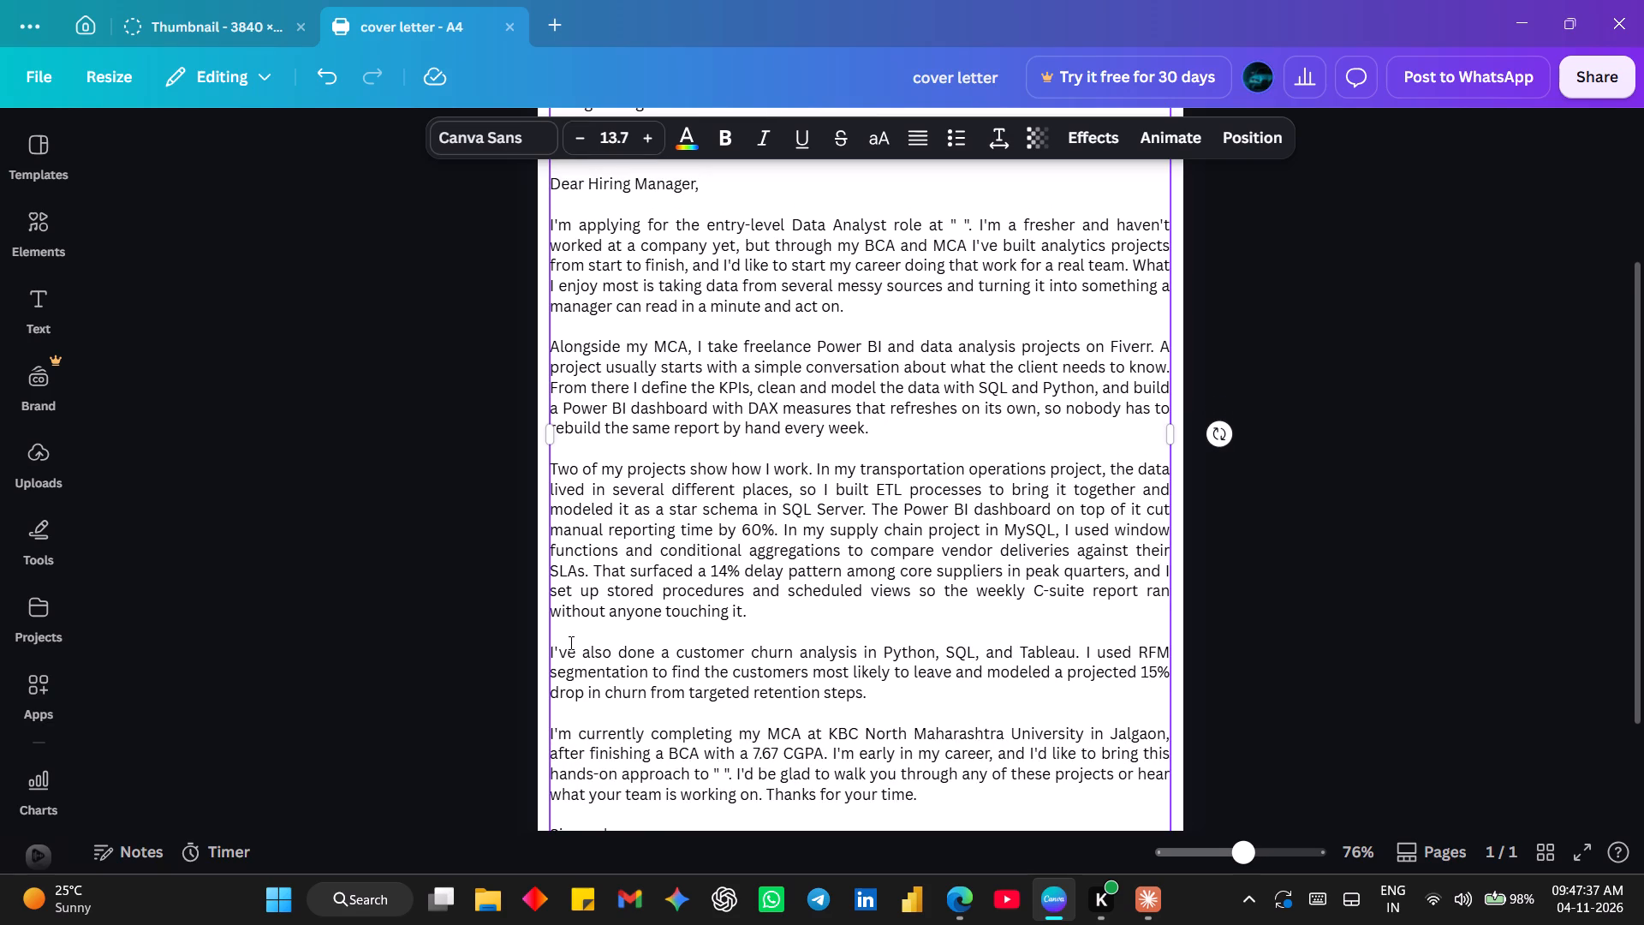
left_click_drag(549, 646, 634, 662)
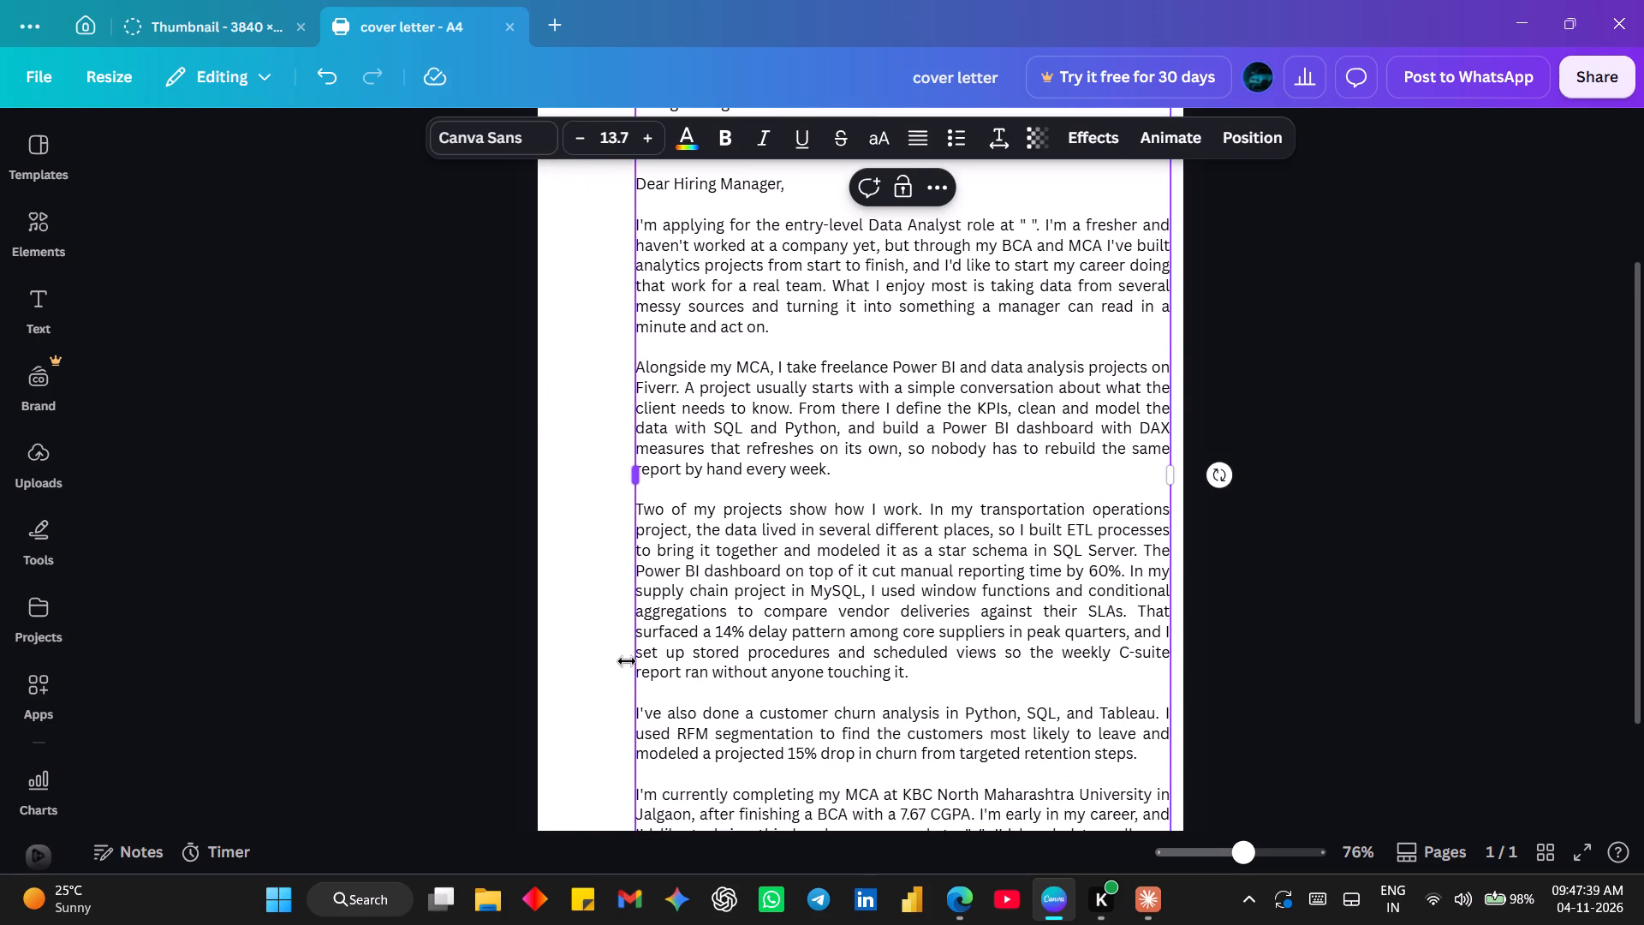
key("ctrl+z")
left_click_drag(552, 652, 649, 675)
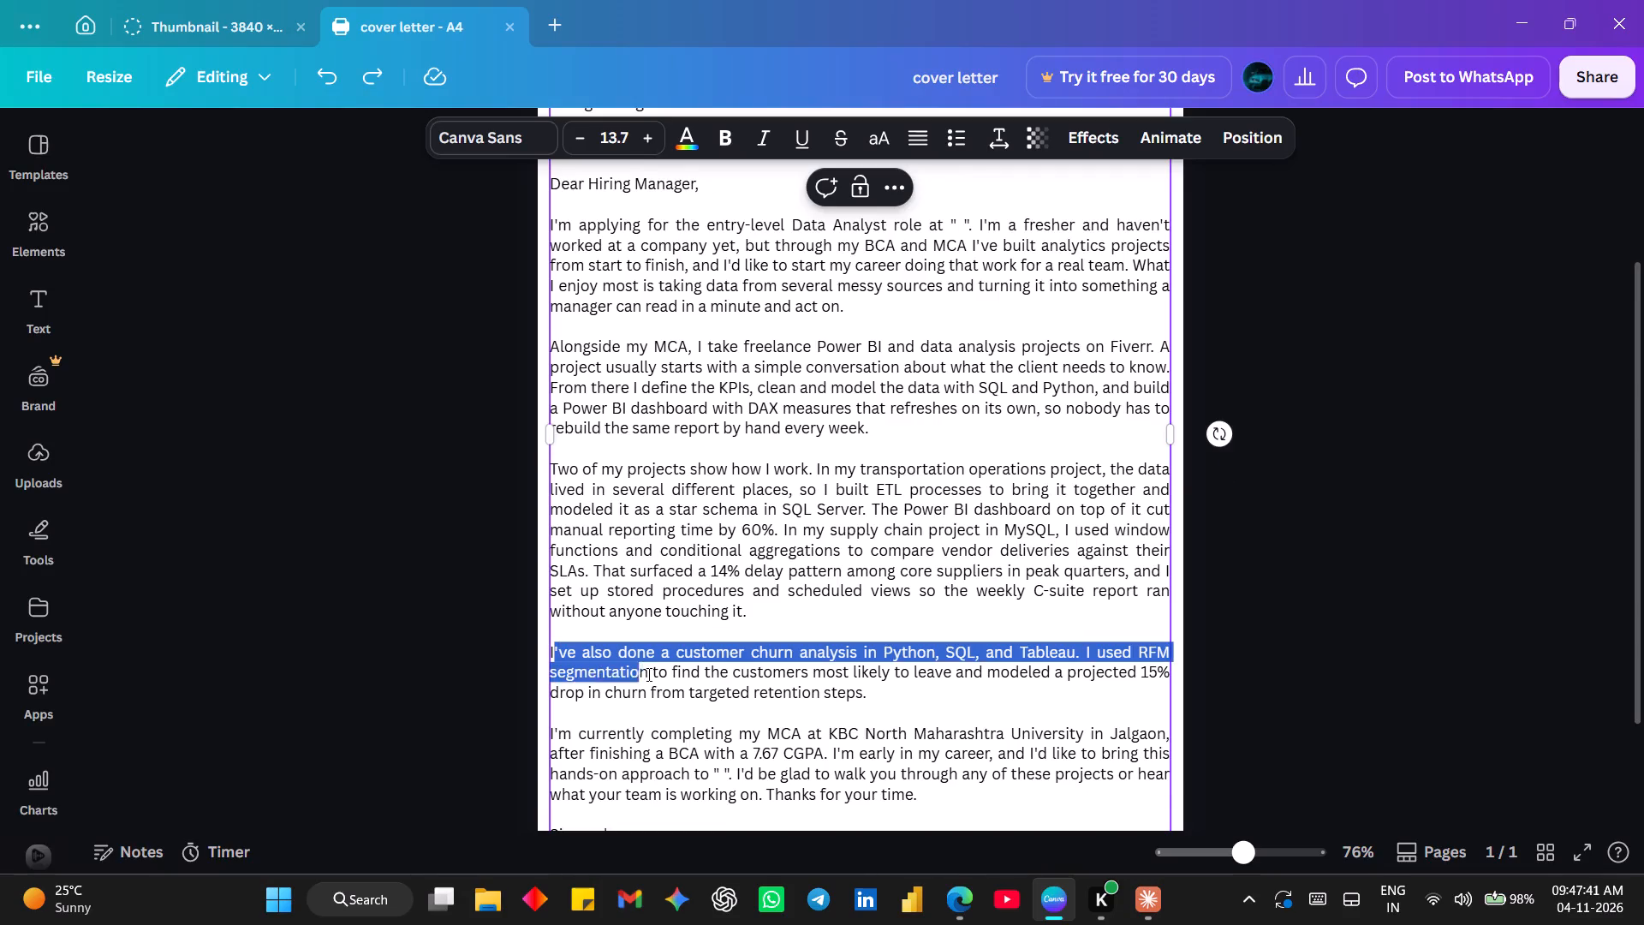
left_click_drag(649, 675, 867, 693)
key("BackSpace")
key("BackSpace")
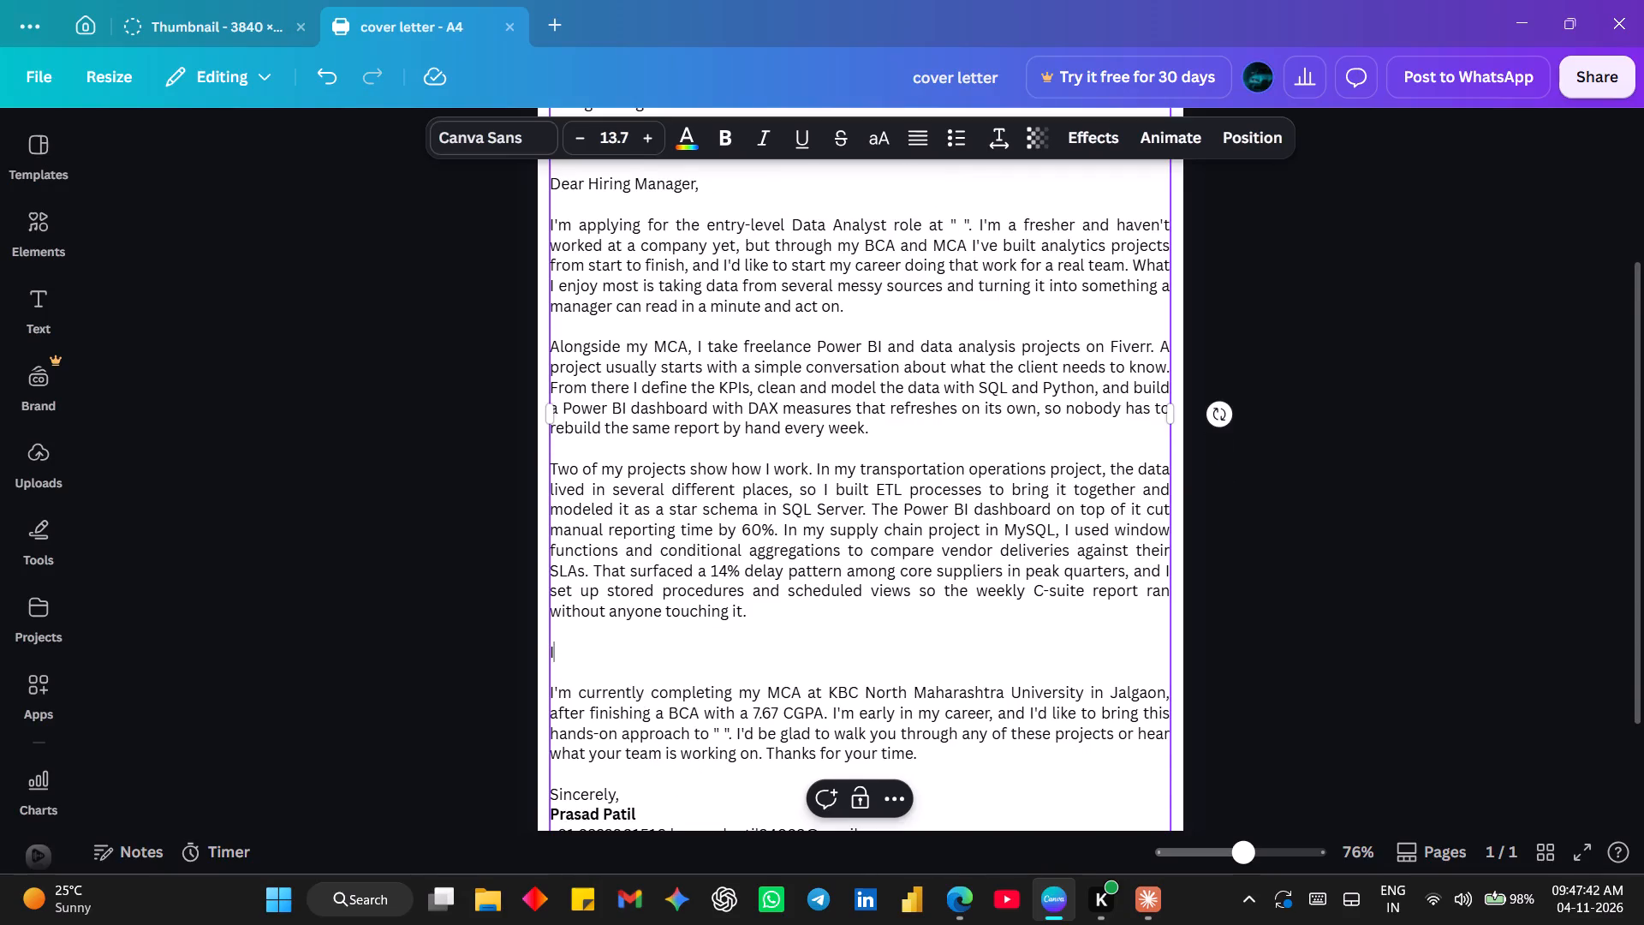
key("BackSpace")
key("BackSpace")
key("BackSpace")
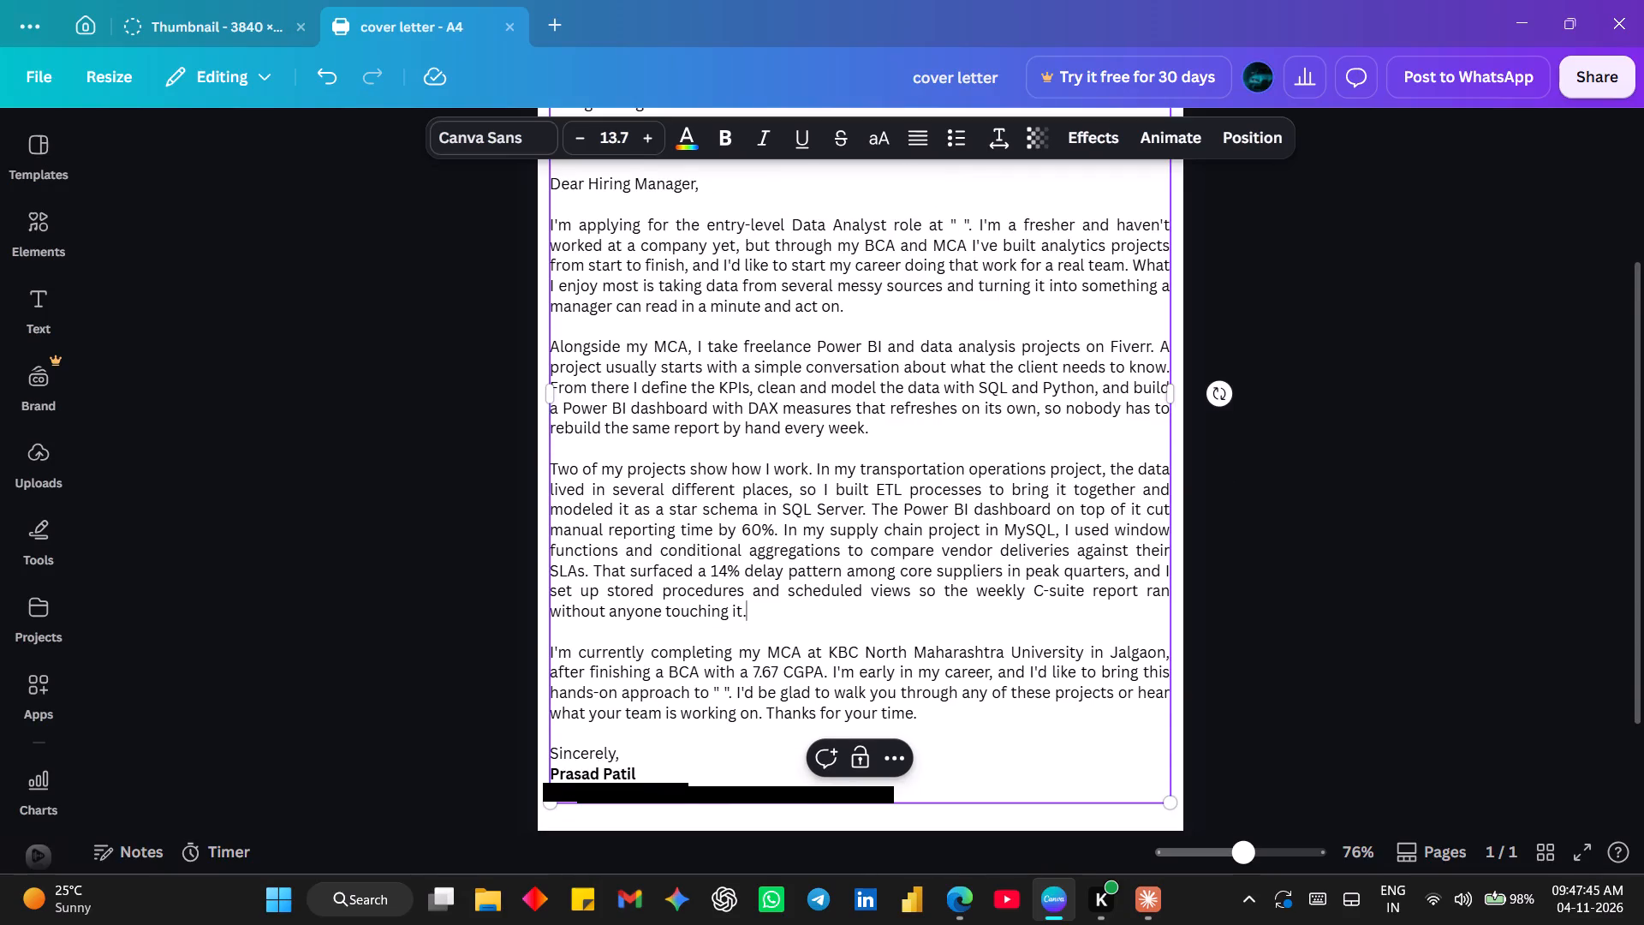
left_click(575, 635)
Move the header's LinkedIn address onto its own line, trim the end of the line above, and leave a blank line before the date.
scroll(679, 617, "up", 2)
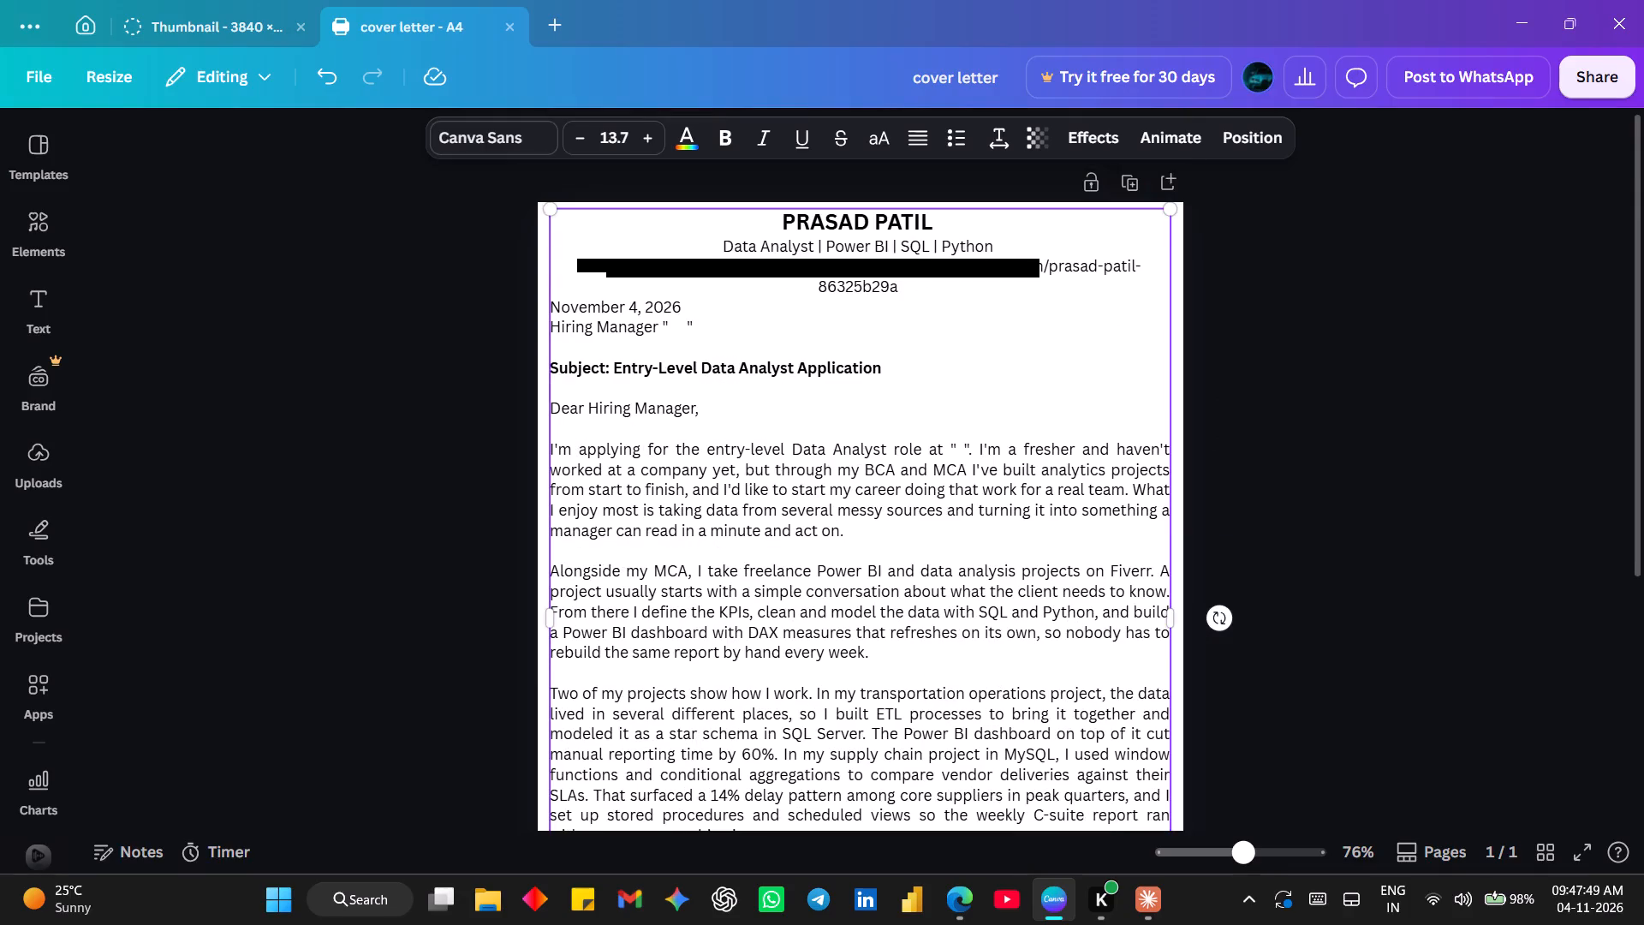
left_click(932, 267)
key("Return")
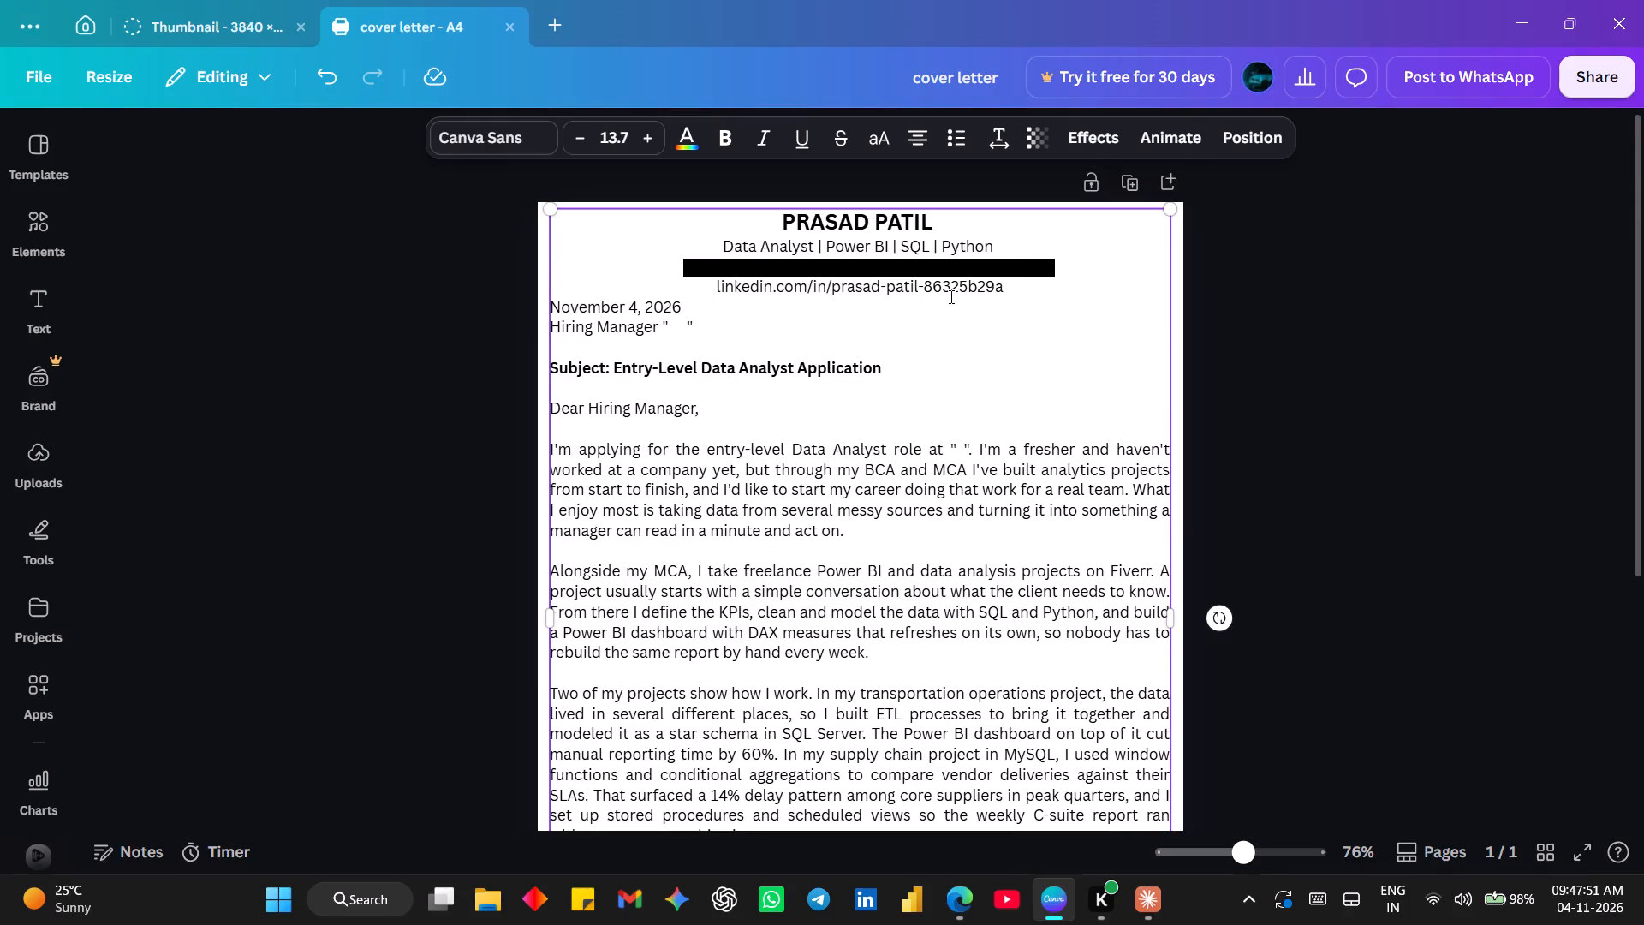
left_click(1020, 286)
key("Return")
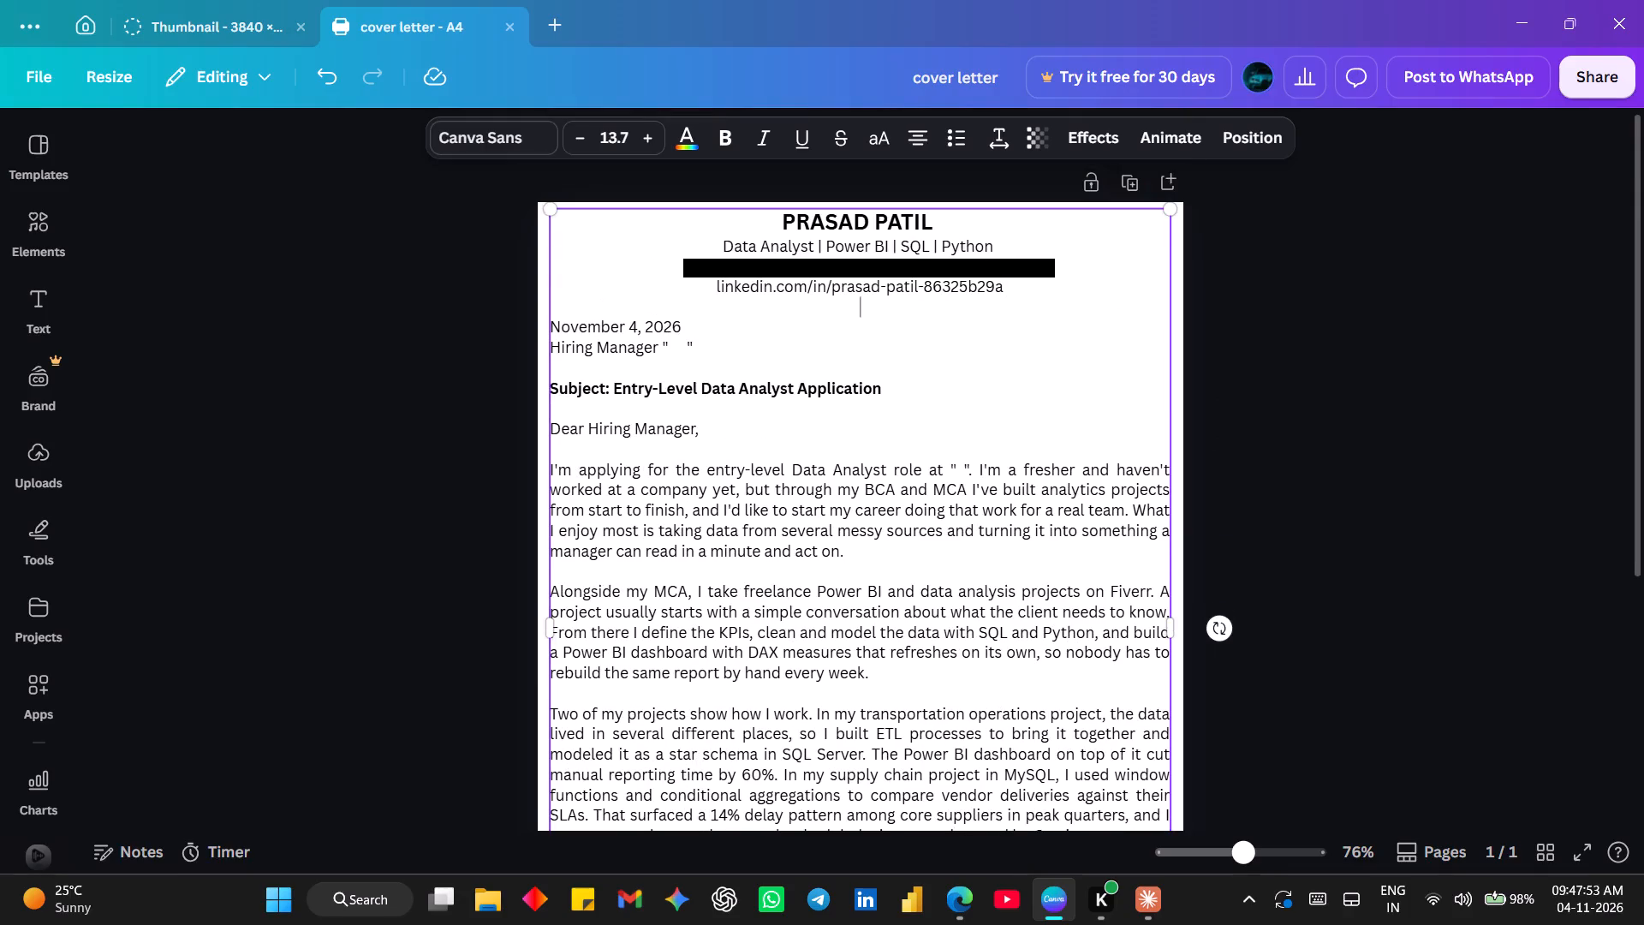
left_click(1050, 264)
key("BackSpace")
Insert a blank line between the date and the "Hiring Manager" line.
scroll(852, 307, "down", 1)
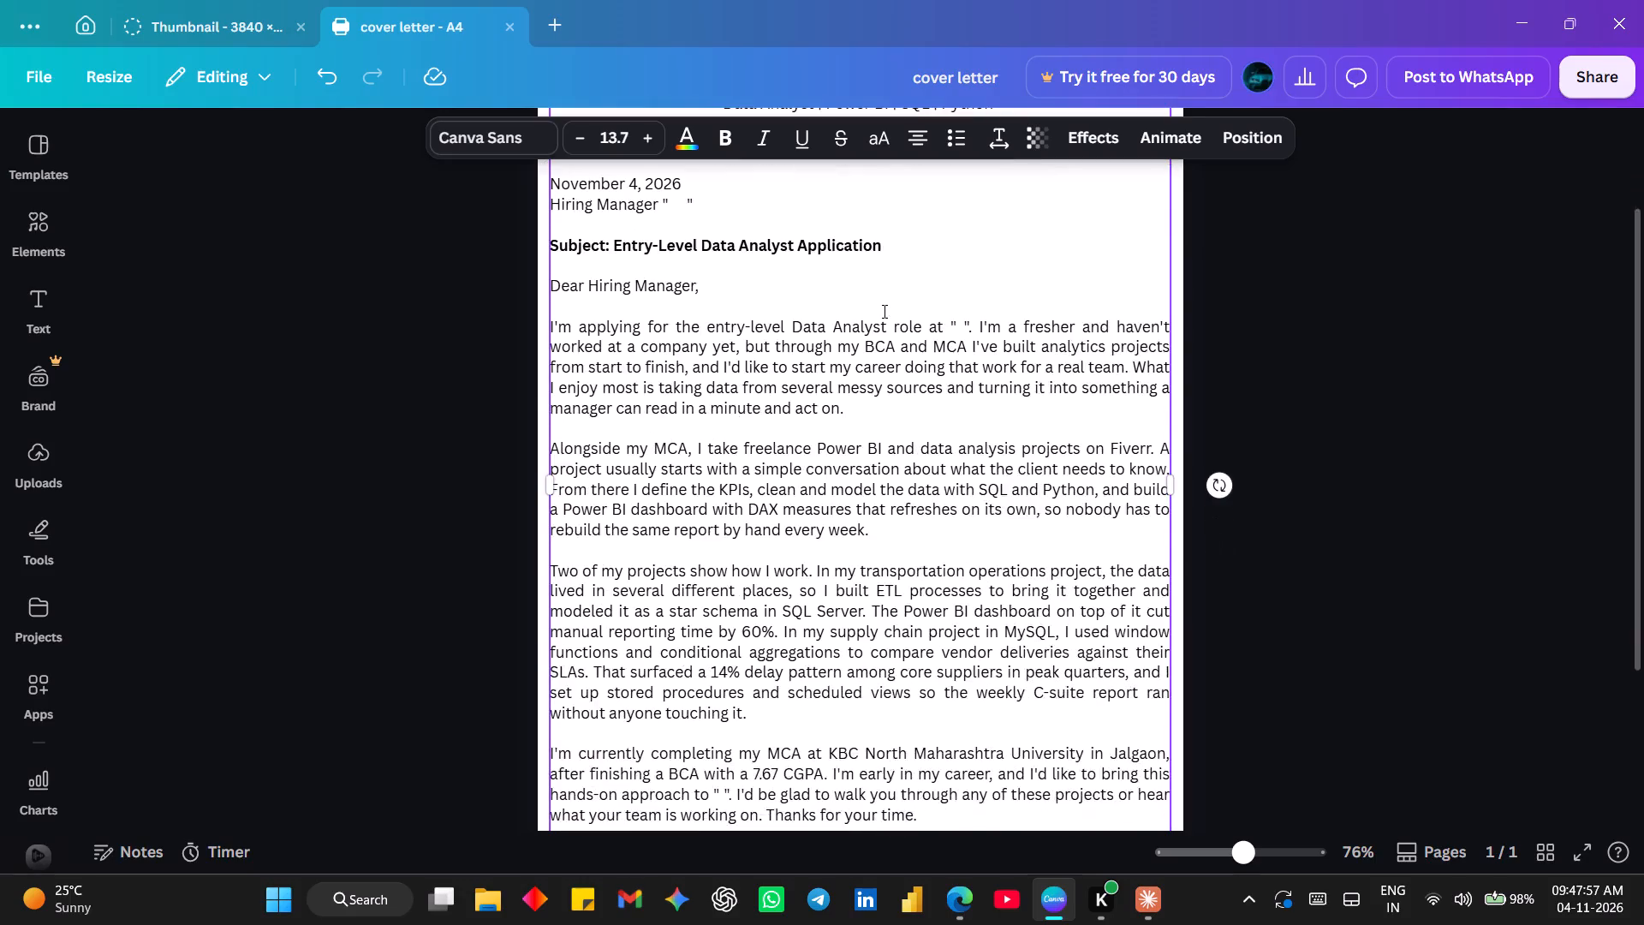
scroll(885, 312, "up", 1)
left_click(722, 319)
key("Return")
Insert a blank line between "Sincerely," and the bold signature name.
scroll(771, 389, "down", 1)
scroll(775, 396, "up", 1)
scroll(775, 396, "down", 2)
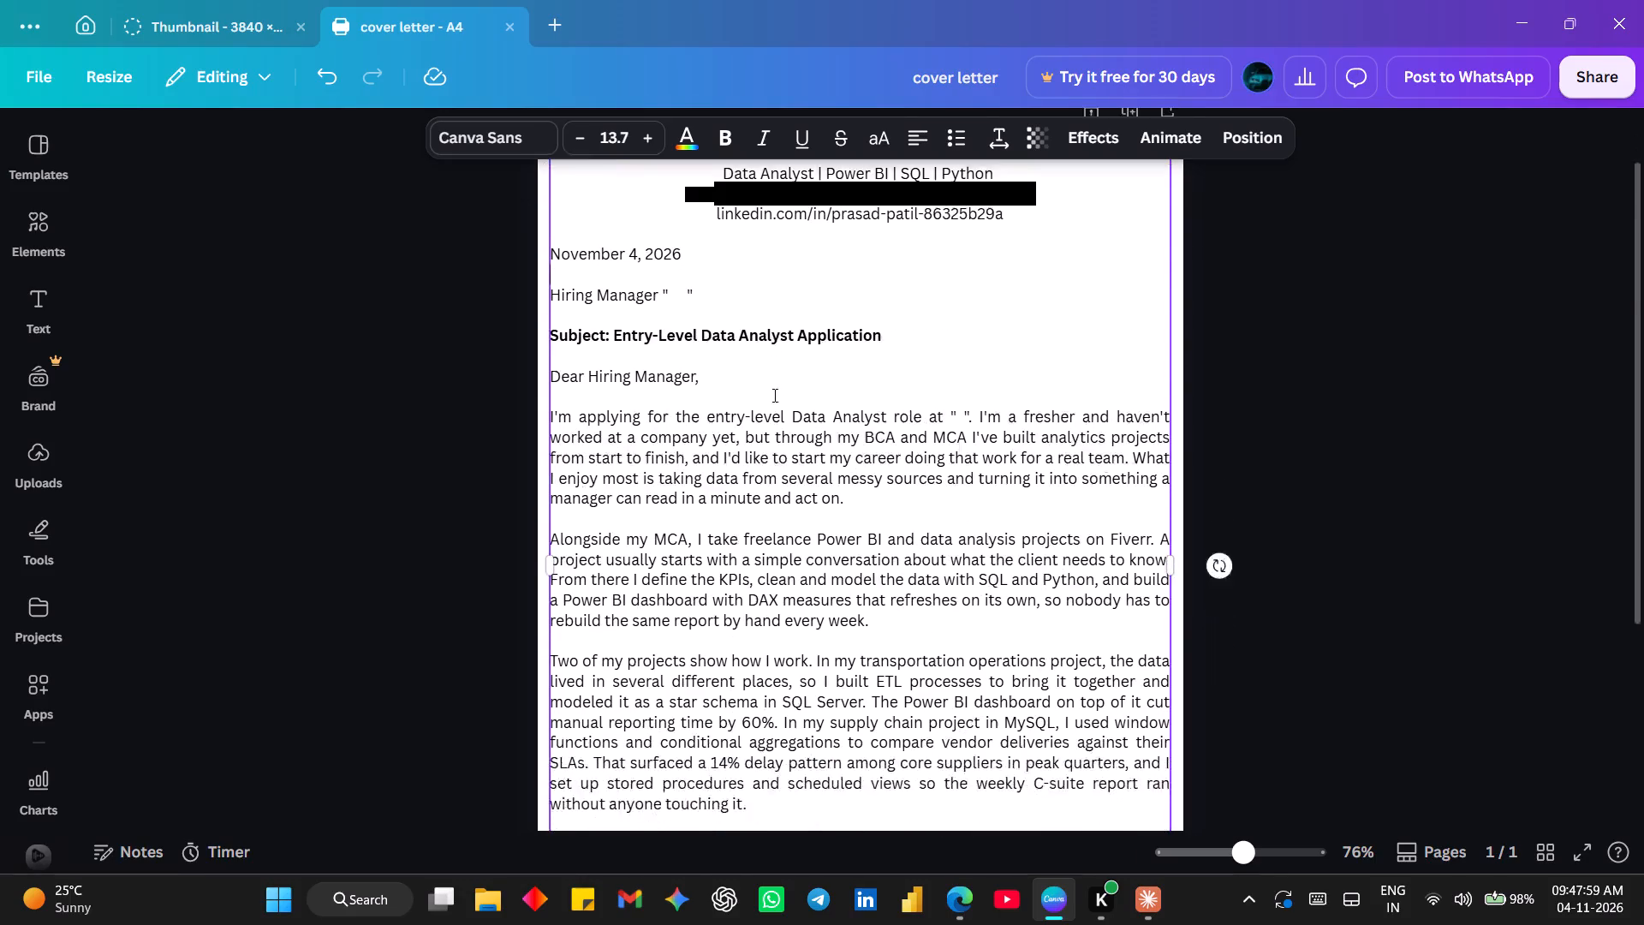
scroll(775, 398, "down", 3)
scroll(775, 398, "up", 4)
scroll(724, 418, "down", 1)
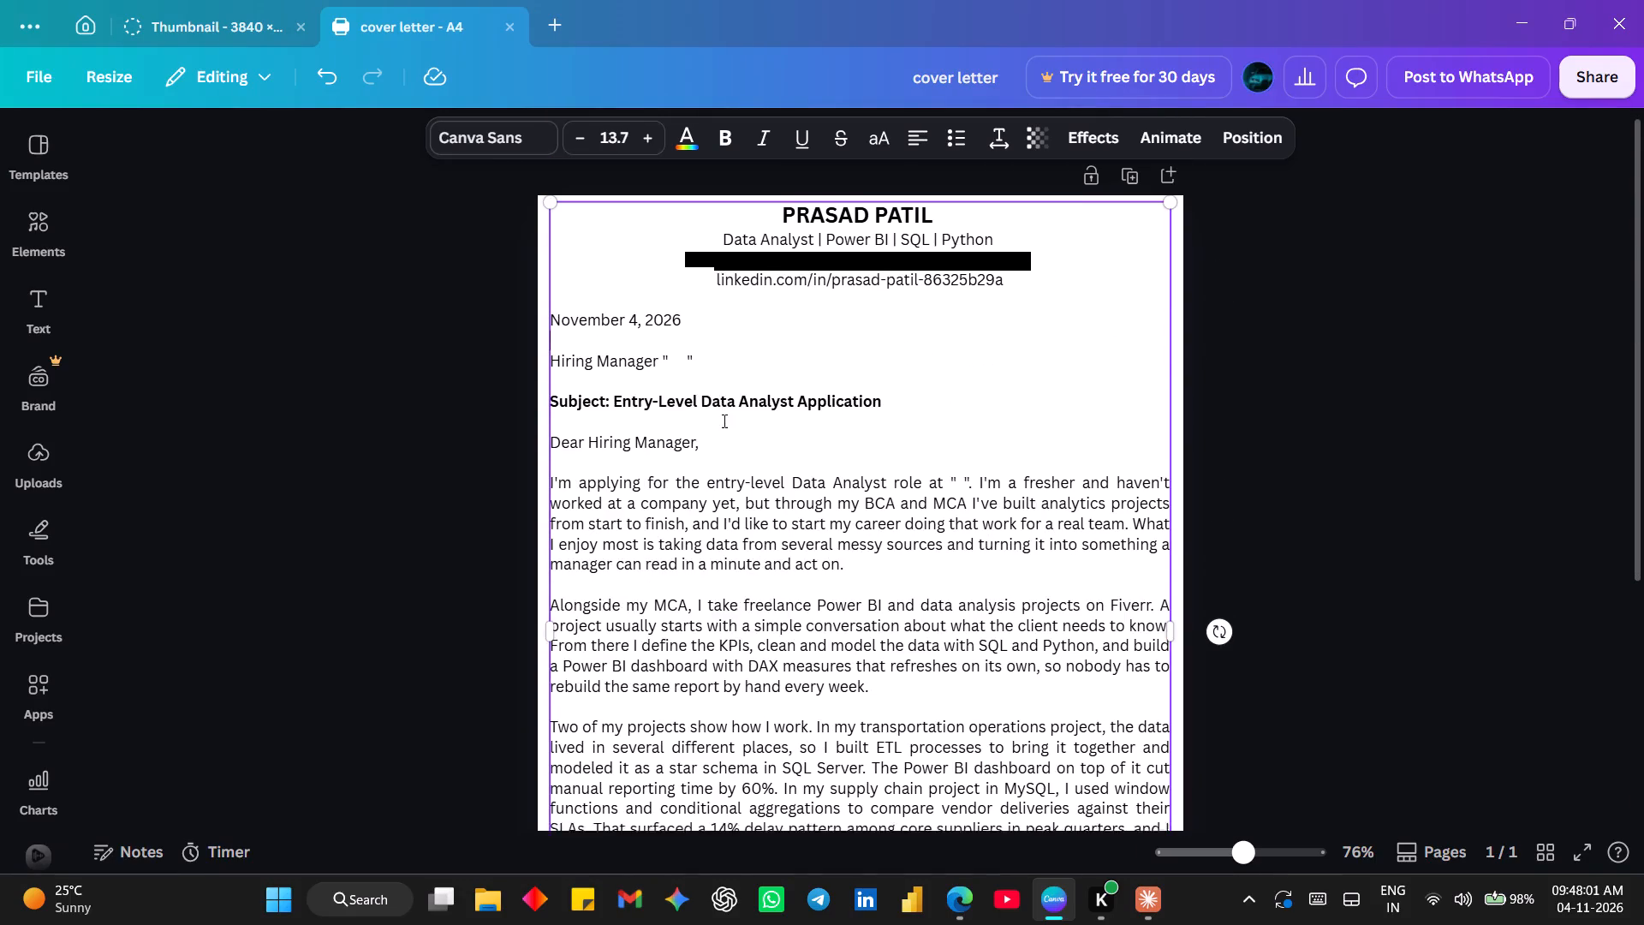
scroll(724, 421, "down", 9)
left_click(644, 649)
key("Return")
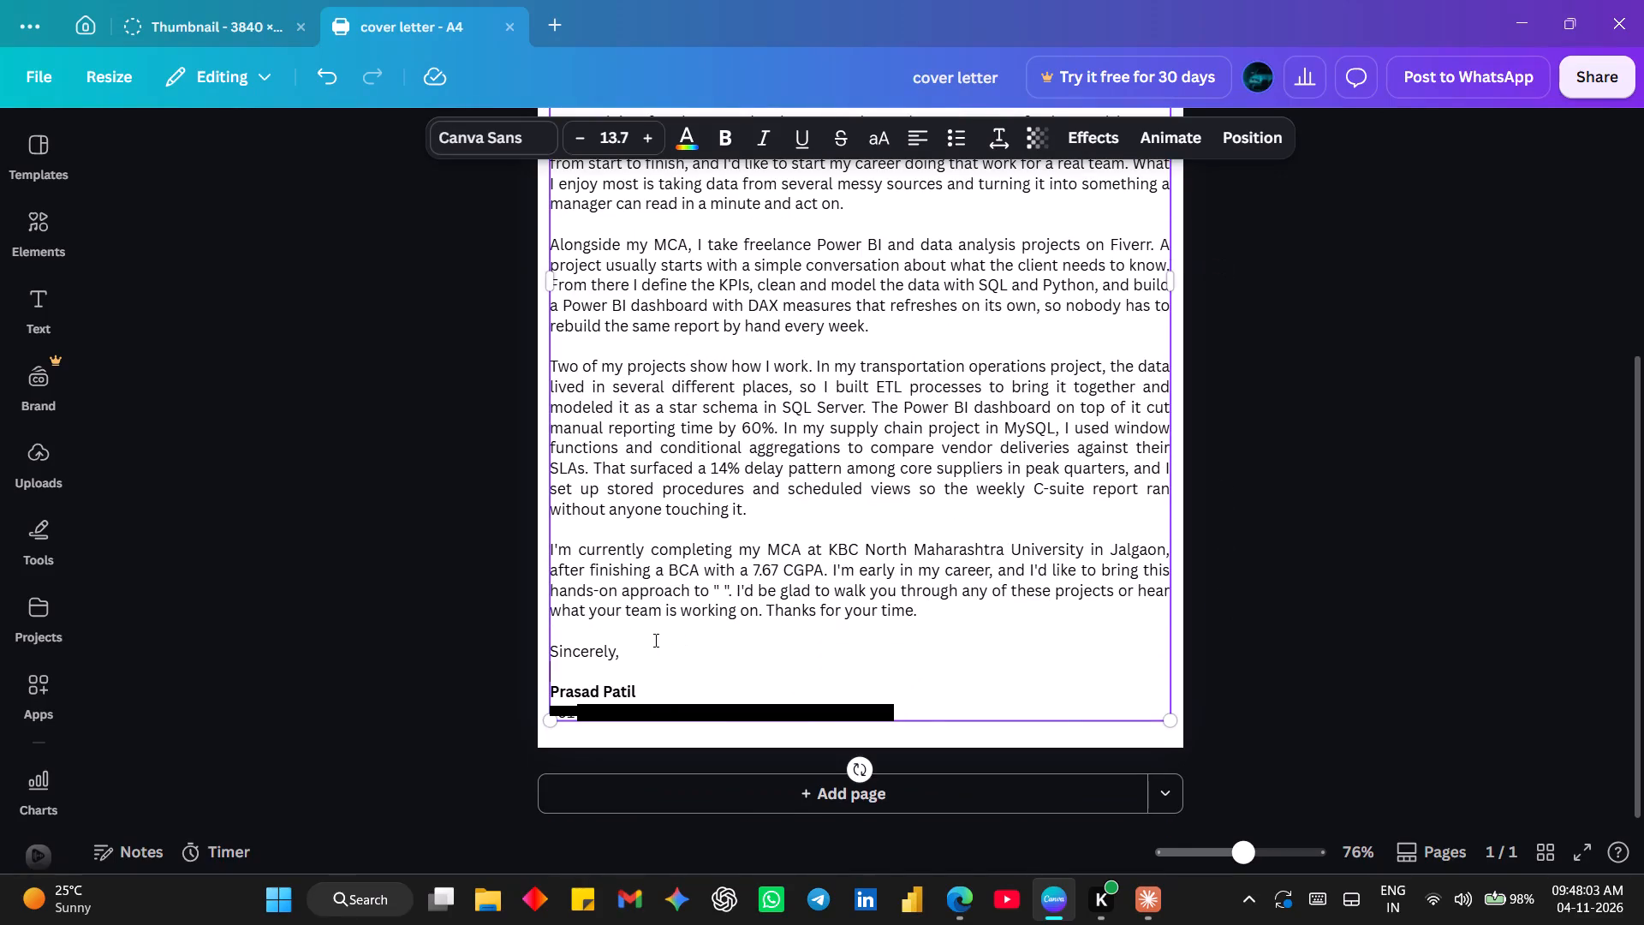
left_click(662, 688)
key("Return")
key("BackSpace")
Check the letter's spacing from the closing back up to the header with the text box deselected.
scroll(664, 688, "up", 4)
scroll(664, 688, "down", 1)
scroll(664, 688, "up", 1)
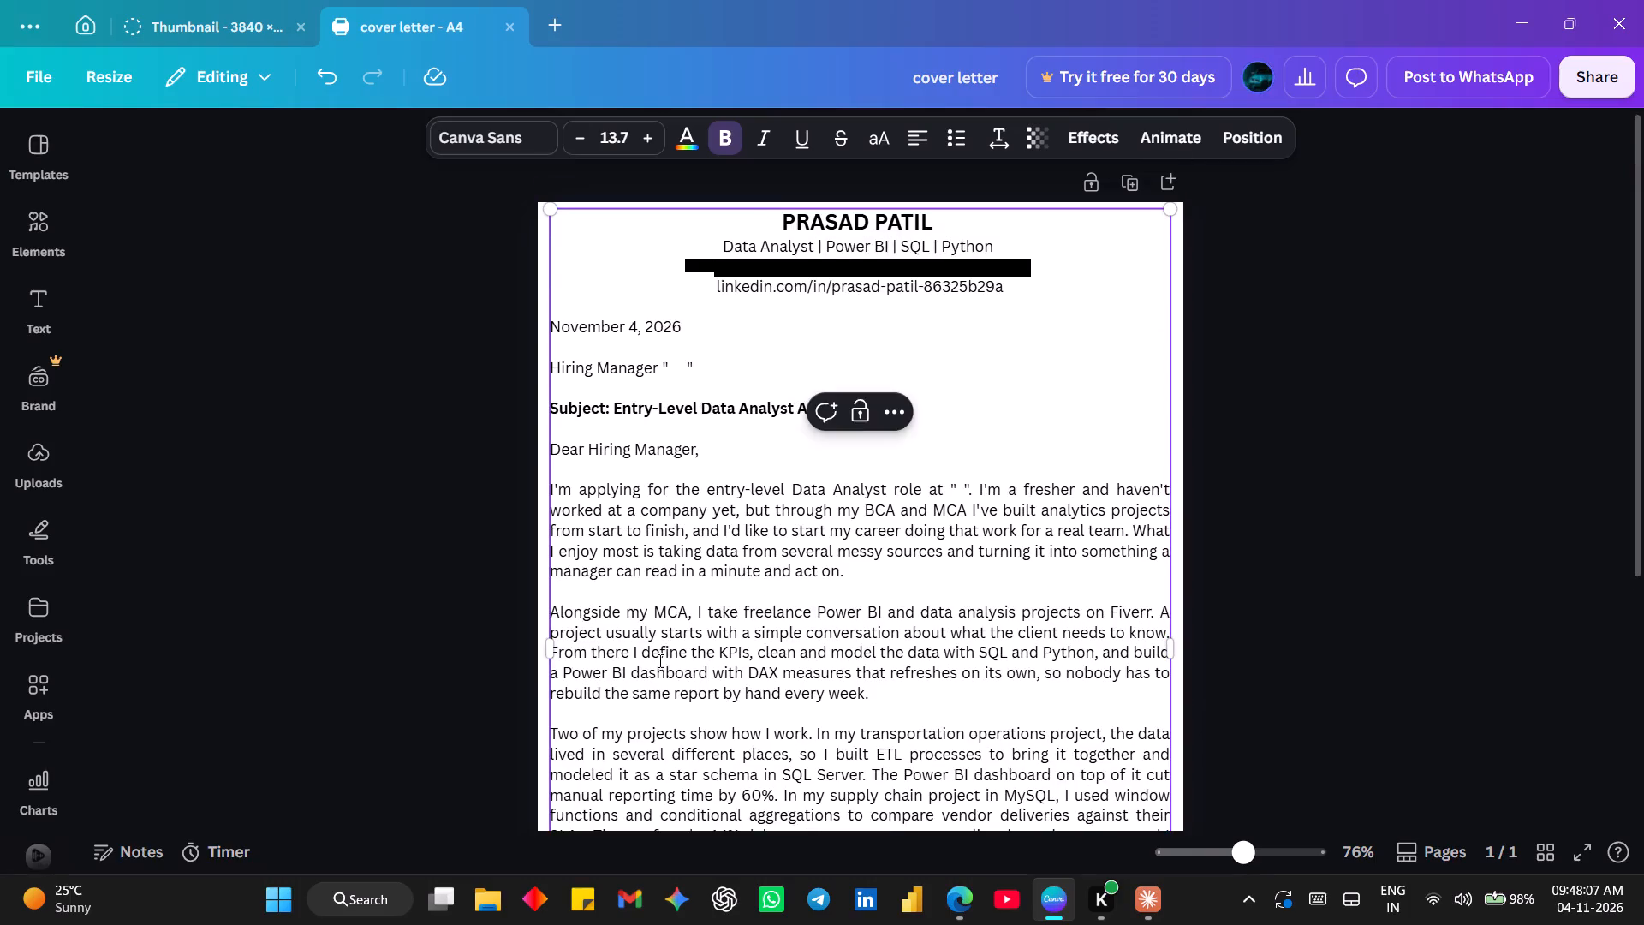
left_click(1027, 366)
left_click(1065, 323)
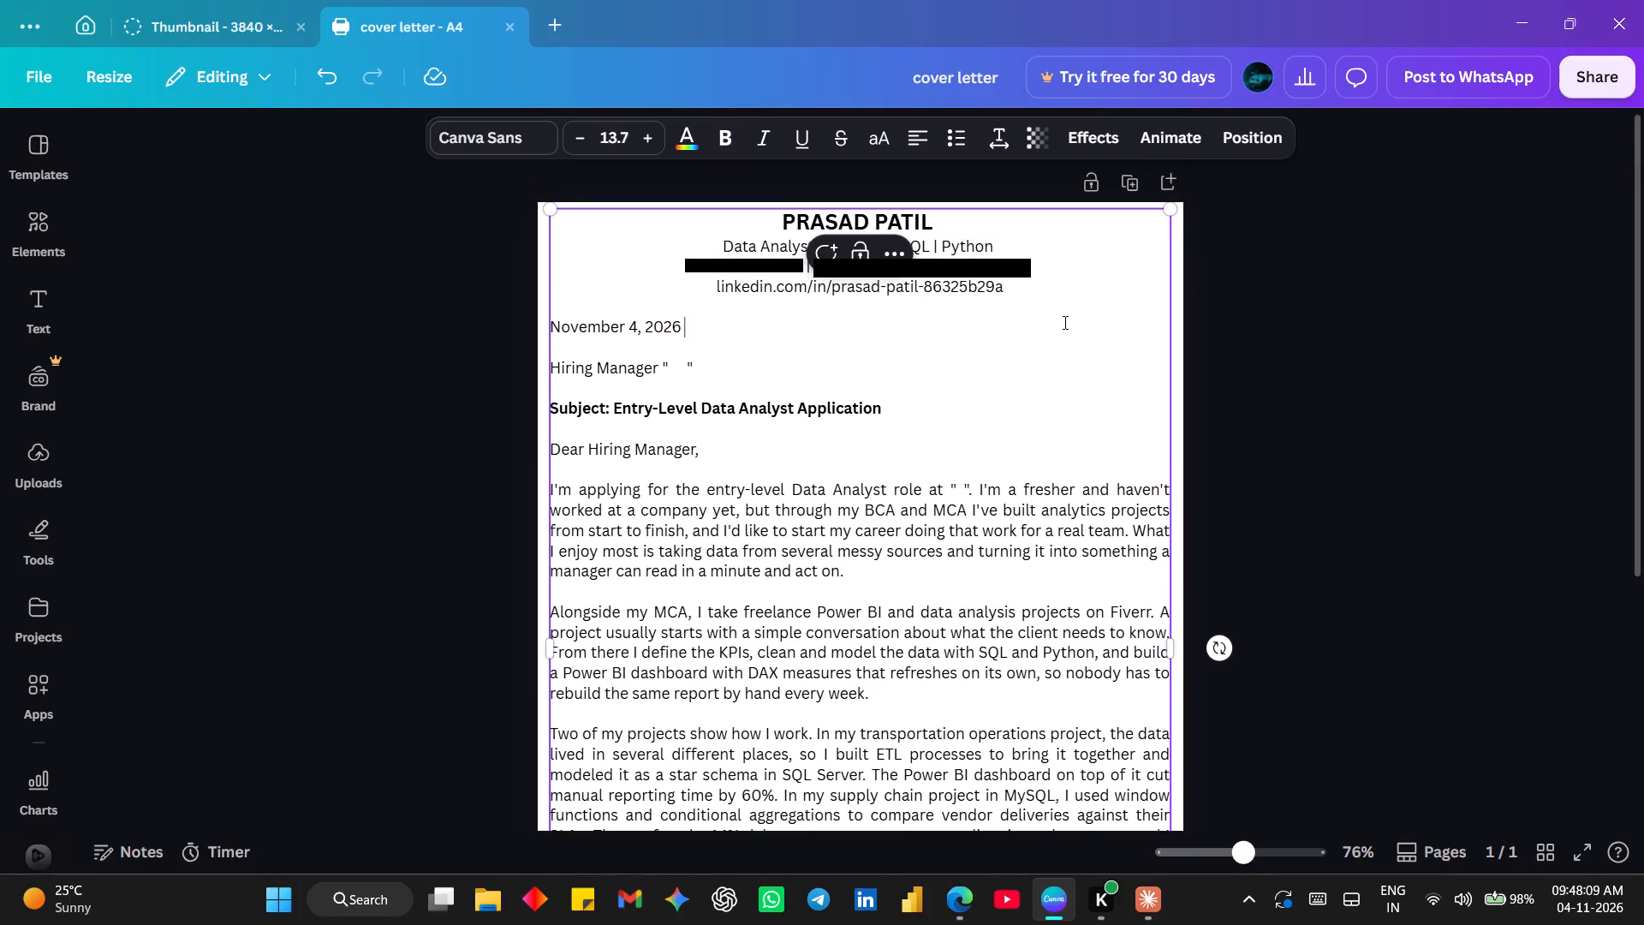
left_click(1224, 348)
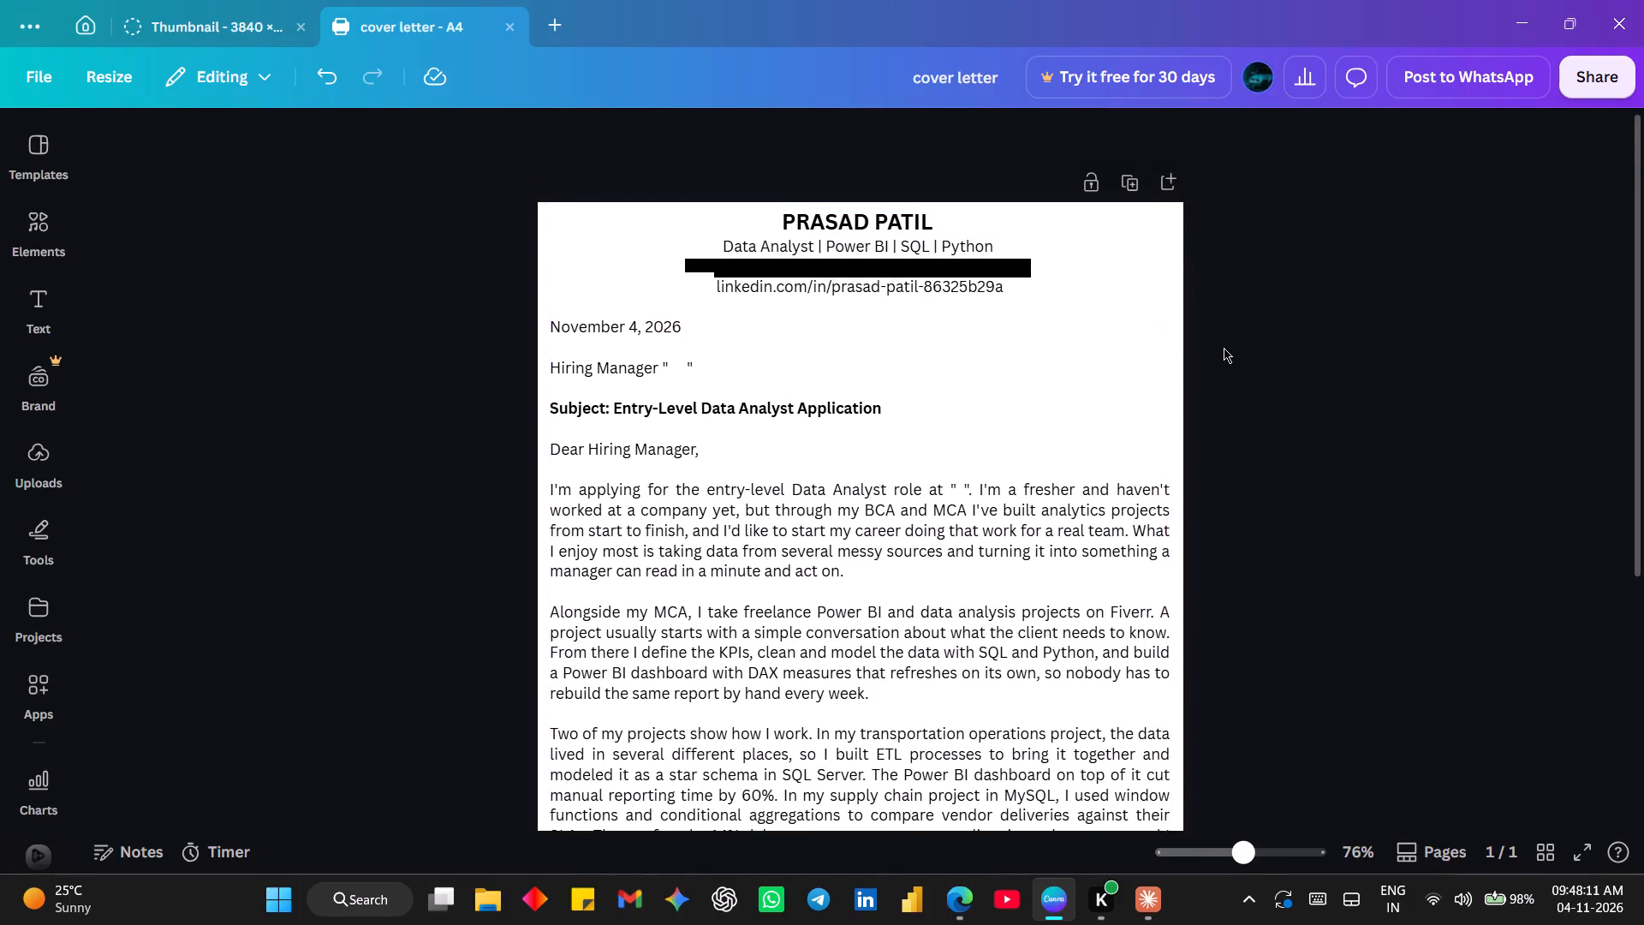
Start adding a link for the LinkedIn address by opening the link entry on the letter's text box.
left_click(962, 302)
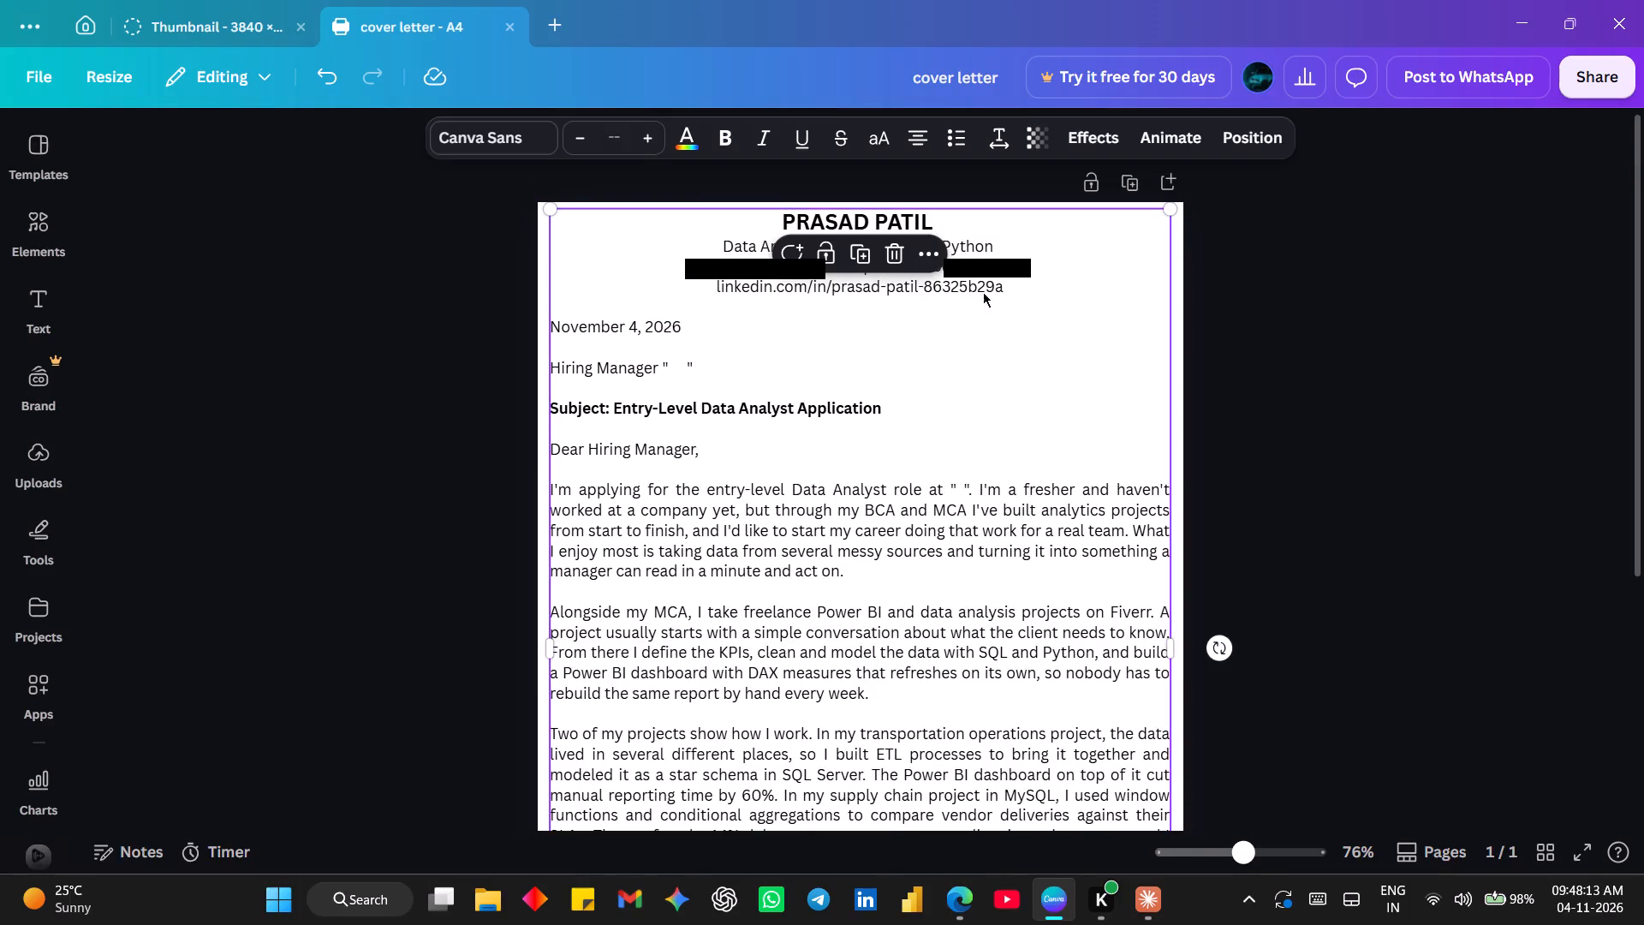
left_click(1251, 359)
left_click(977, 292)
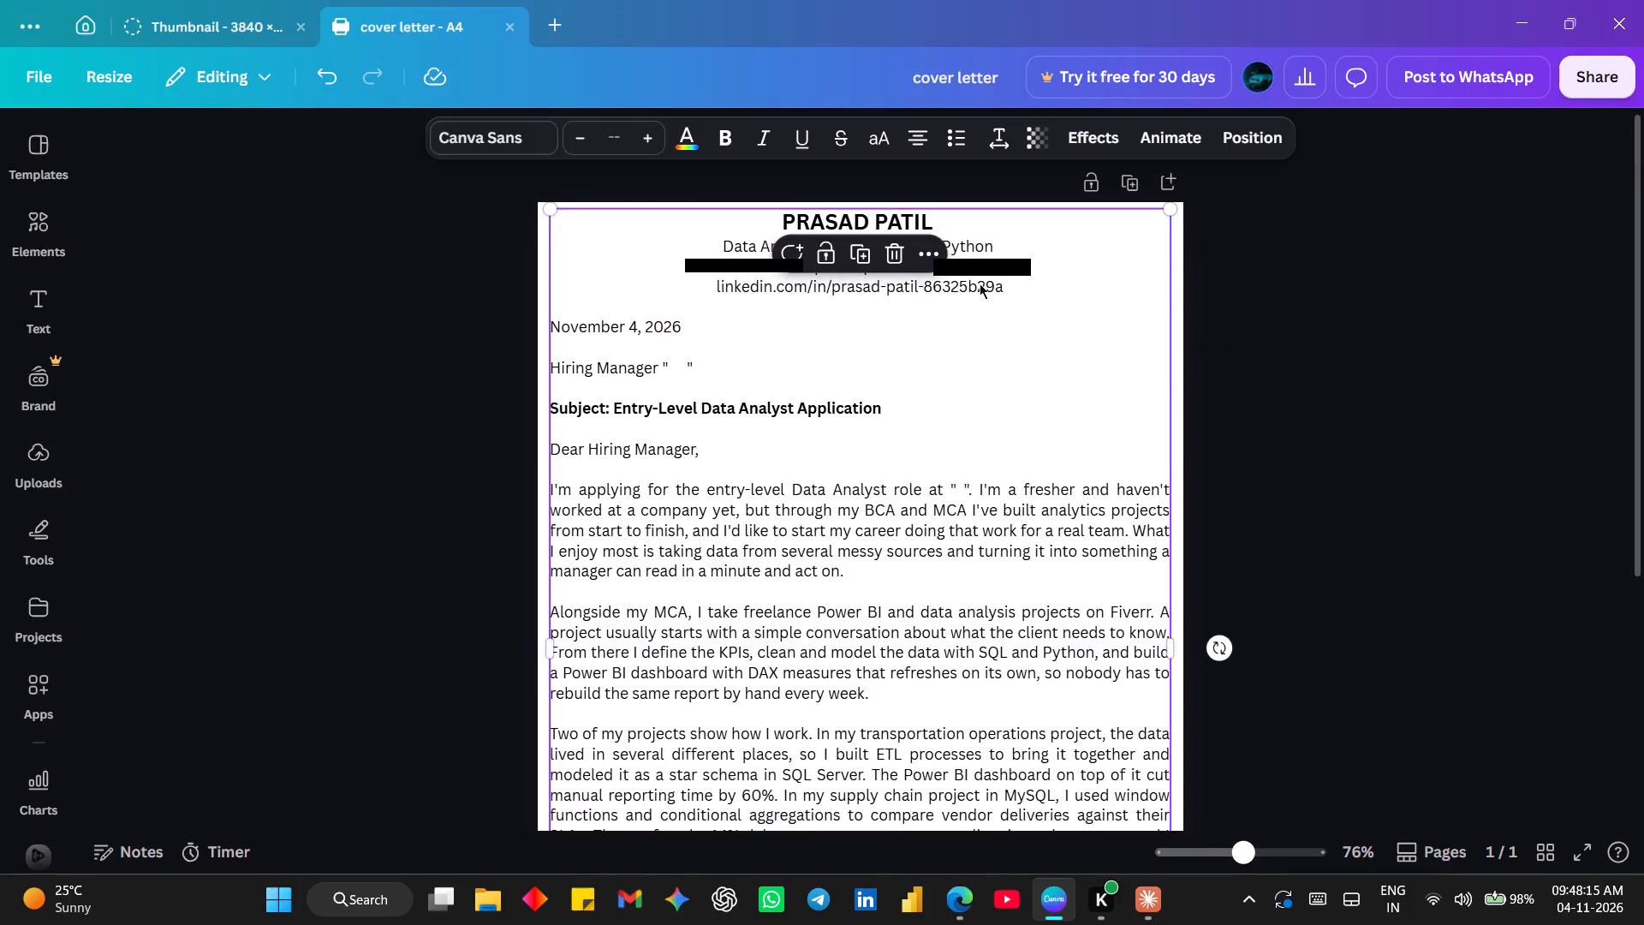
right_click(980, 283)
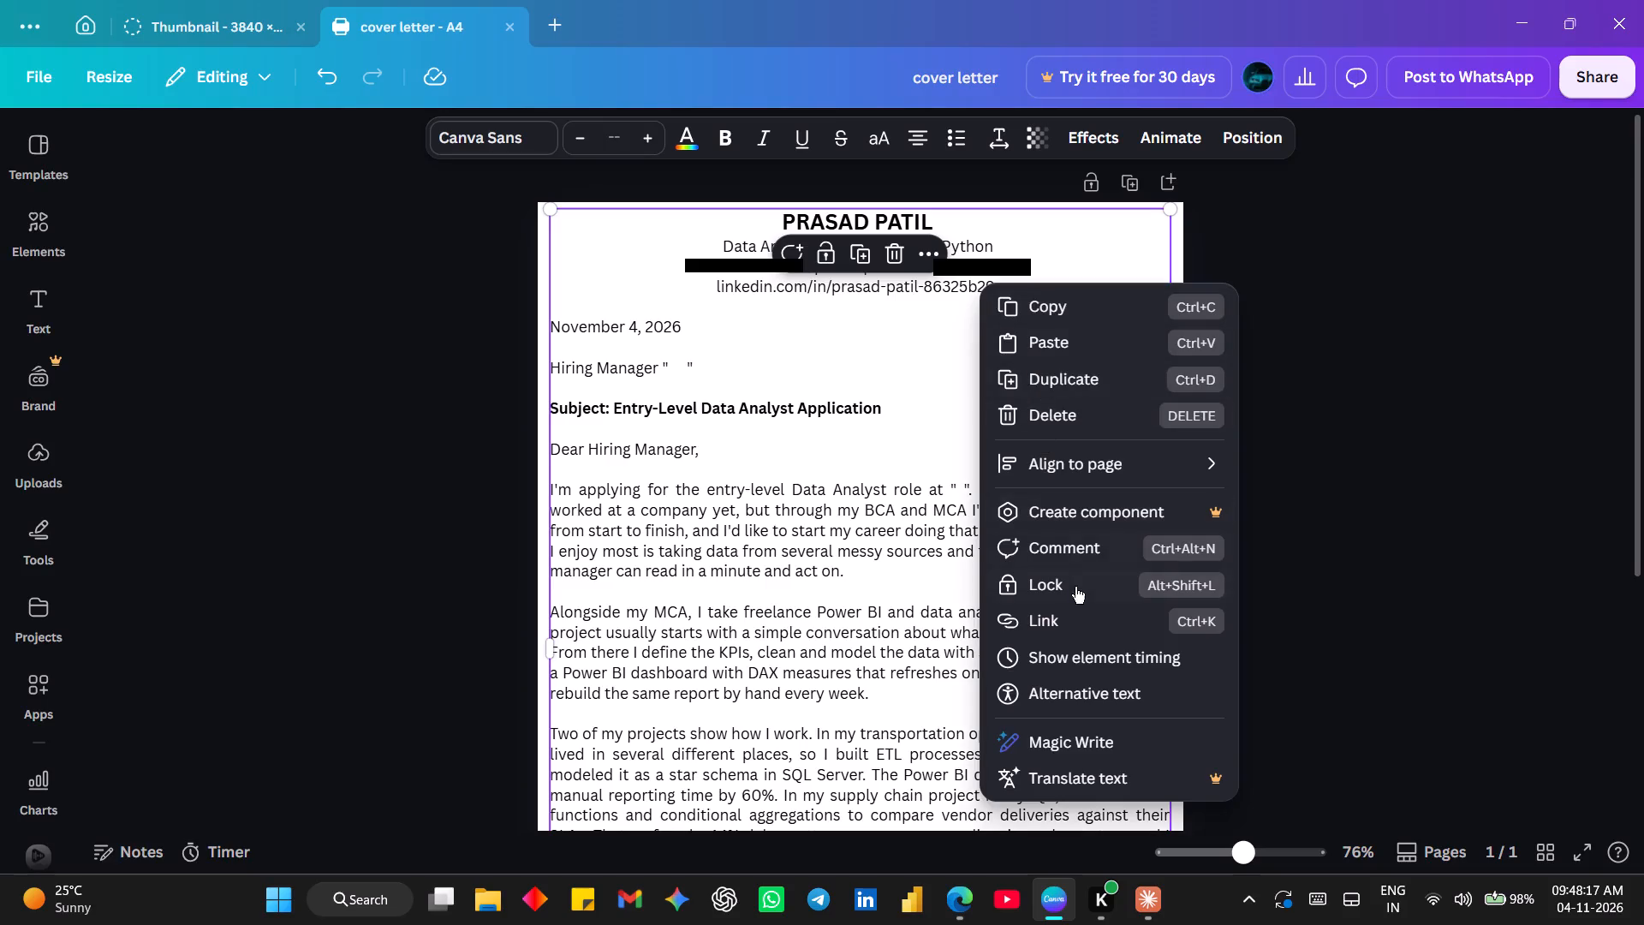
left_click(1070, 628)
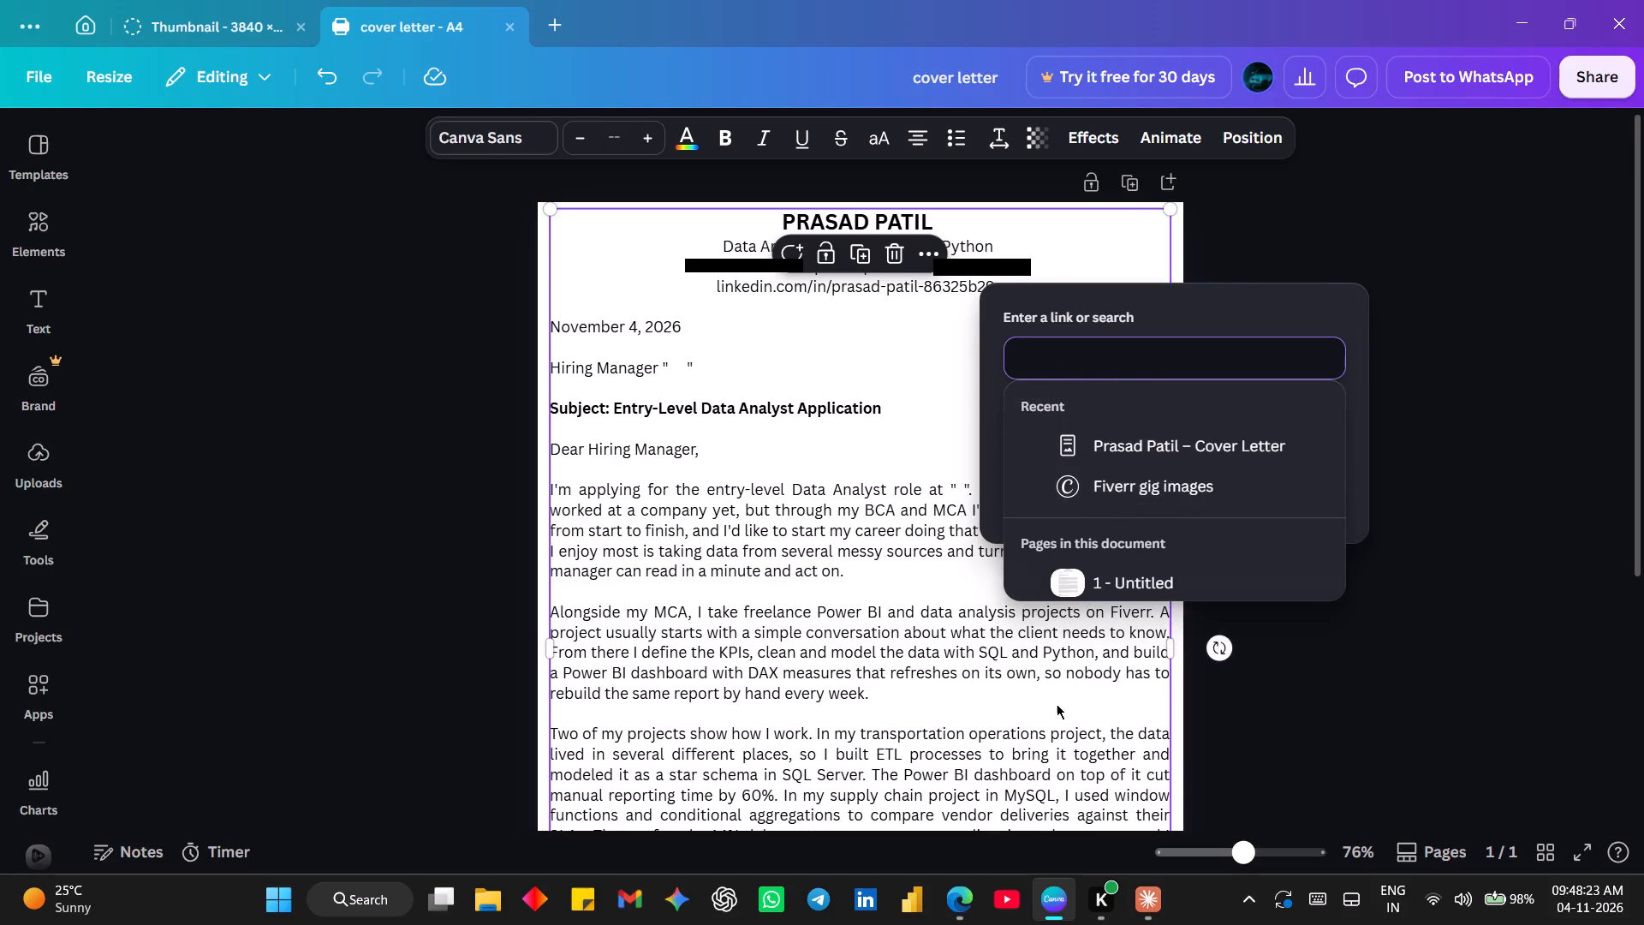
left_click(825, 903)
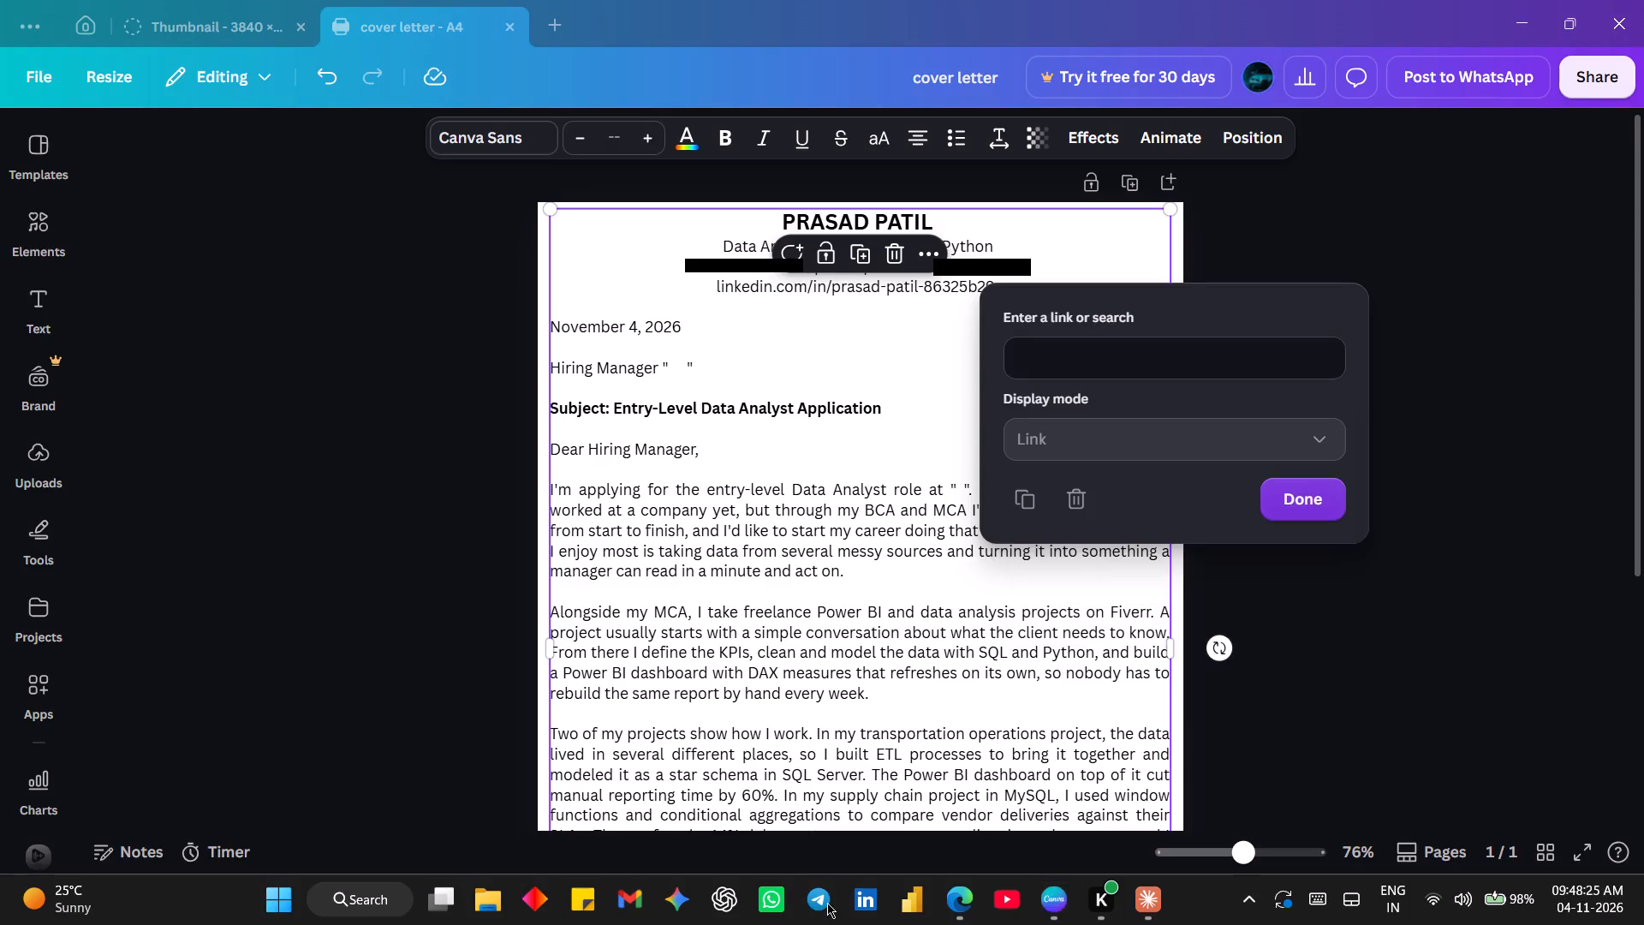
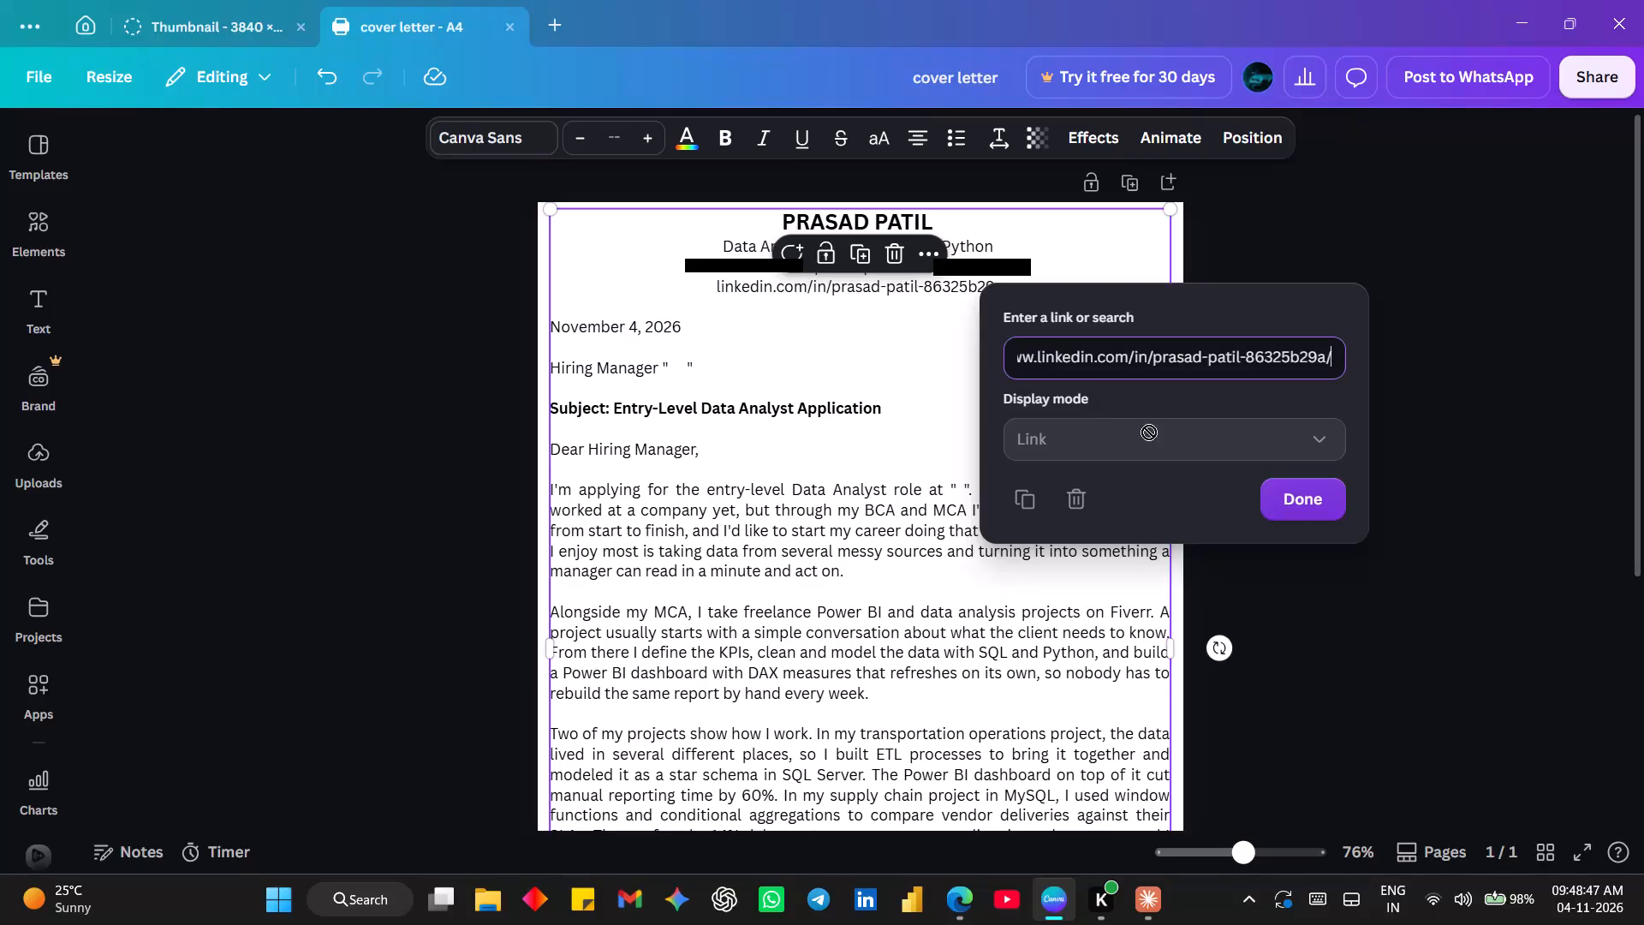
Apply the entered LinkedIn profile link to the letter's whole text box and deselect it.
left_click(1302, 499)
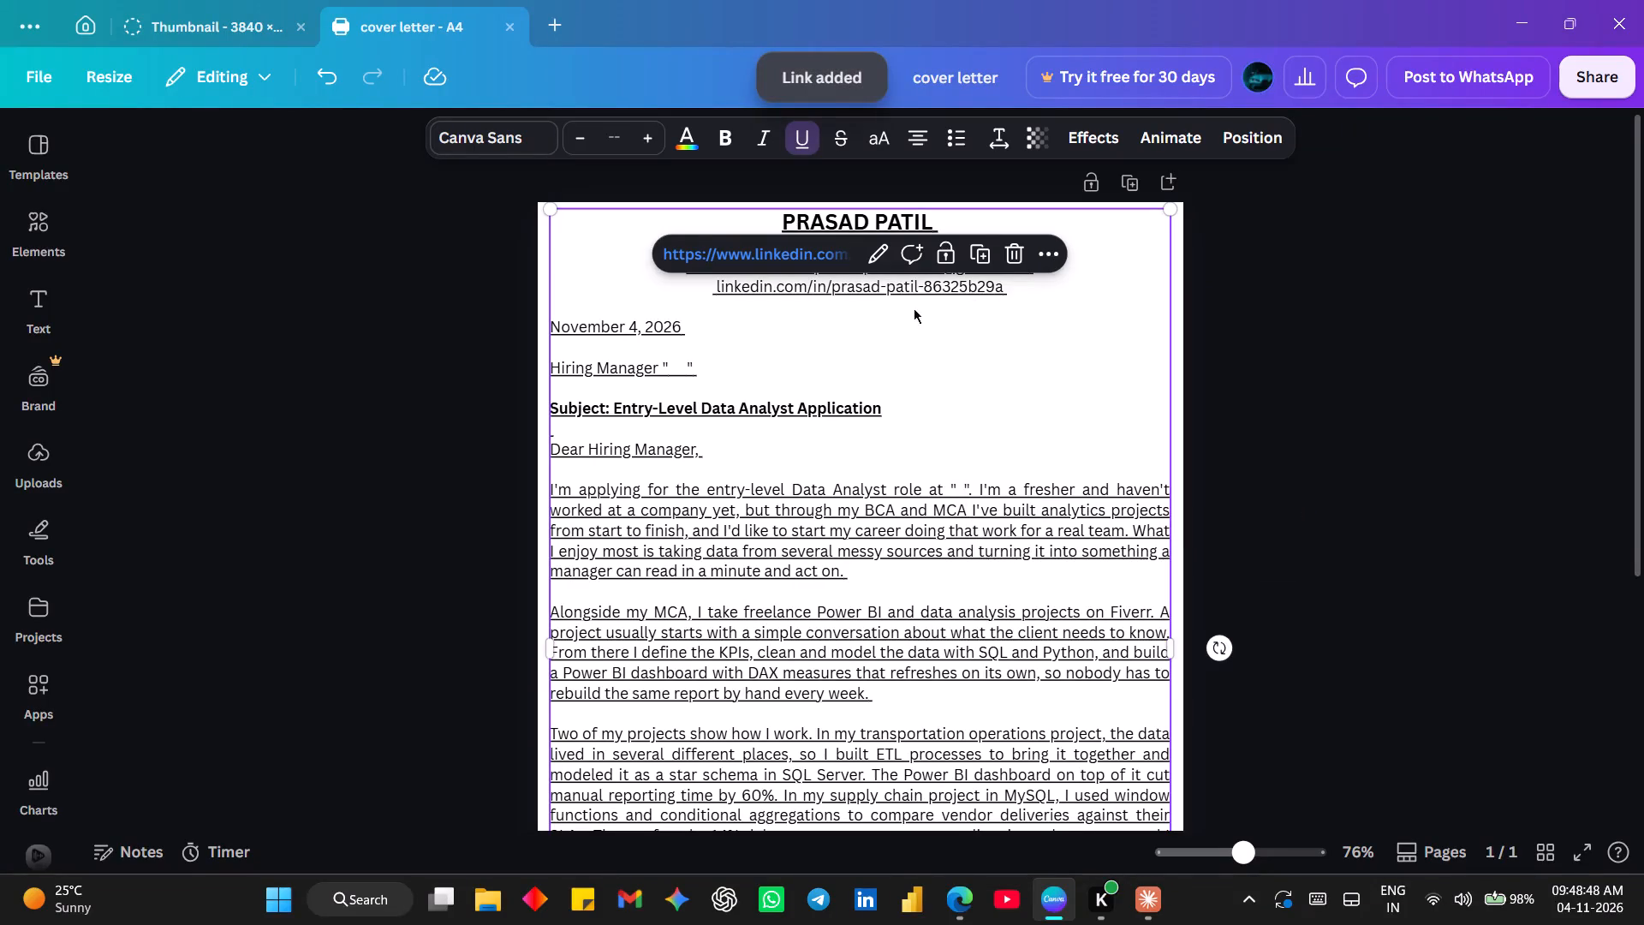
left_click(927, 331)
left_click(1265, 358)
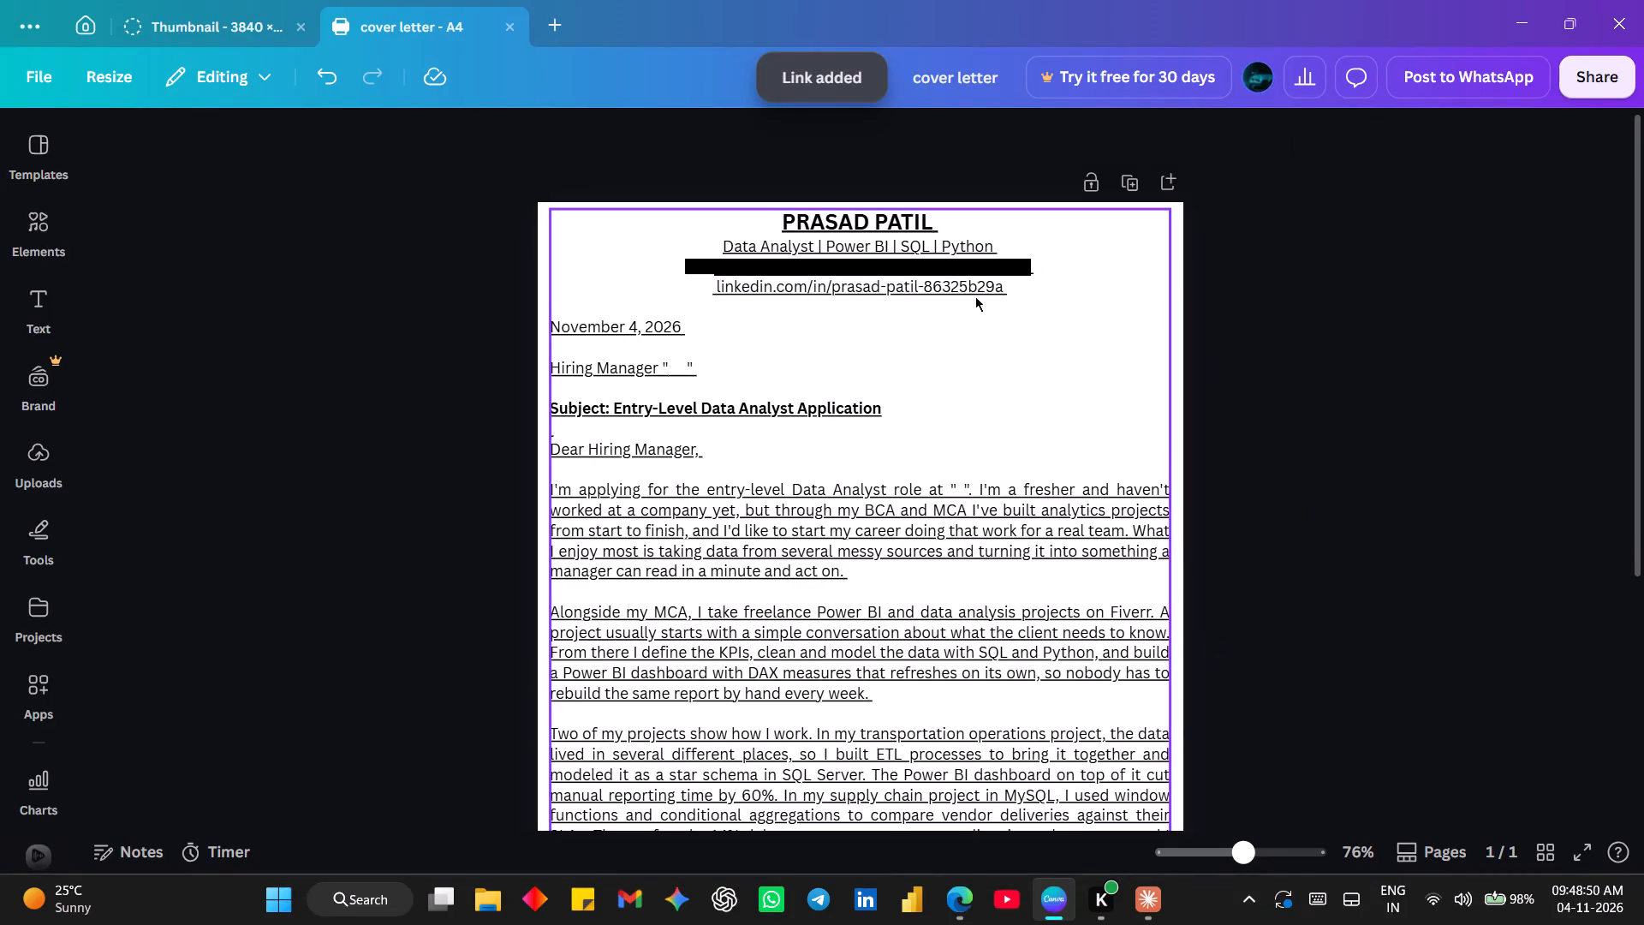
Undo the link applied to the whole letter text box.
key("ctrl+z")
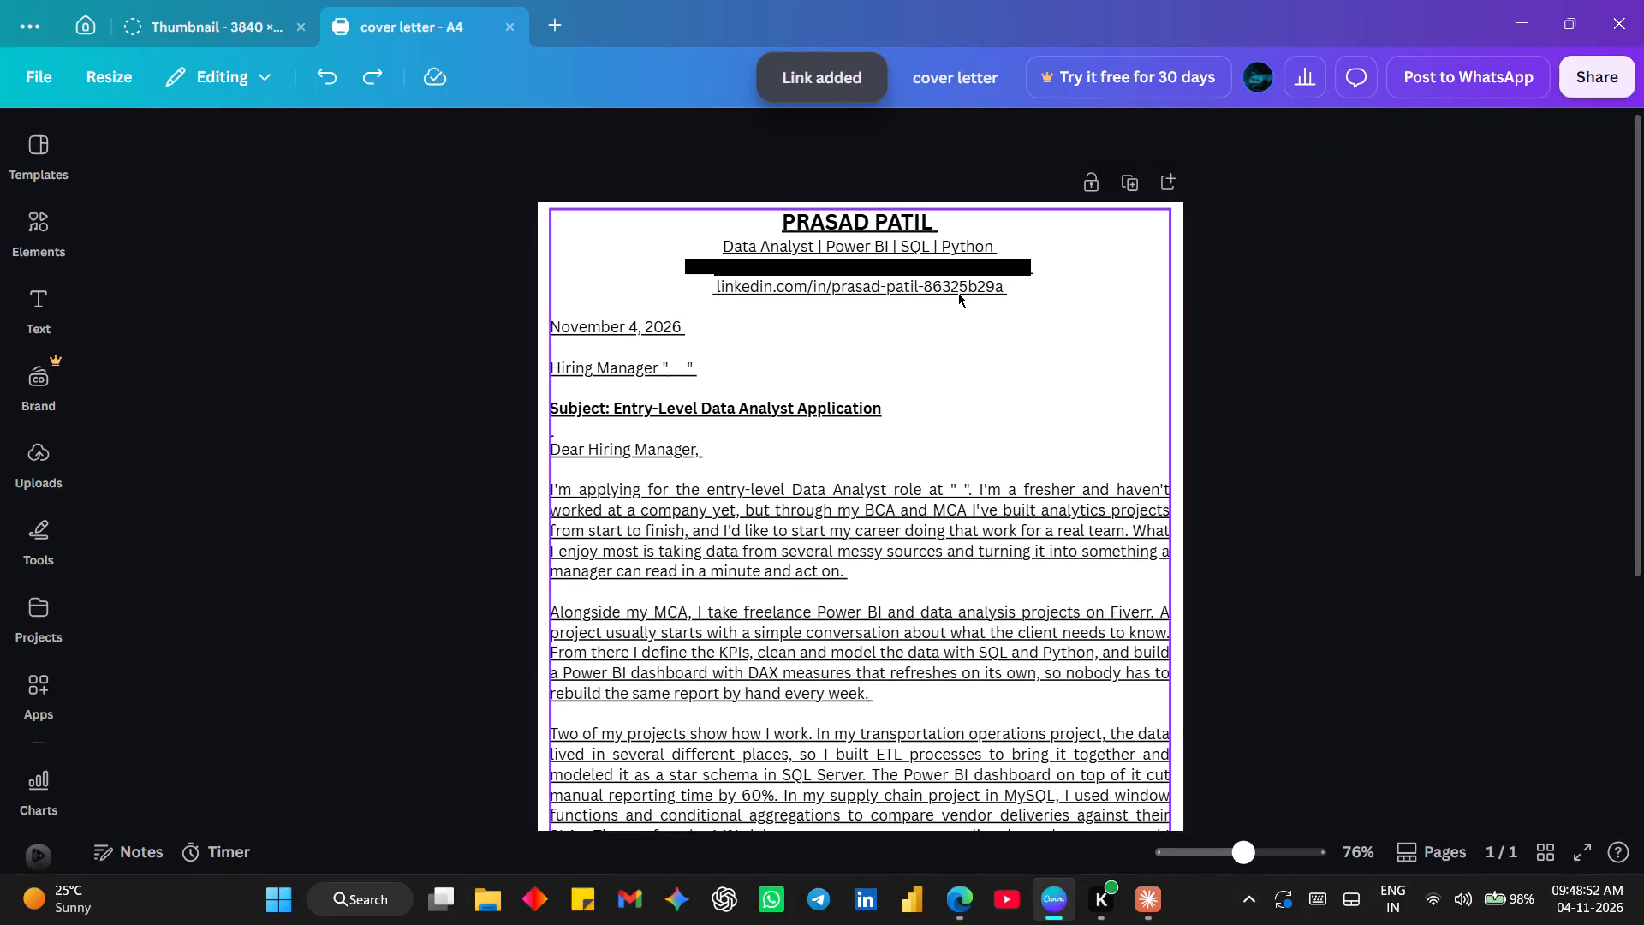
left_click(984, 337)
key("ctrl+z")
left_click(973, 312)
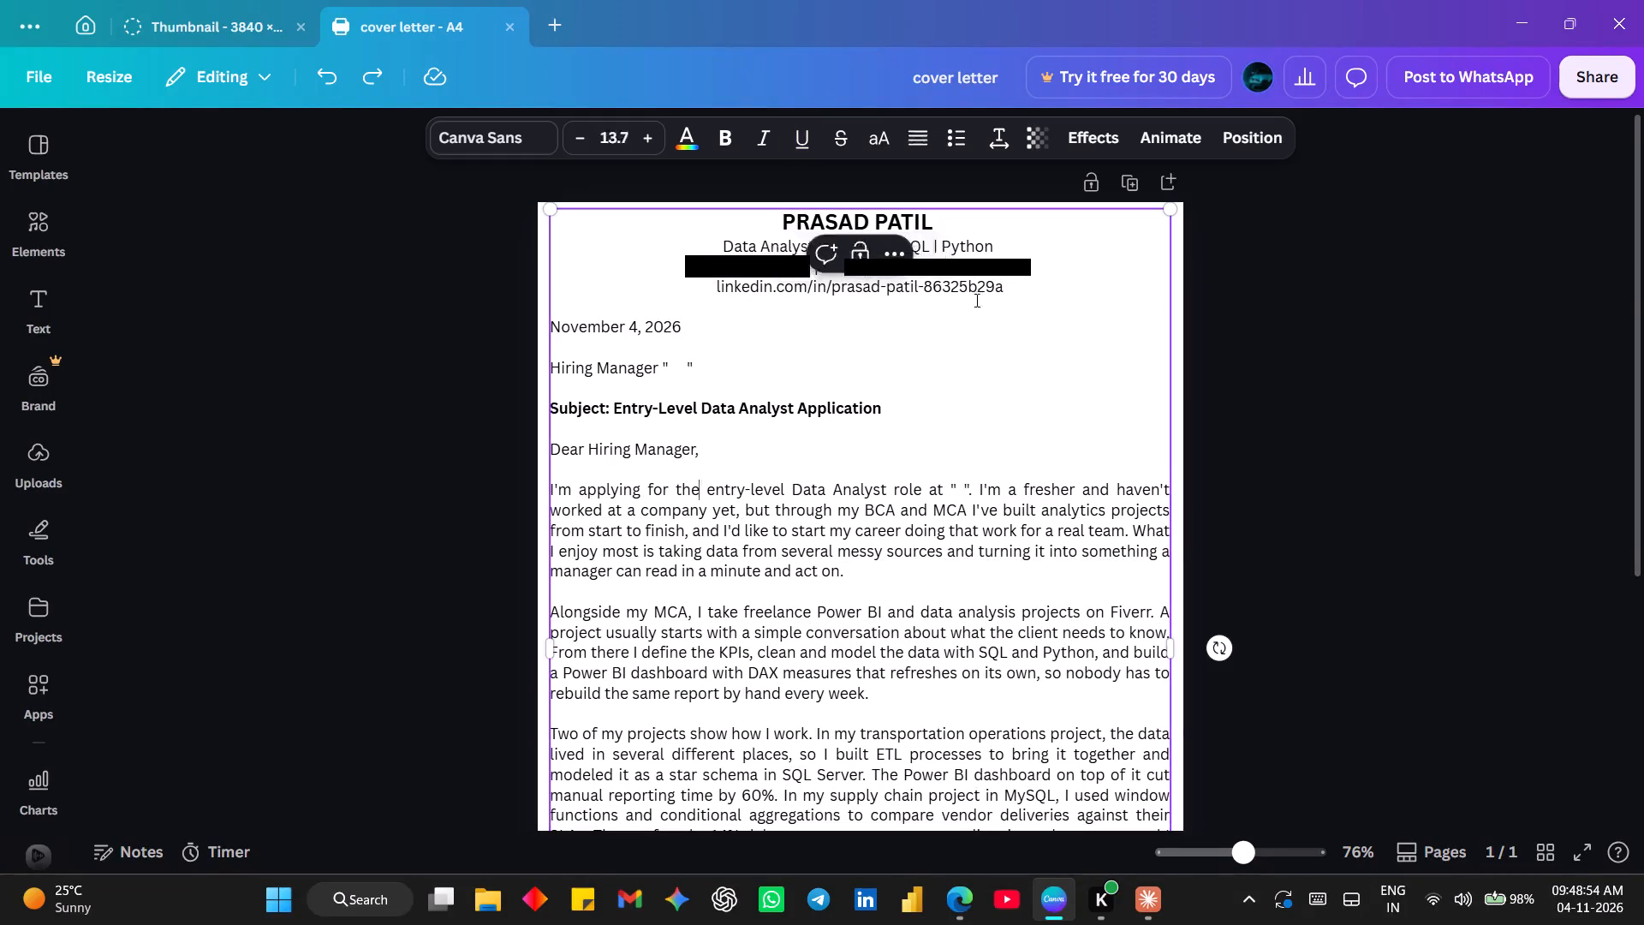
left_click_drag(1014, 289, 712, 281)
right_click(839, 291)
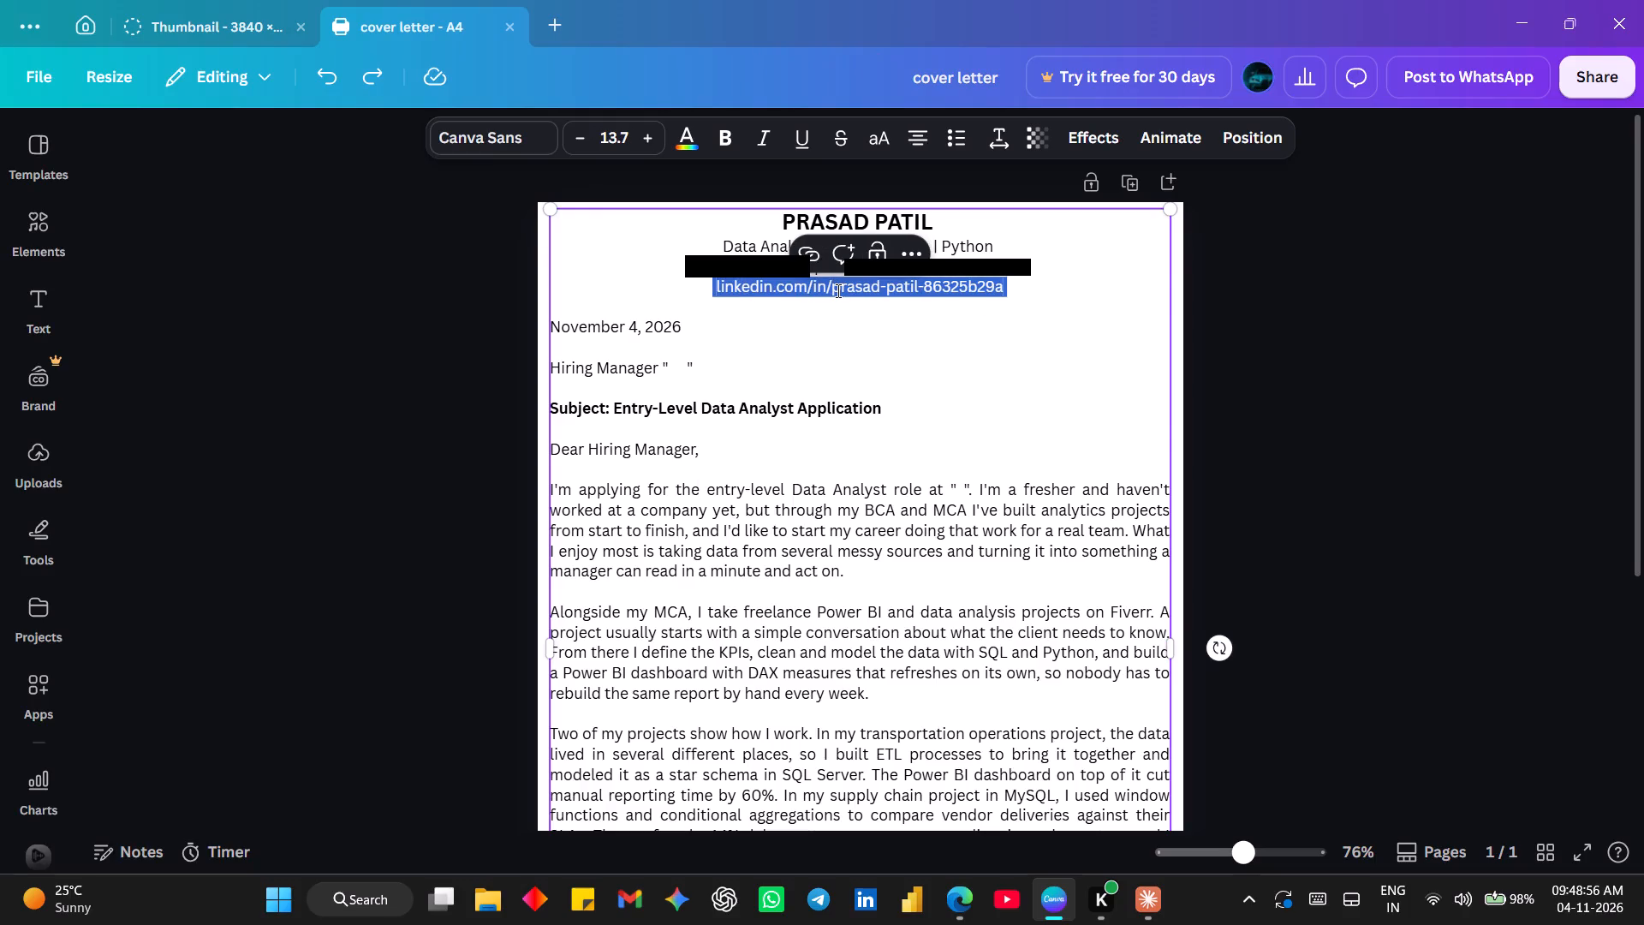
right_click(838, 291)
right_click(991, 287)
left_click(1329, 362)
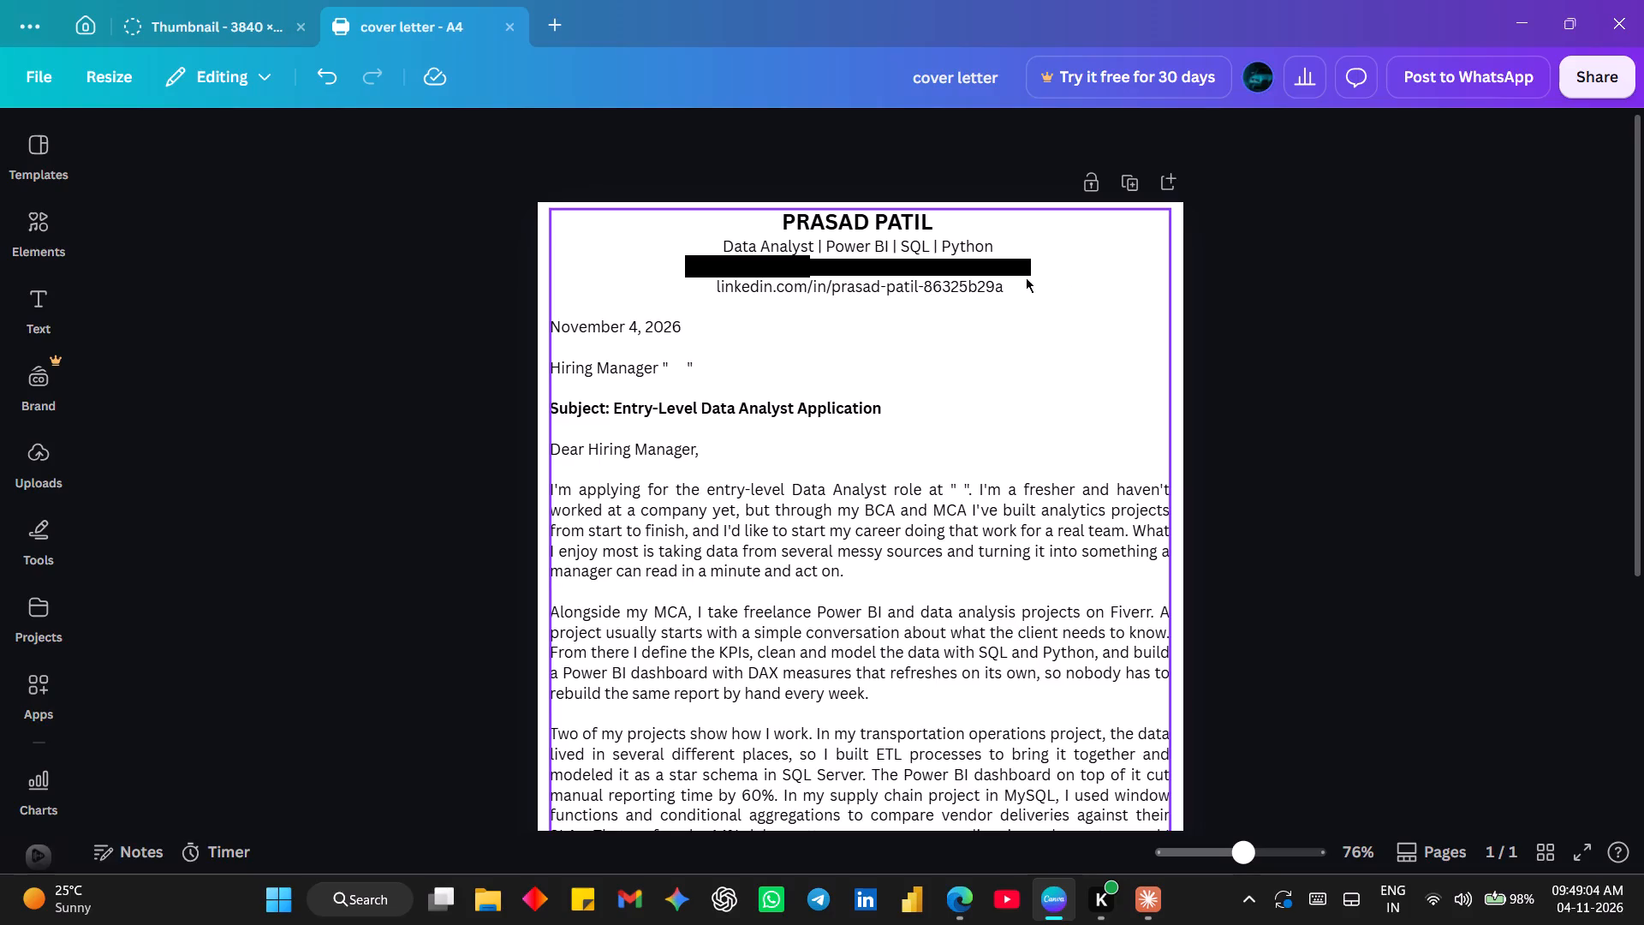
Delete the contact details line and the LinkedIn address line beneath the job title line in the header.
double_click(697, 264)
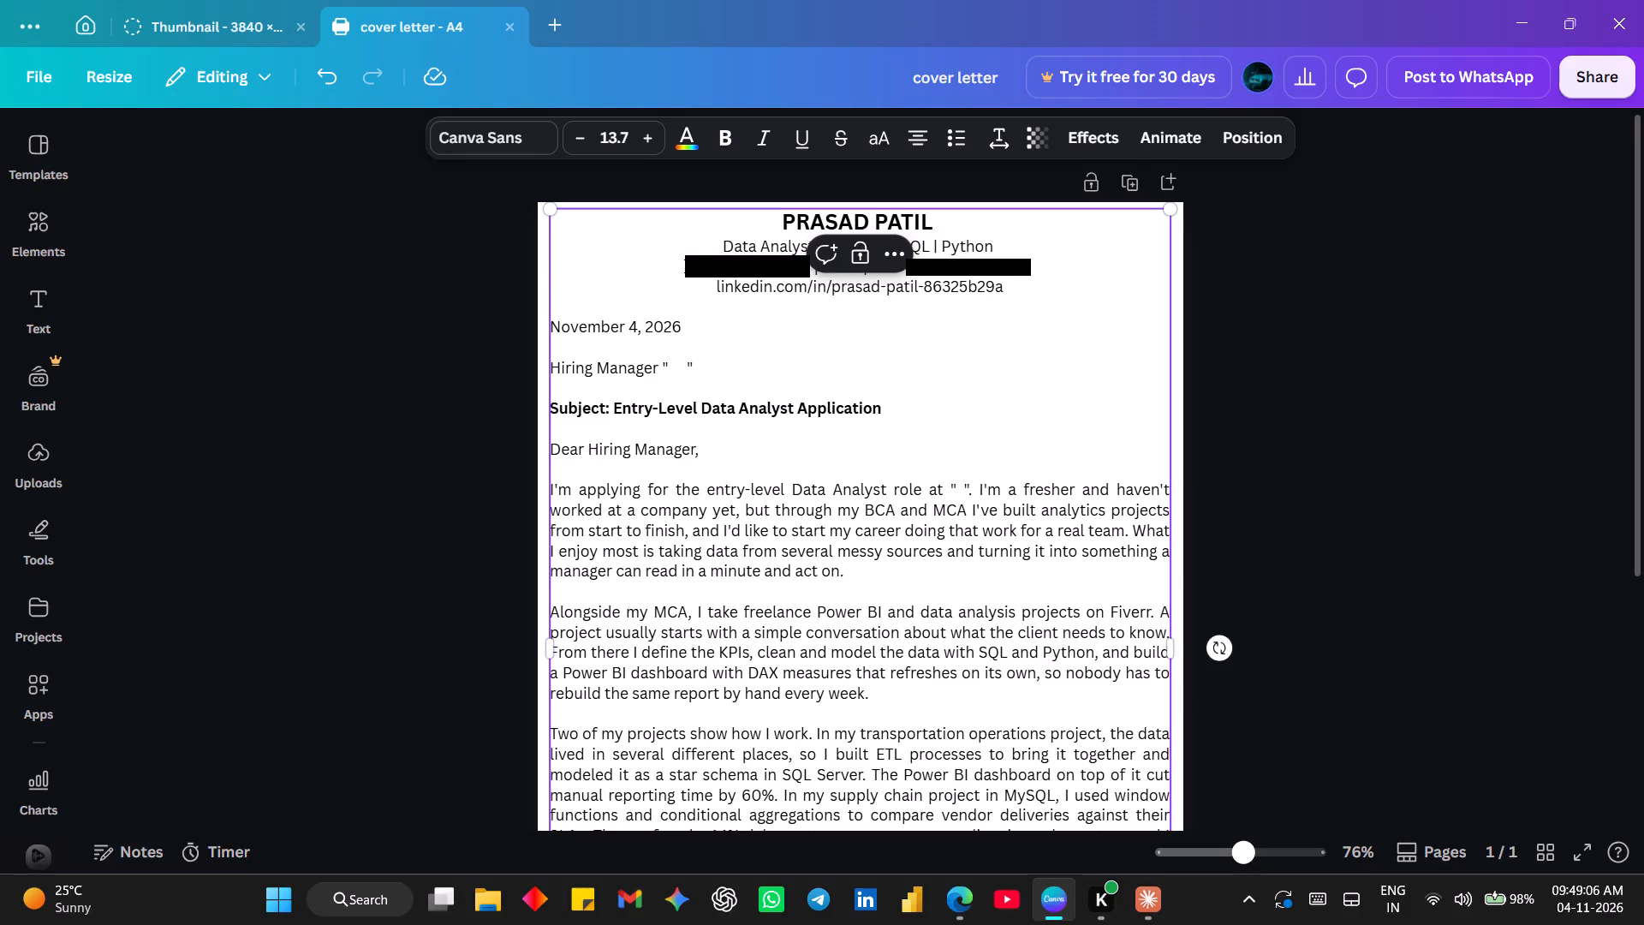
left_click_drag(687, 266, 1004, 287)
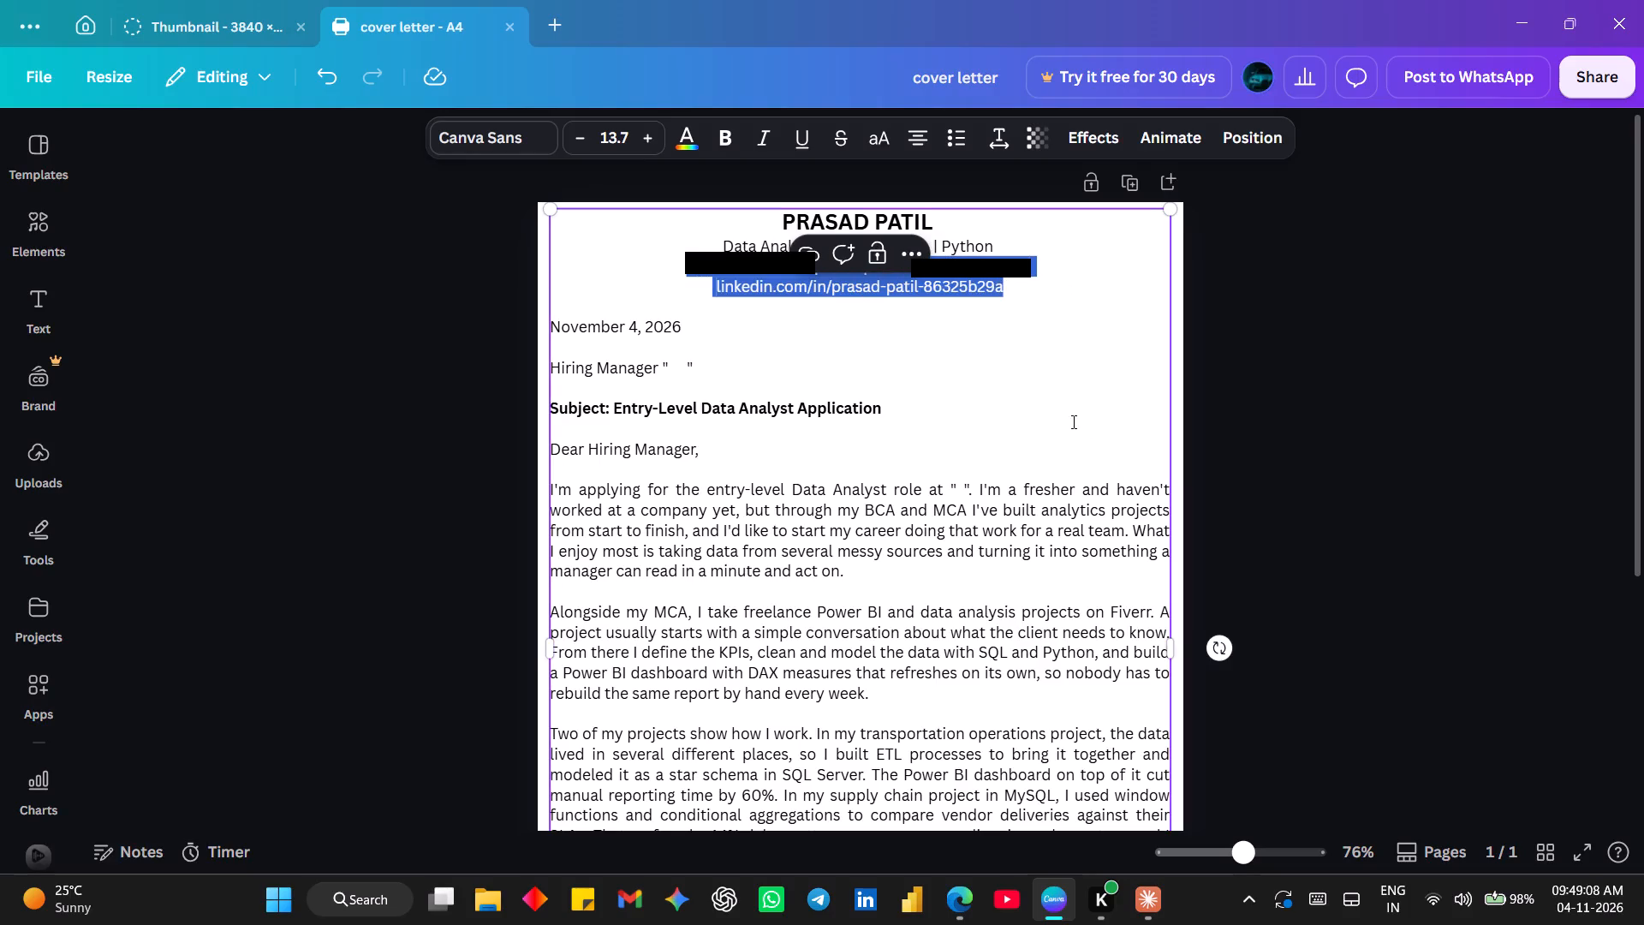
key("BackSpace")
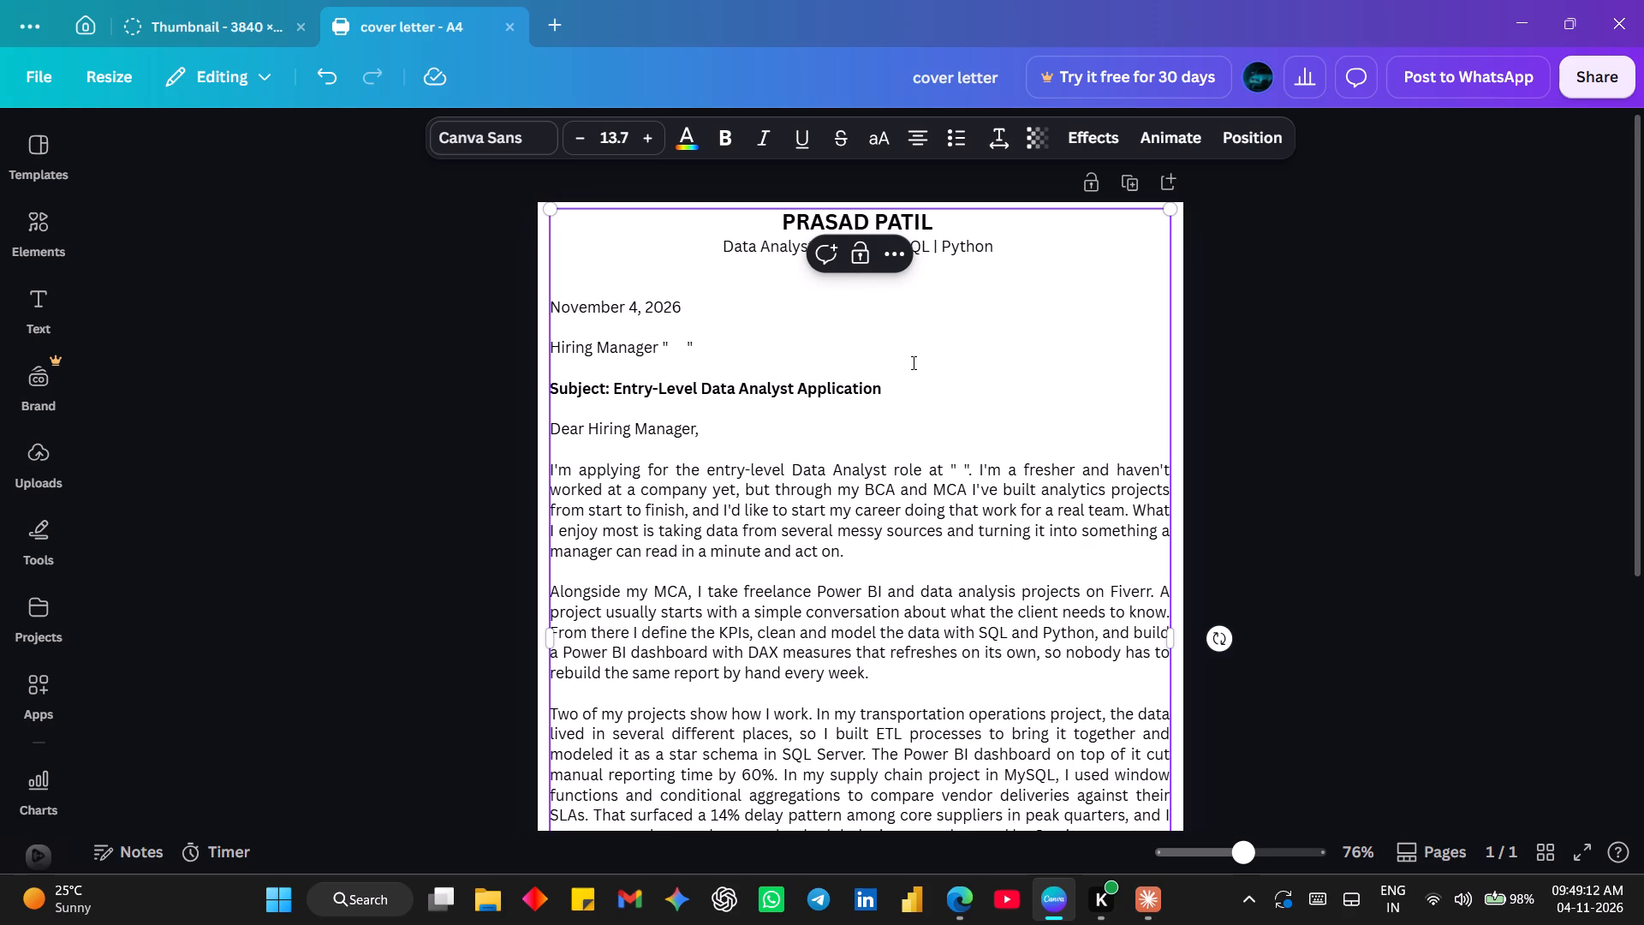
Start retyping the header's contact line beneath the job title line, beginning with the country code +91.
key("shift+plus")
type("91")
left_click(926, 308)
left_click(1269, 323)
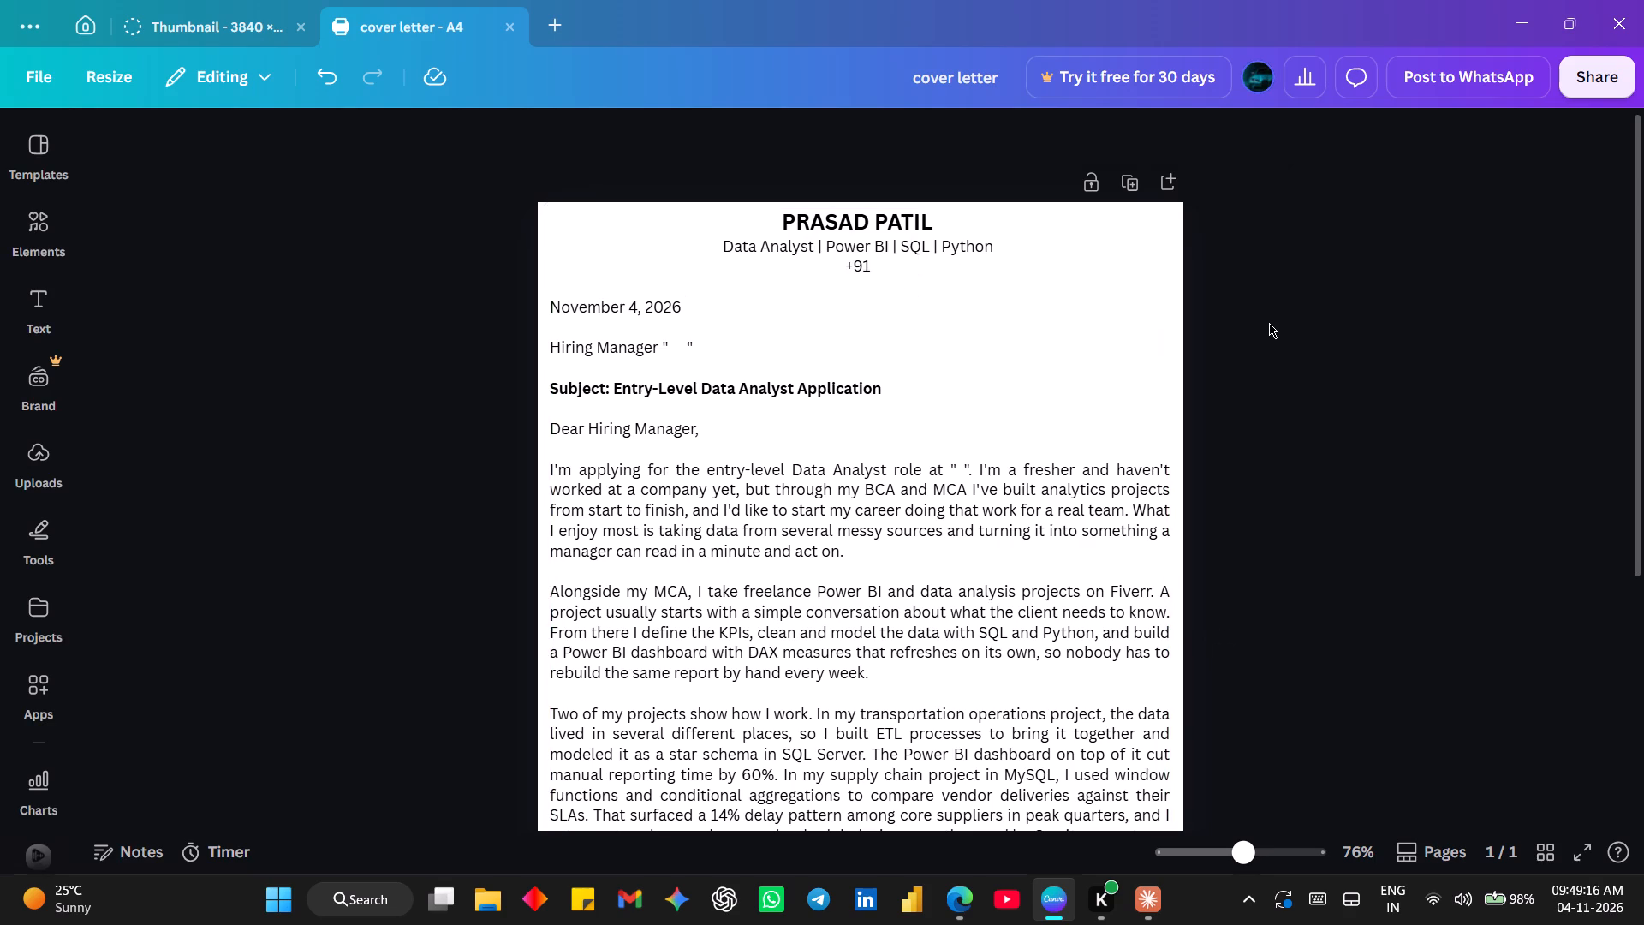
double_click(877, 275)
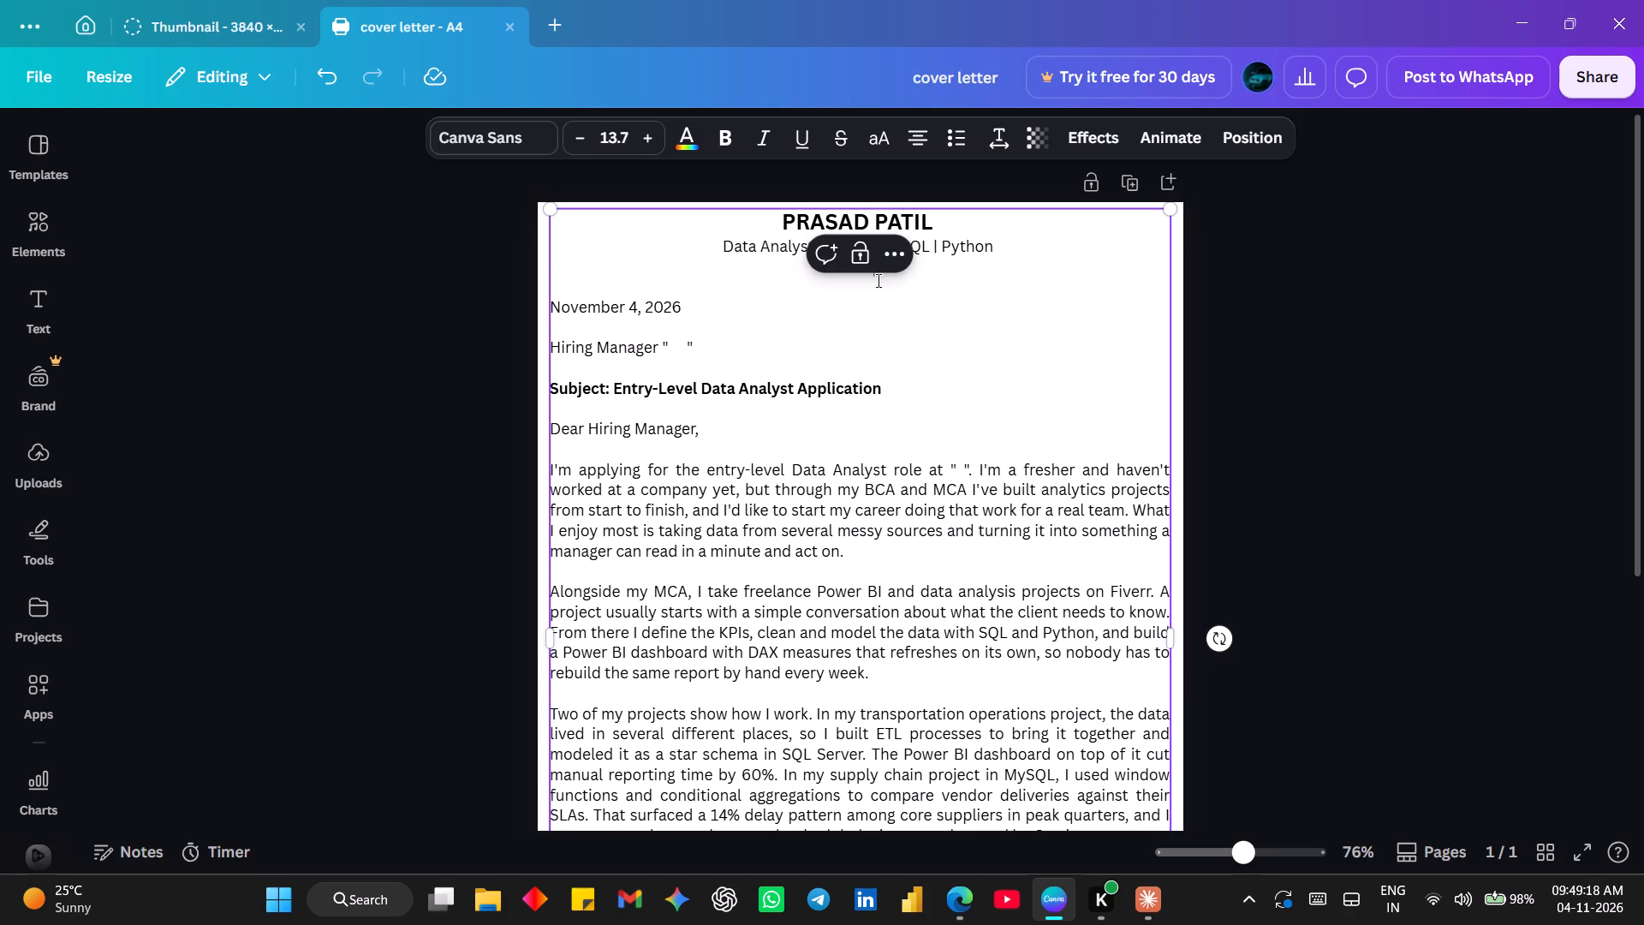
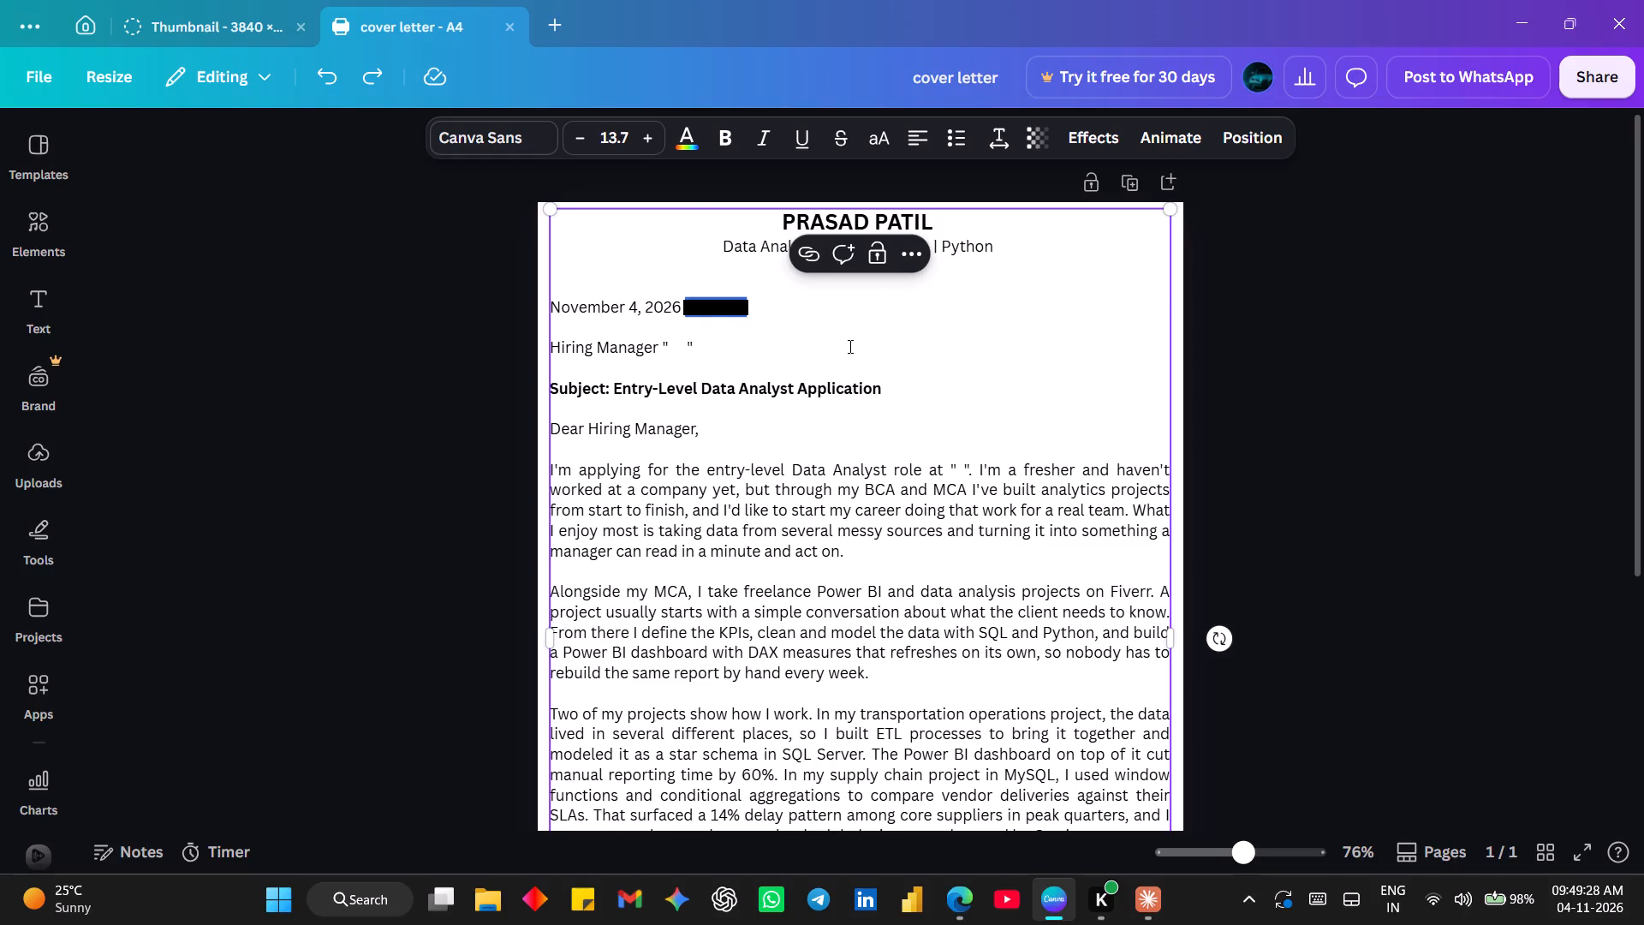
Delete the selected text that follows the date on the letter's date line.
key("BackSpace")
left_click(1352, 421)
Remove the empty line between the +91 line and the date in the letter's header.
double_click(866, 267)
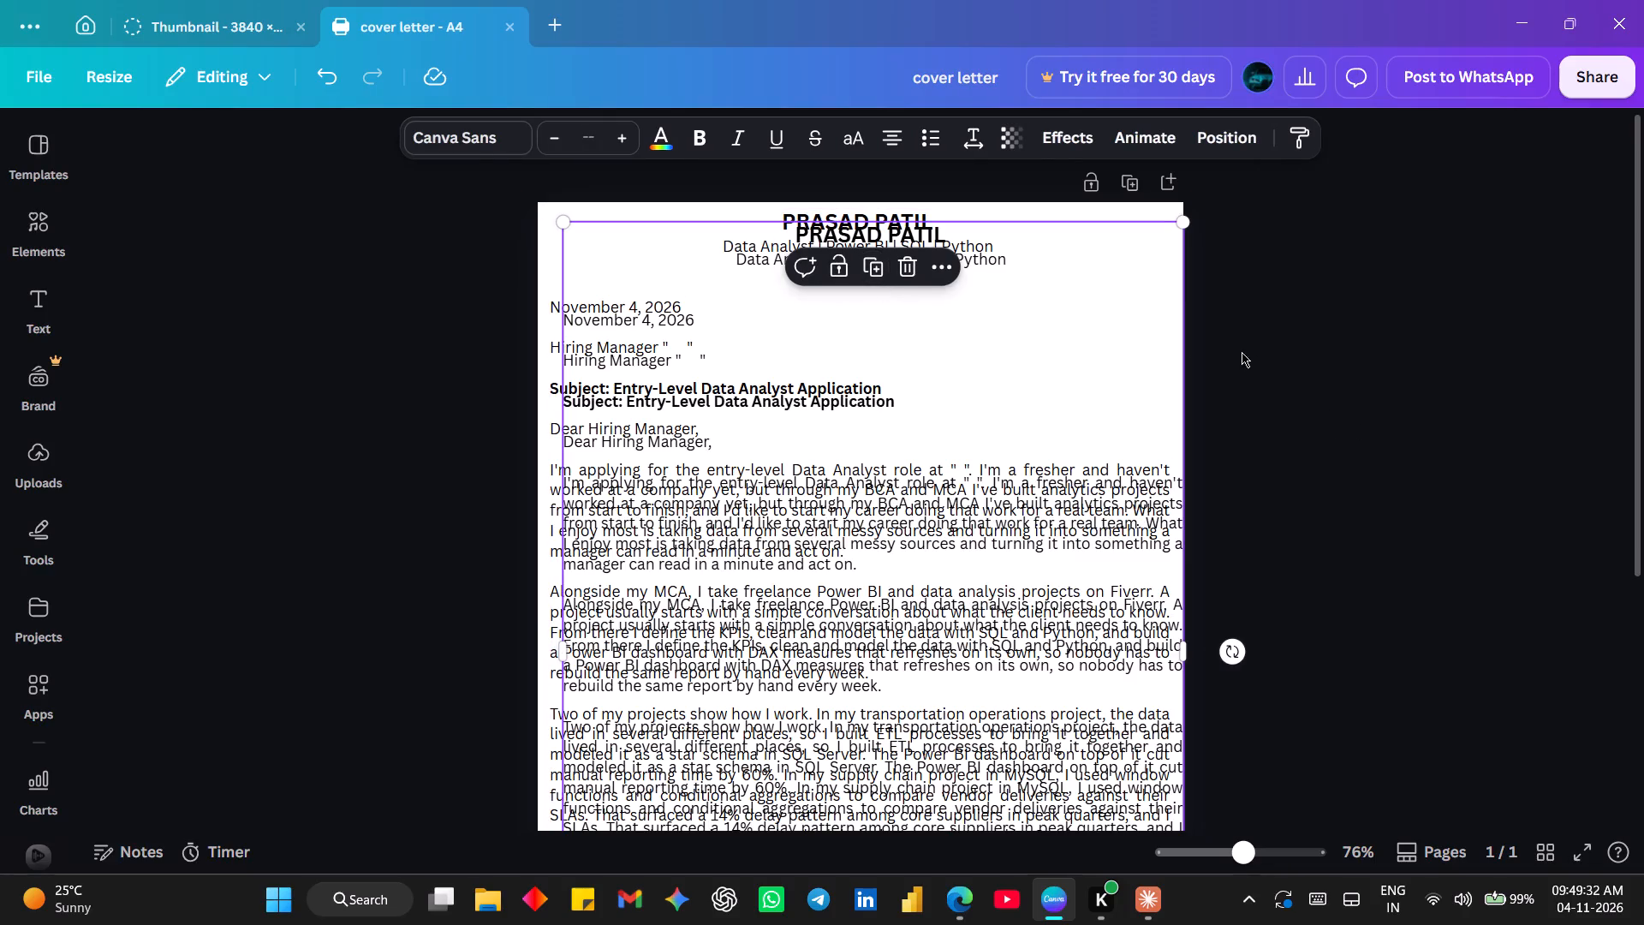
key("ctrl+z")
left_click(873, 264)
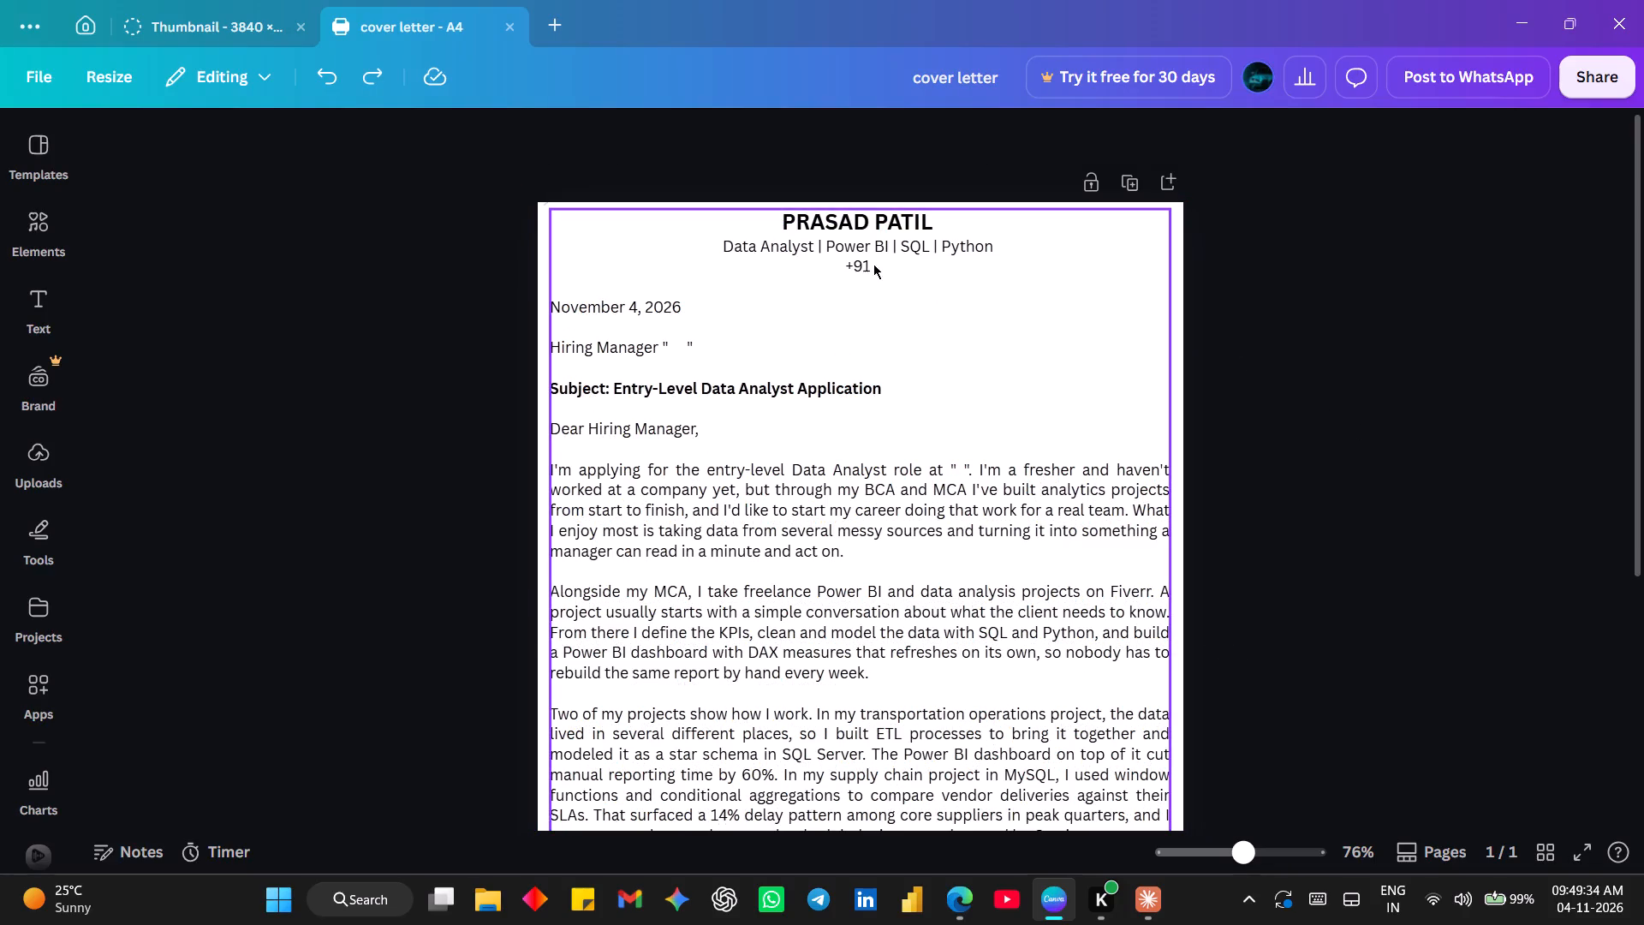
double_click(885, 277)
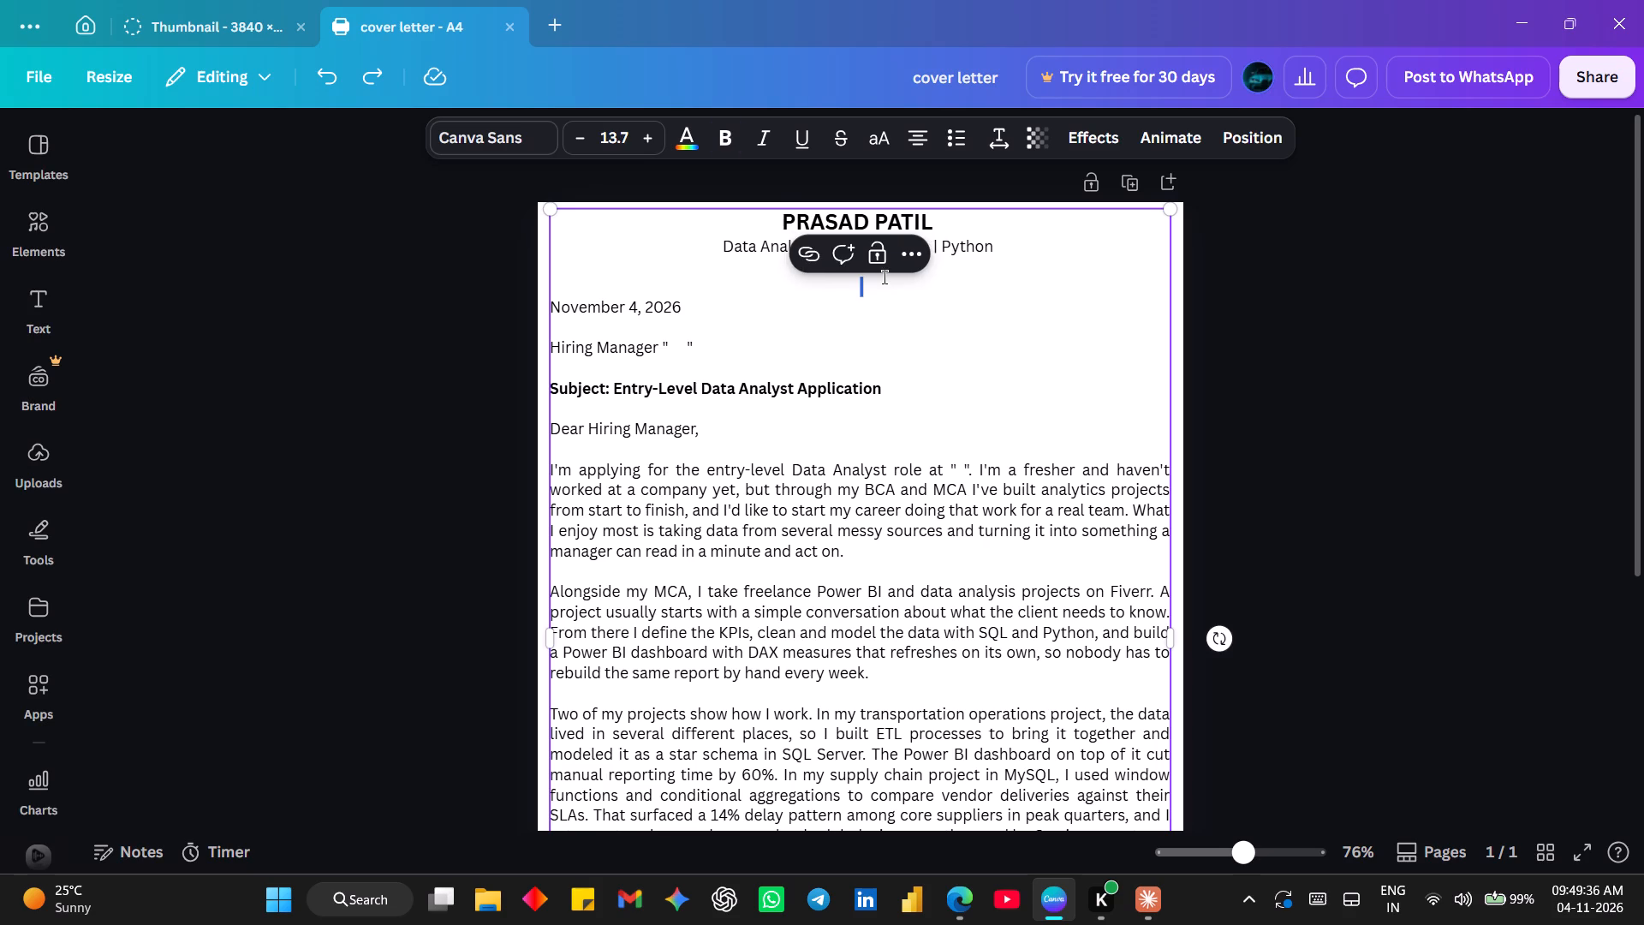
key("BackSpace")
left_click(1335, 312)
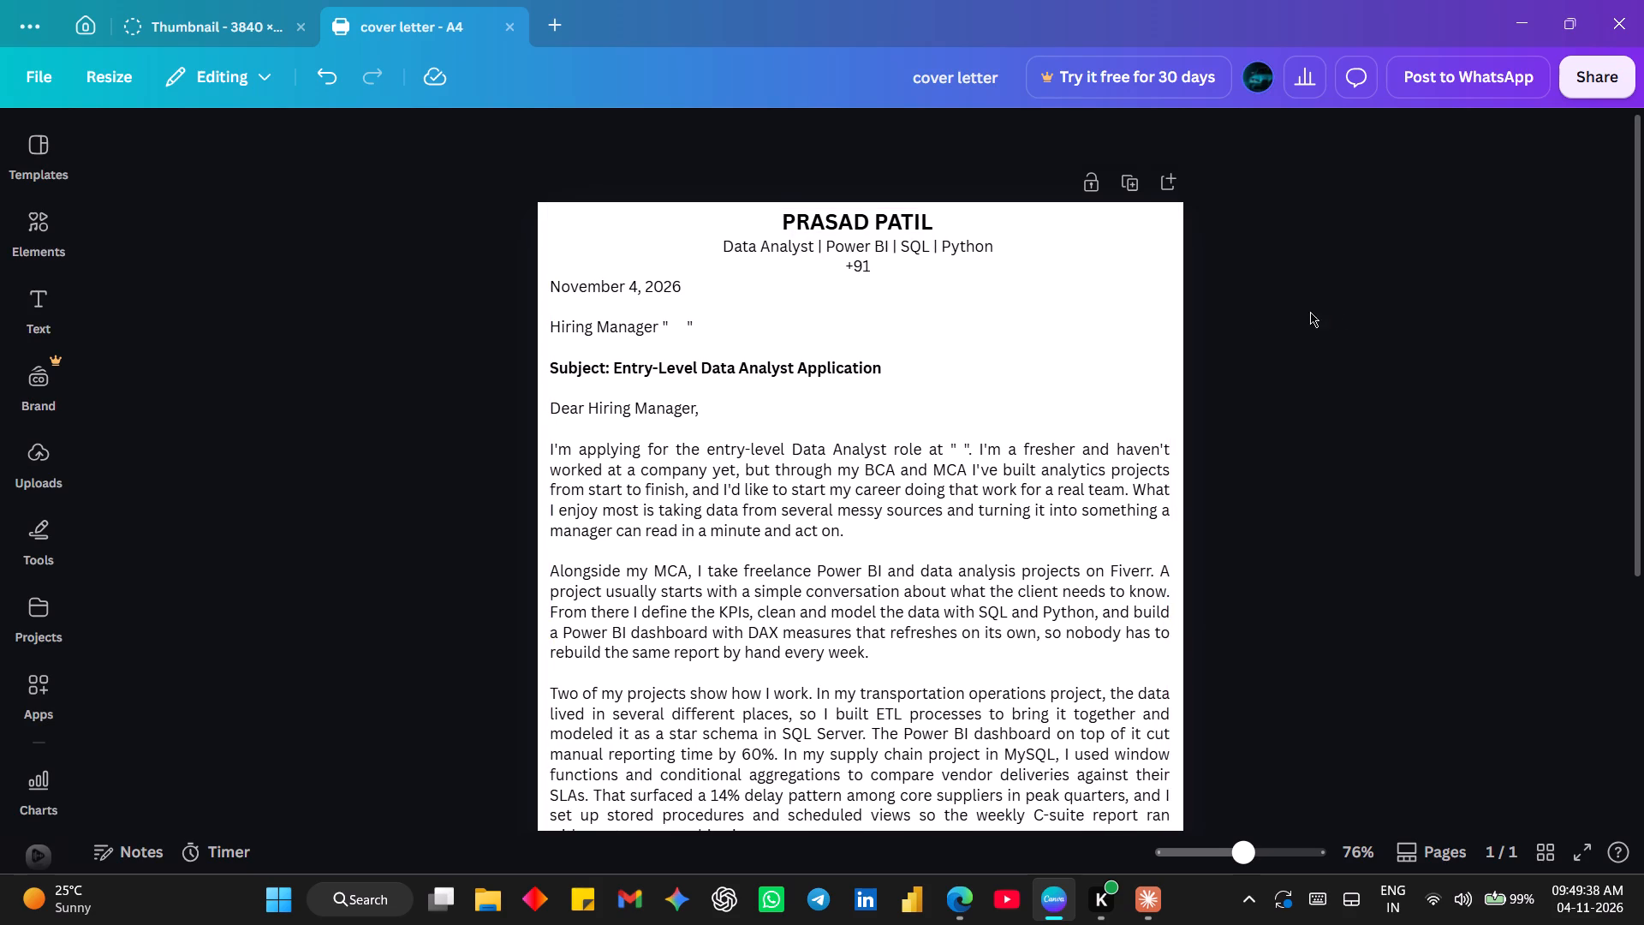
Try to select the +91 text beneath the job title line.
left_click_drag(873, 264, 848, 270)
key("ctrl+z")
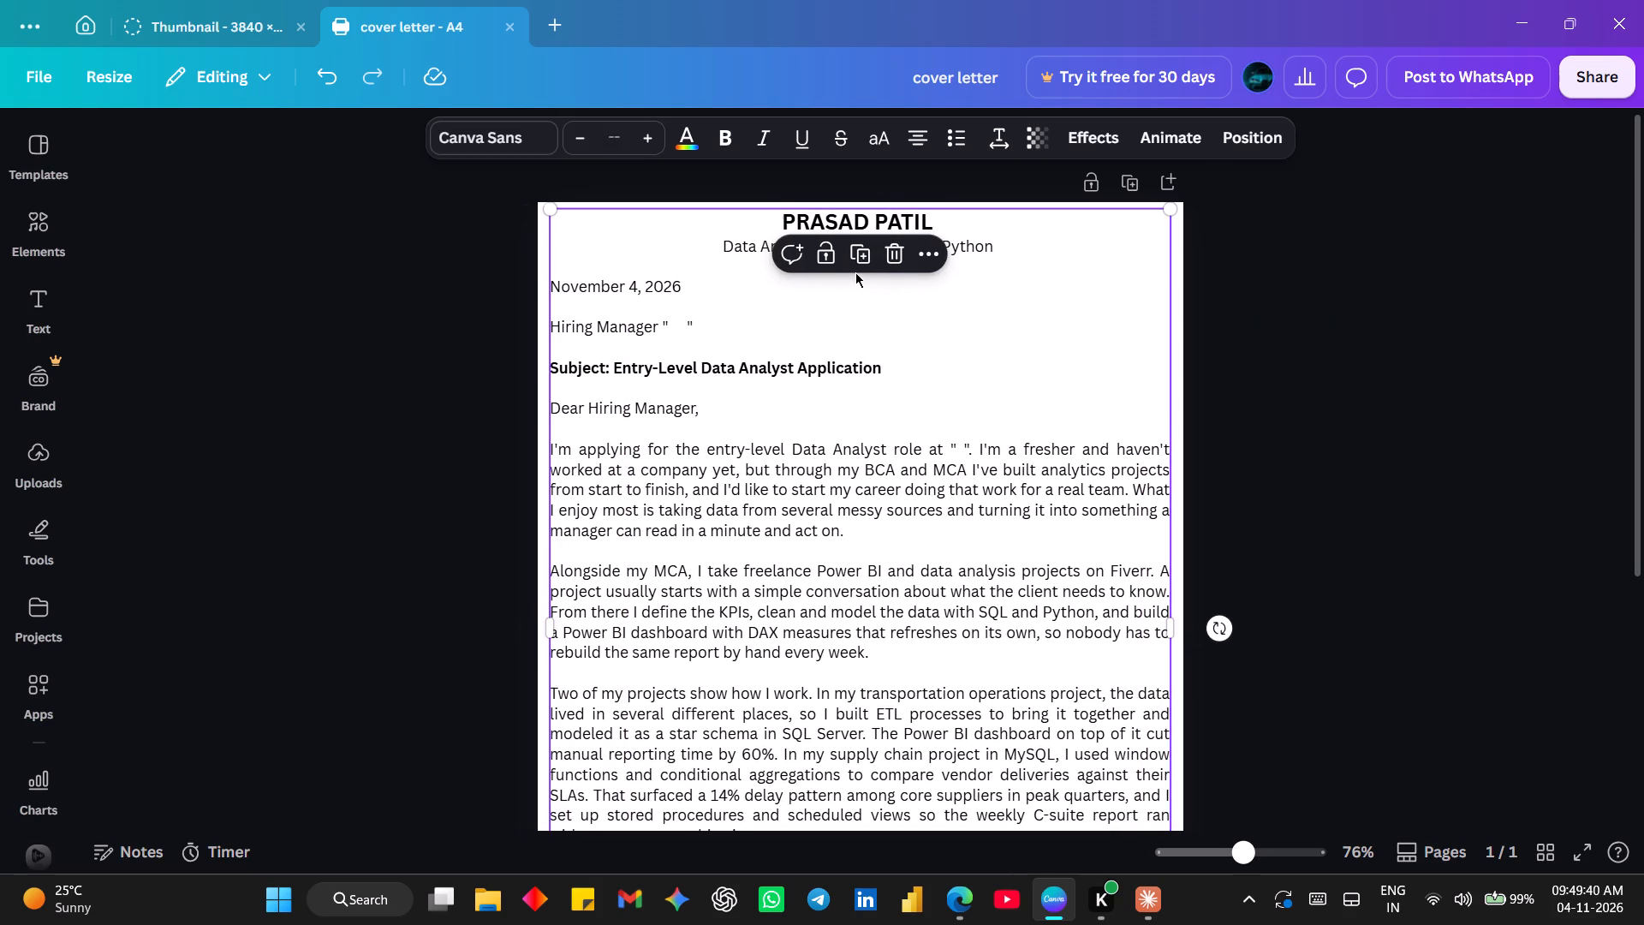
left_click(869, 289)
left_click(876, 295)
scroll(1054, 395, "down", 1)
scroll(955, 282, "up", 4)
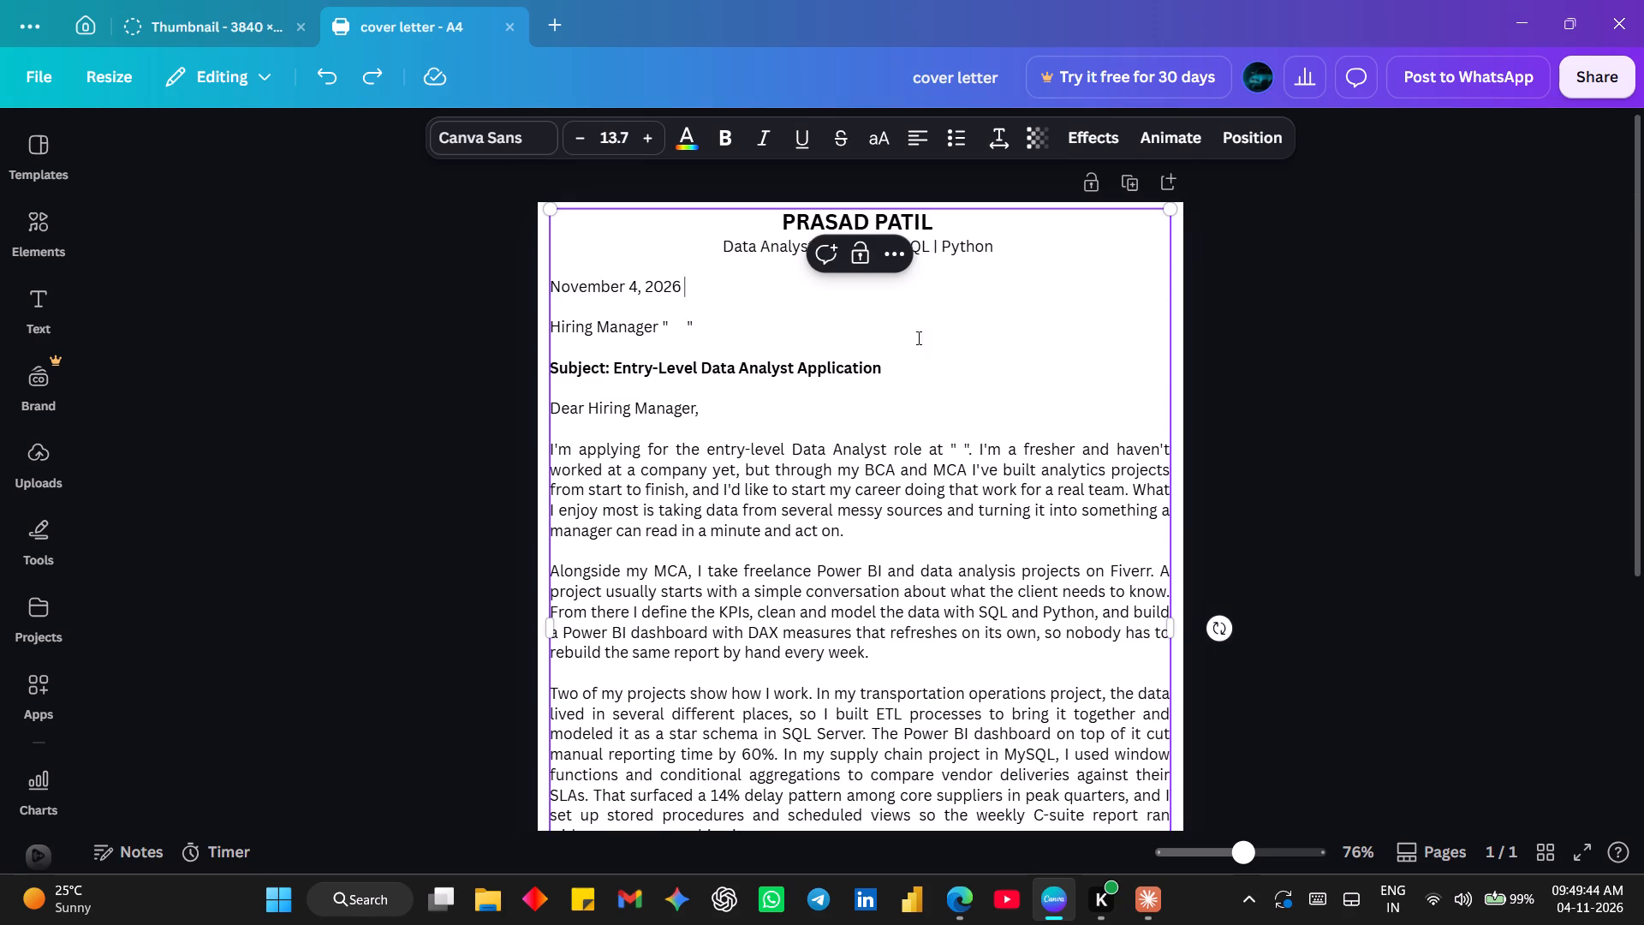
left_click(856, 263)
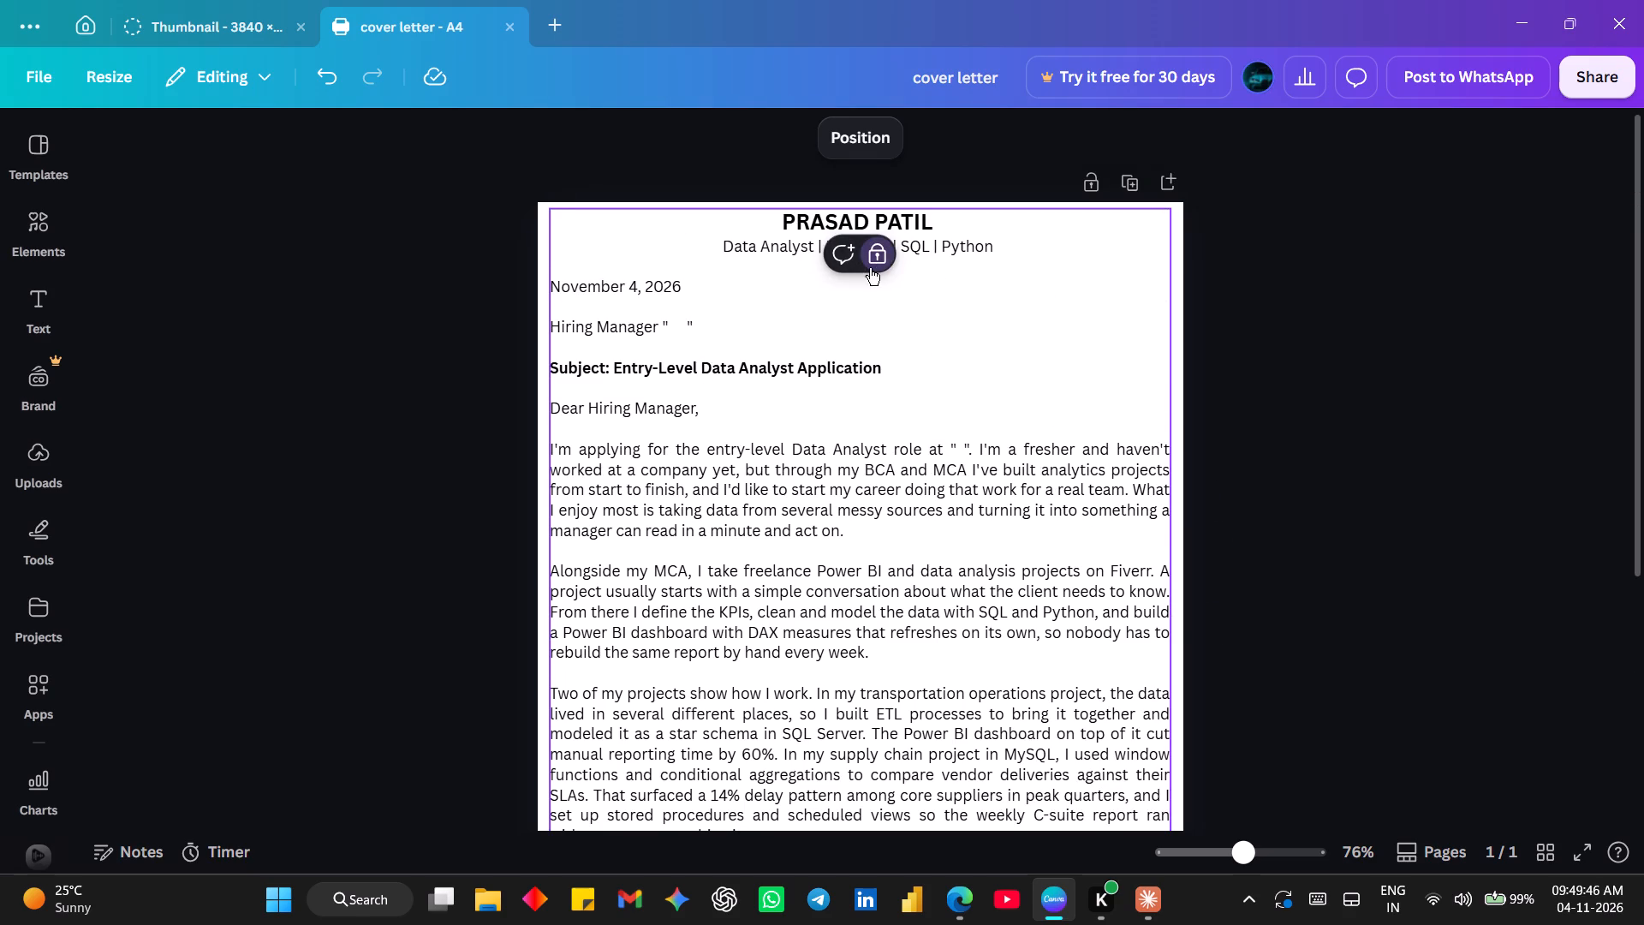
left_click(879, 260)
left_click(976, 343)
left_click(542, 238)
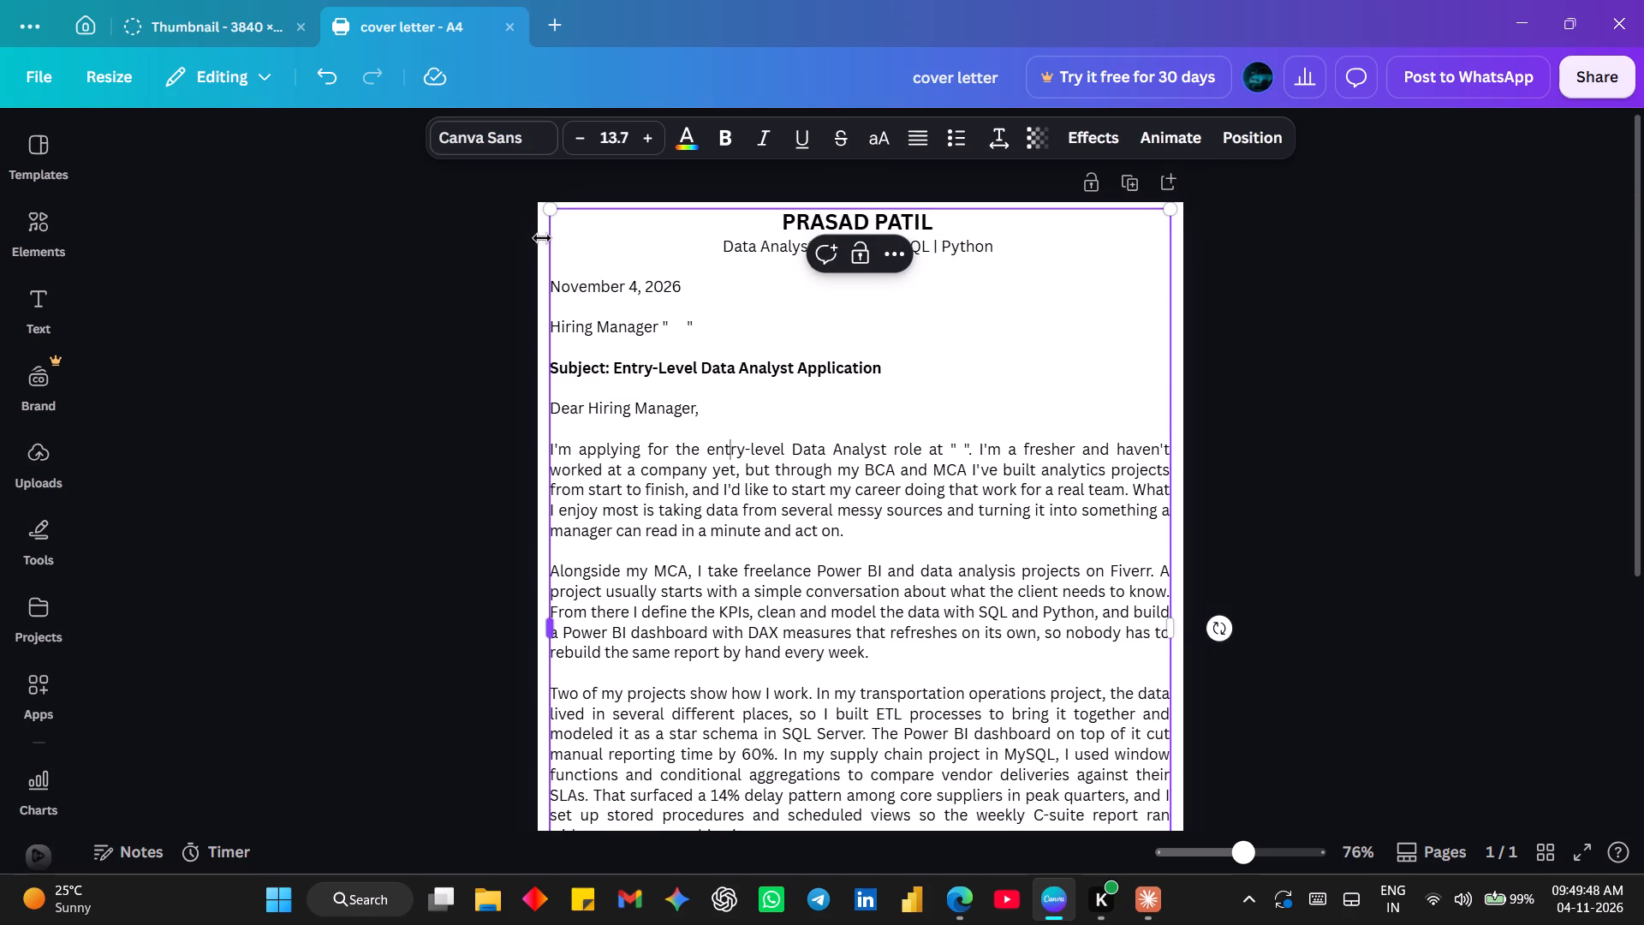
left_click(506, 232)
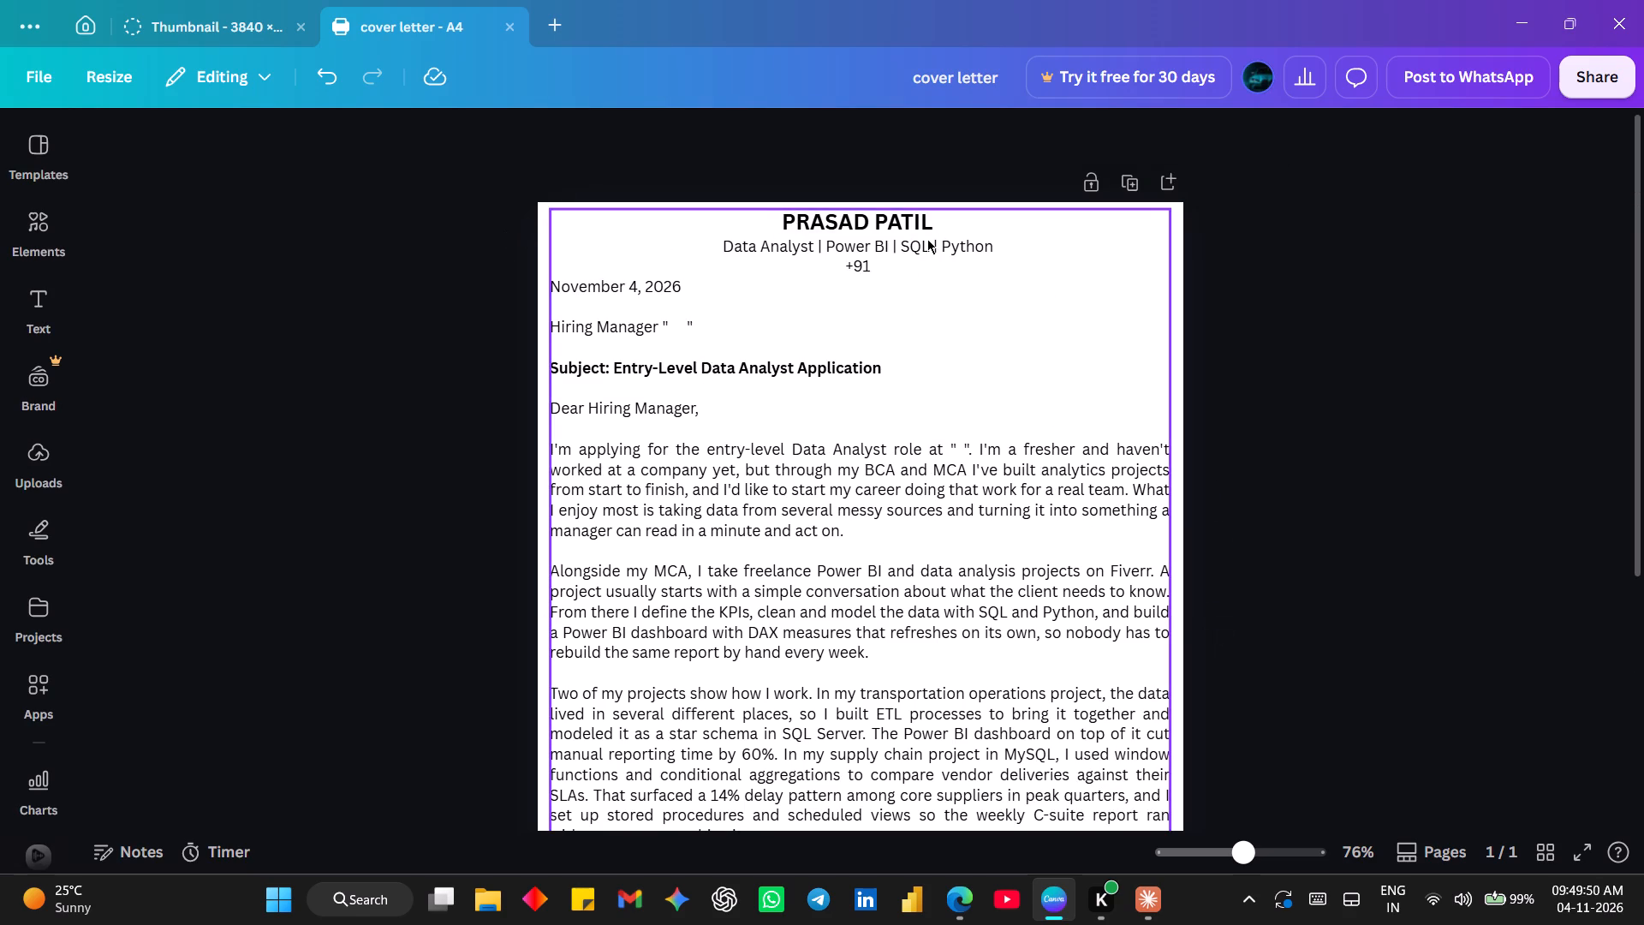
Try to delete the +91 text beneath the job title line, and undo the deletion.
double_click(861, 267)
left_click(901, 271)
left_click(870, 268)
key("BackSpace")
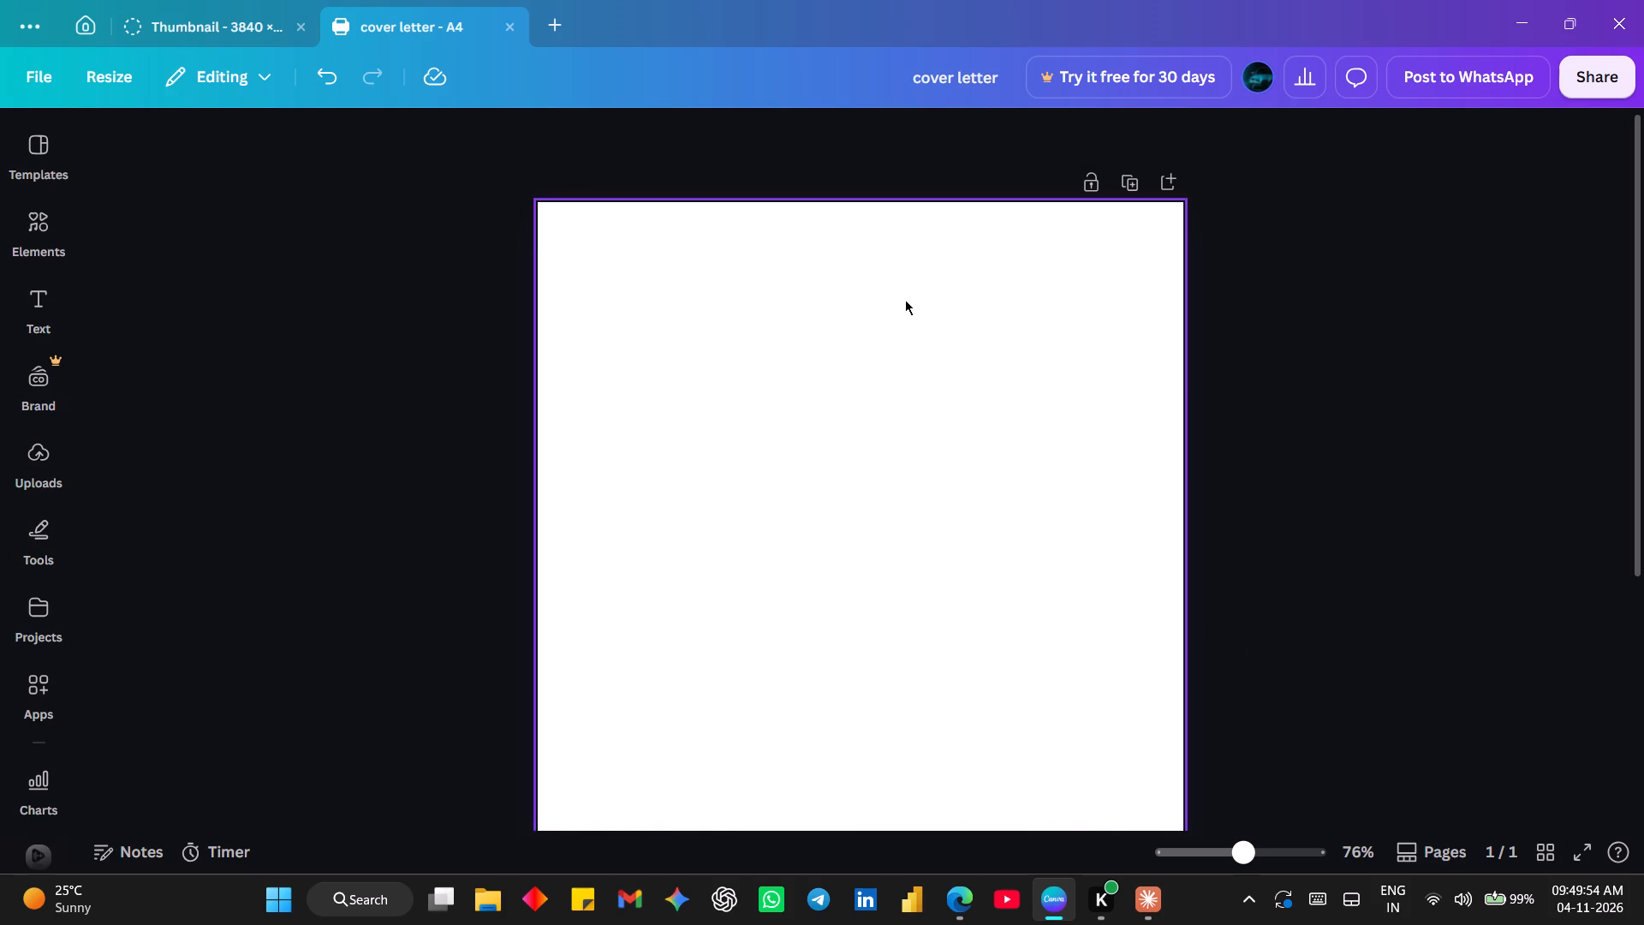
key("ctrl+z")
Remove the plus sign from the country code beneath the job title line, keeping 91 on its own line.
left_click(717, 270)
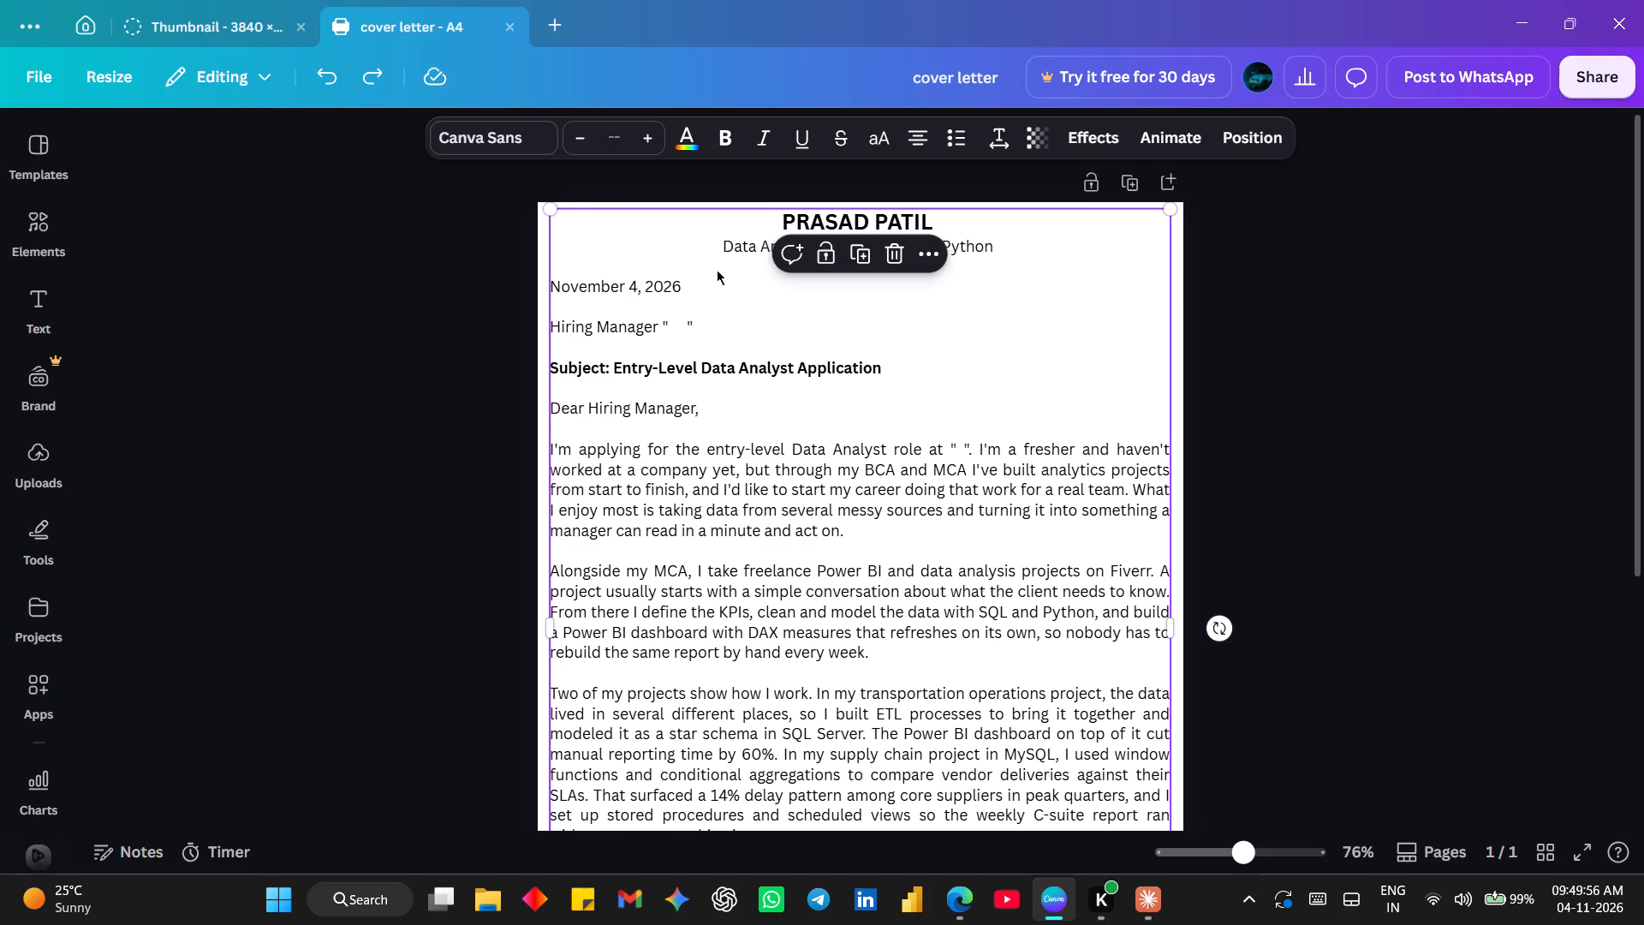
double_click(676, 271)
key("BackSpace")
key("BackSpace")
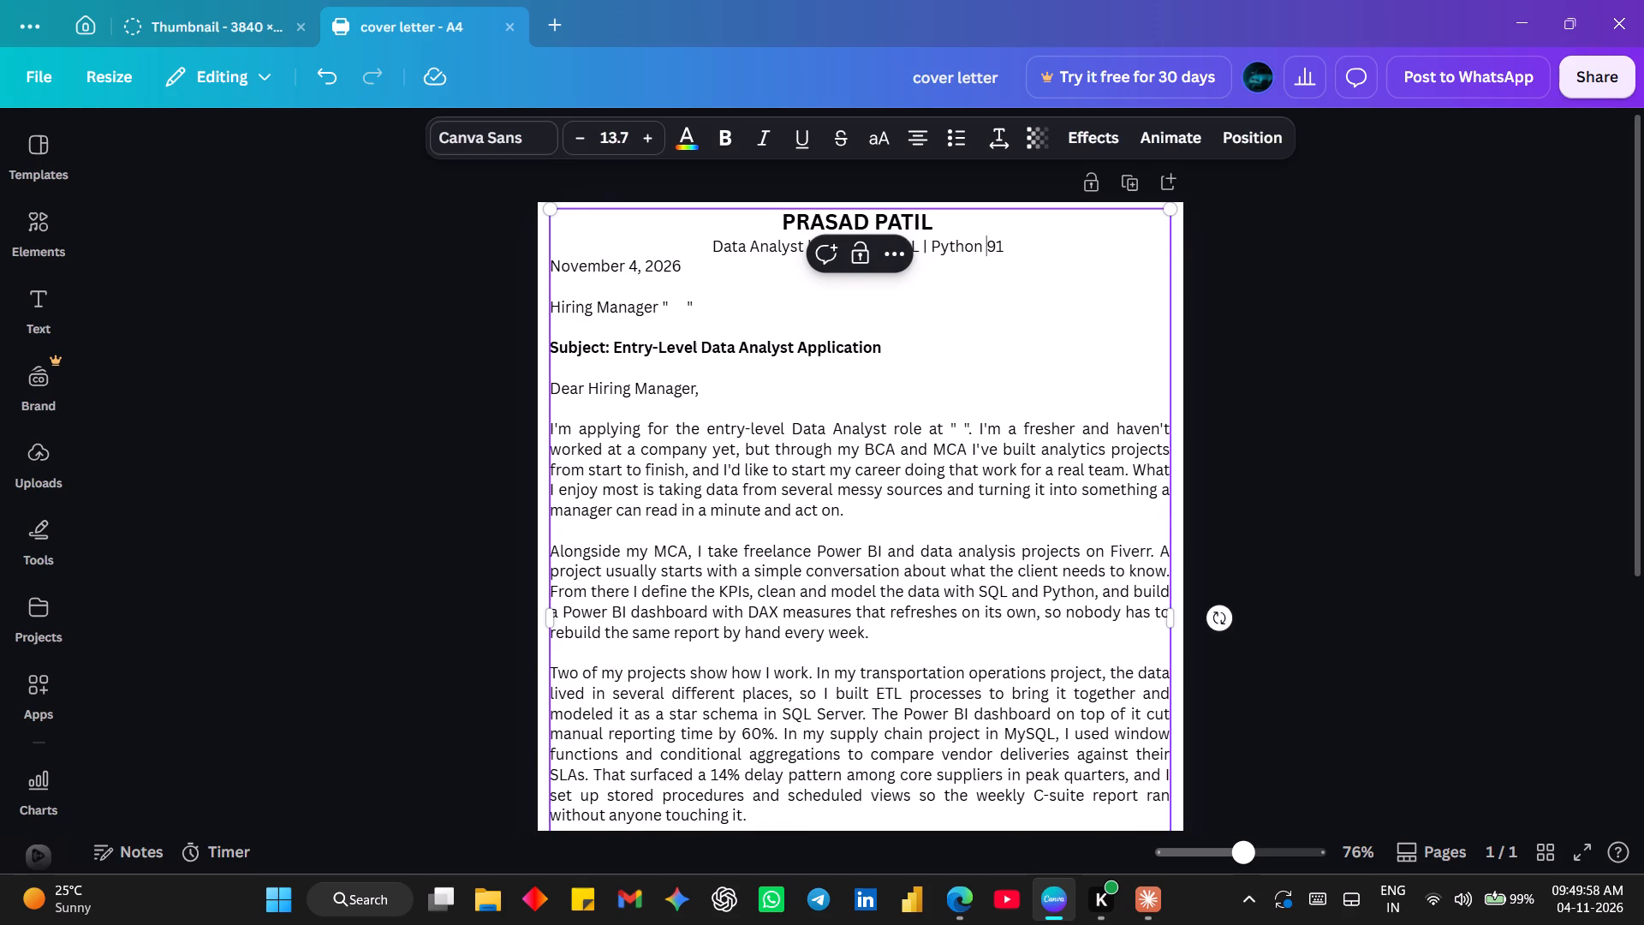
key("Return")
left_click(1311, 344)
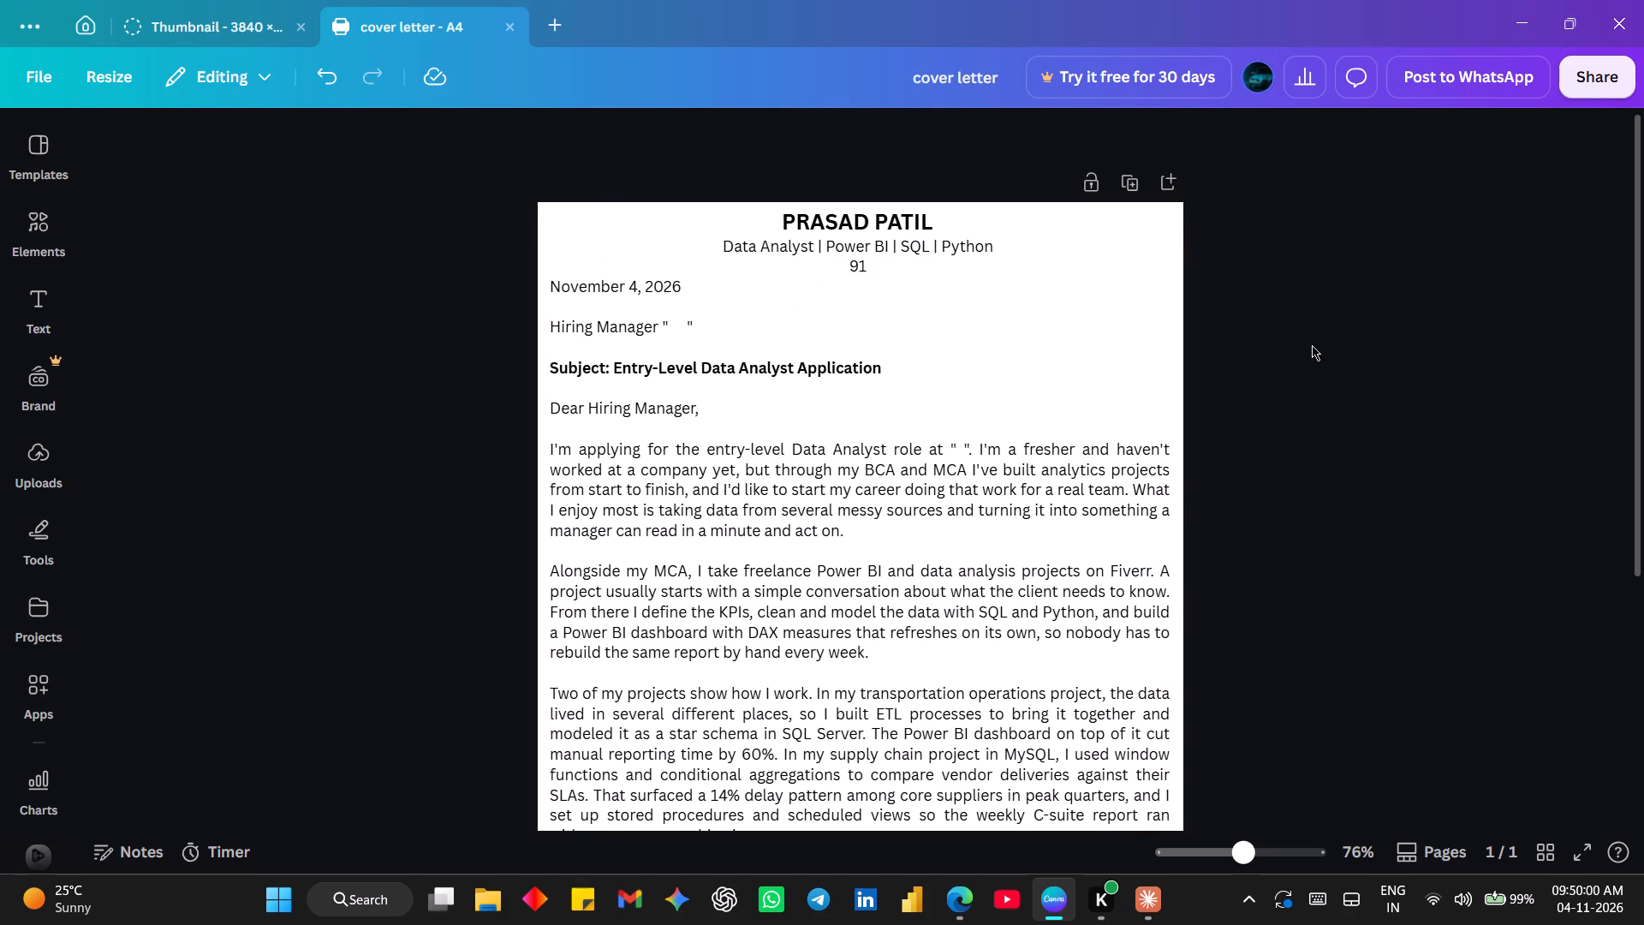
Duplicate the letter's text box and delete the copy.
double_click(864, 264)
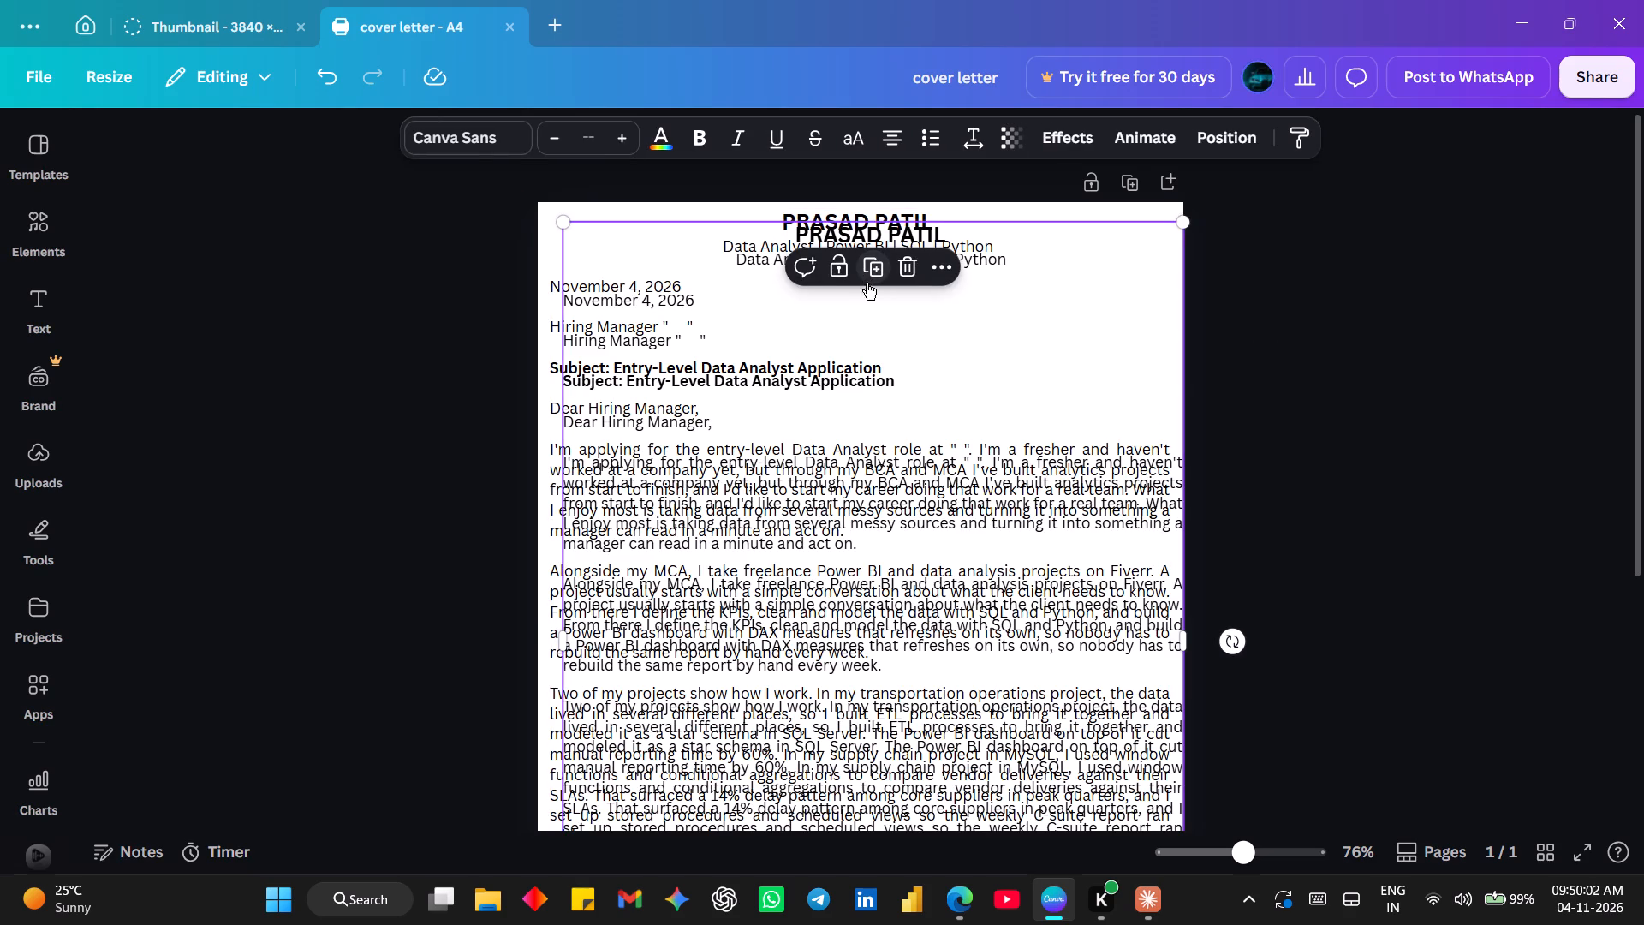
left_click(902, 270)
Enlarge the letter's text box slightly from its lower corner to about 20.2 wide by 27.4 high.
scroll(911, 389, "down", 5)
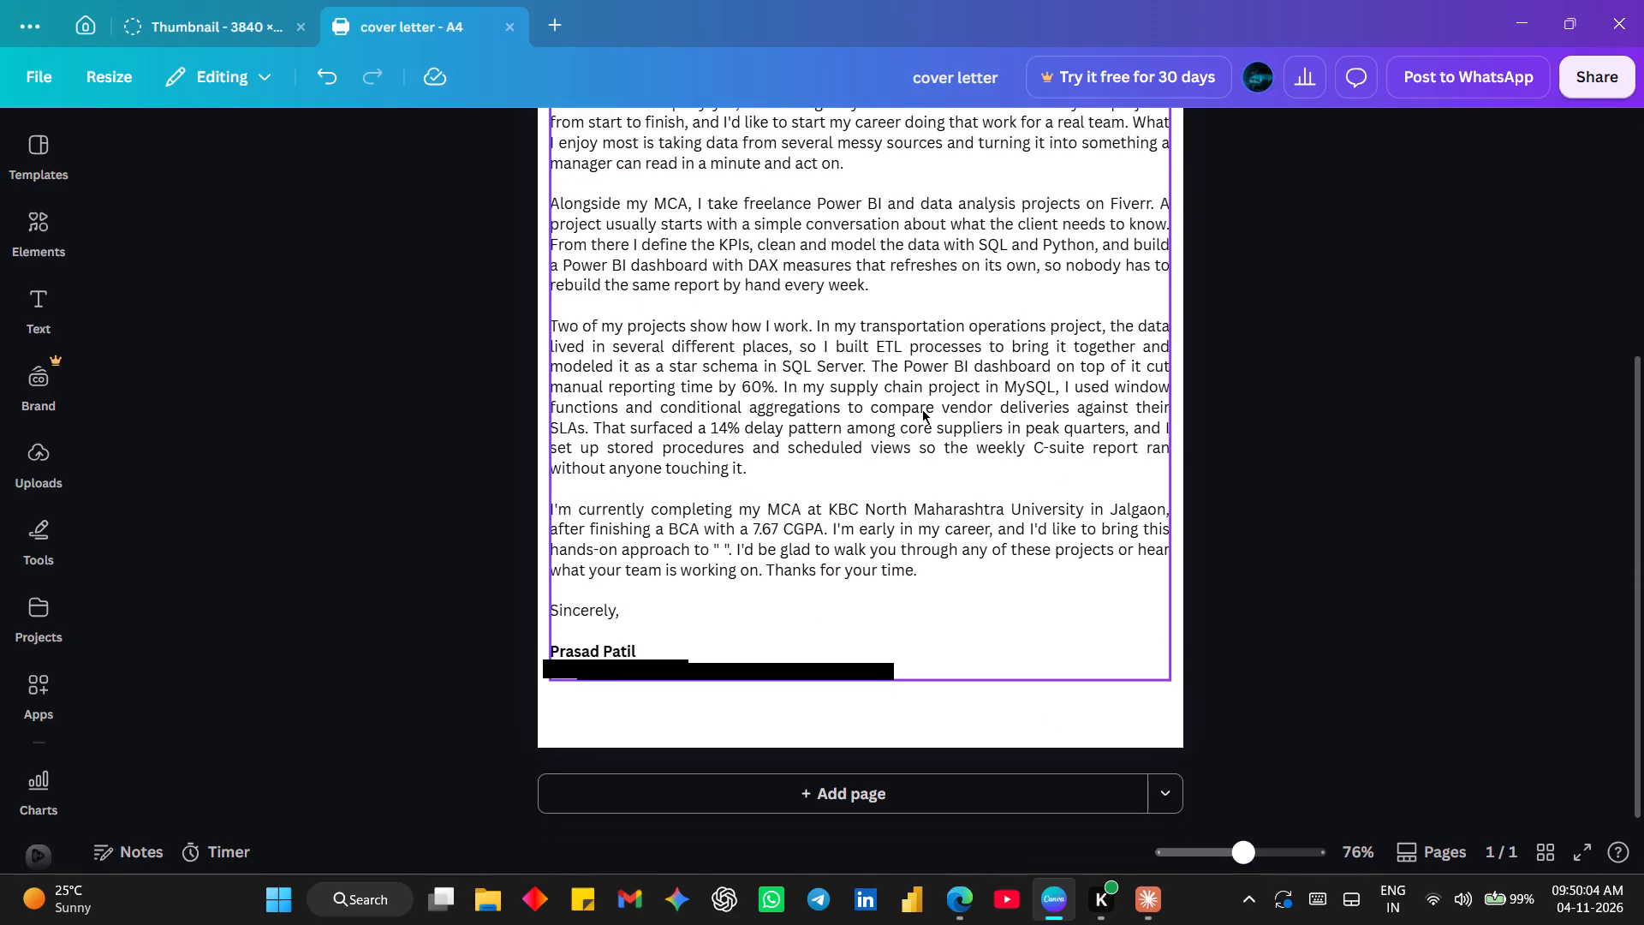
left_click(890, 659)
left_click(1171, 683)
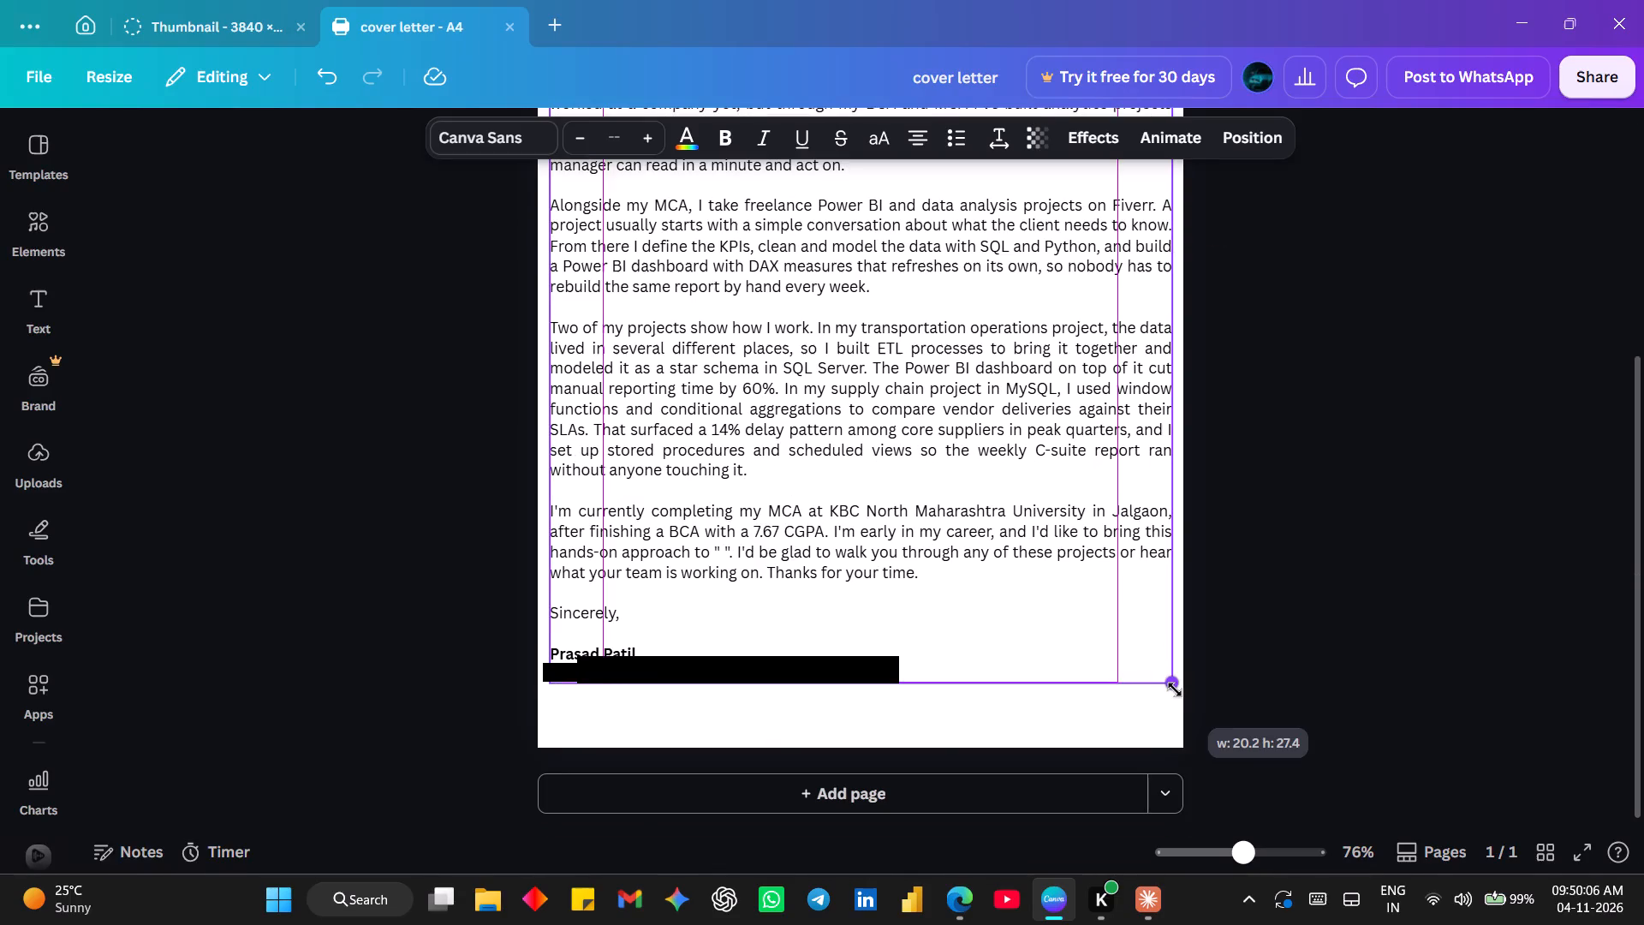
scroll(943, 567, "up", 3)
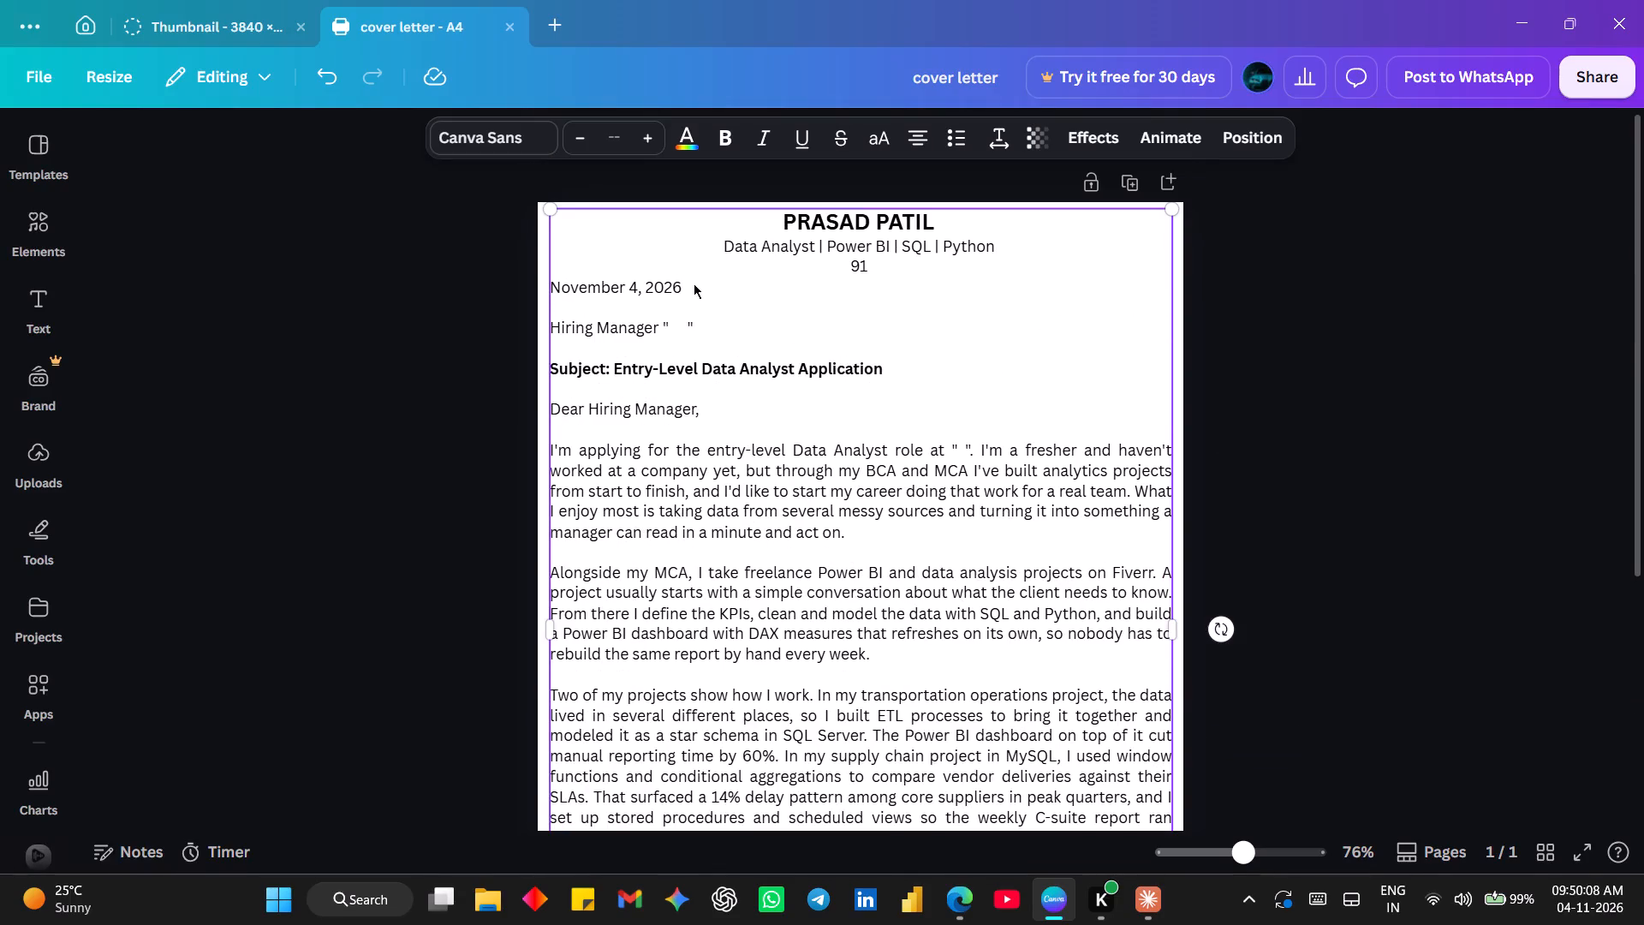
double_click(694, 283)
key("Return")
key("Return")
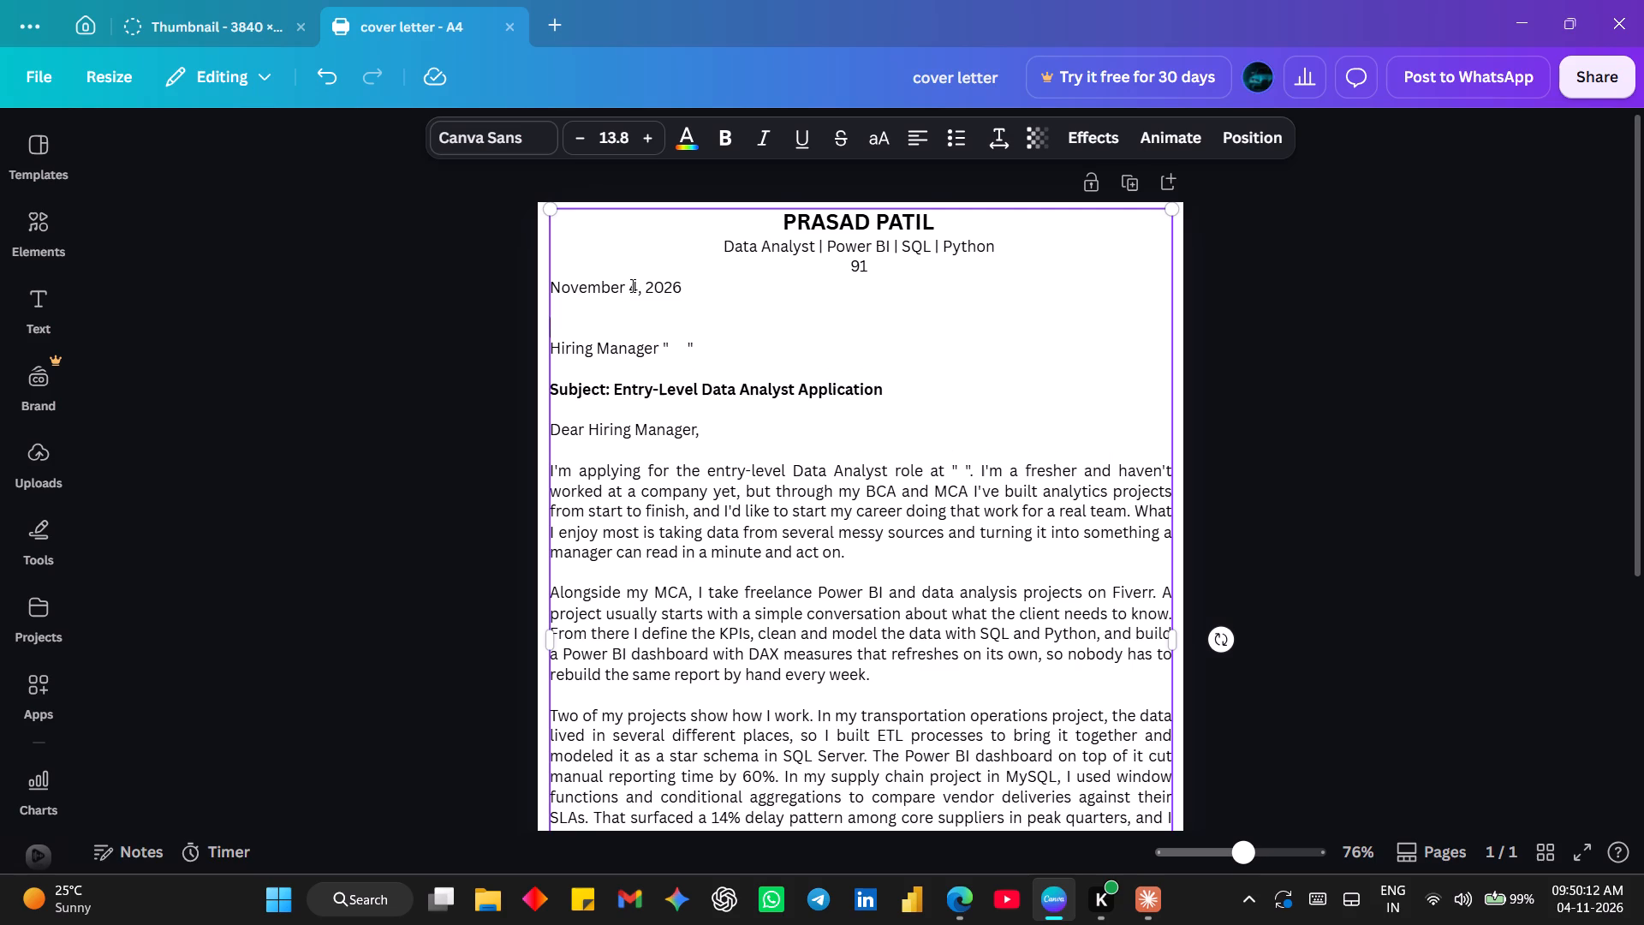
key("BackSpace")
Insert an empty line above the date to separate it from the header.
left_click(551, 289)
key("Return")
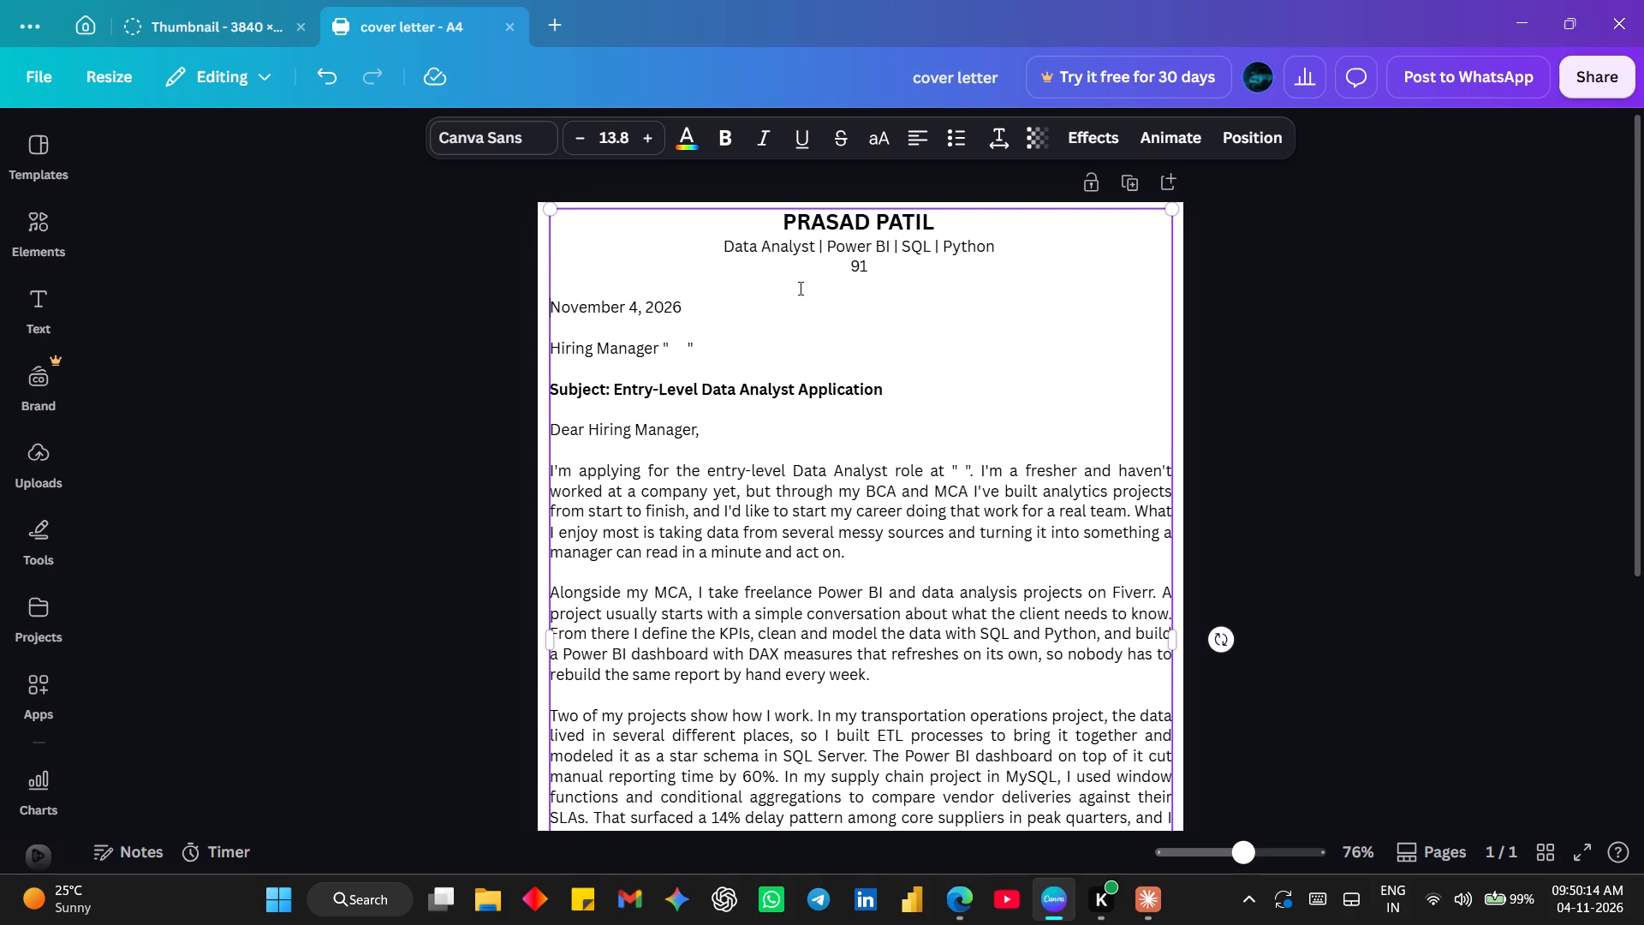
Delete the 91 text beneath the job title line, leaving that header line empty, and deselect the text box.
left_click_drag(869, 267, 836, 267)
key("BackSpace")
left_click(1478, 393)
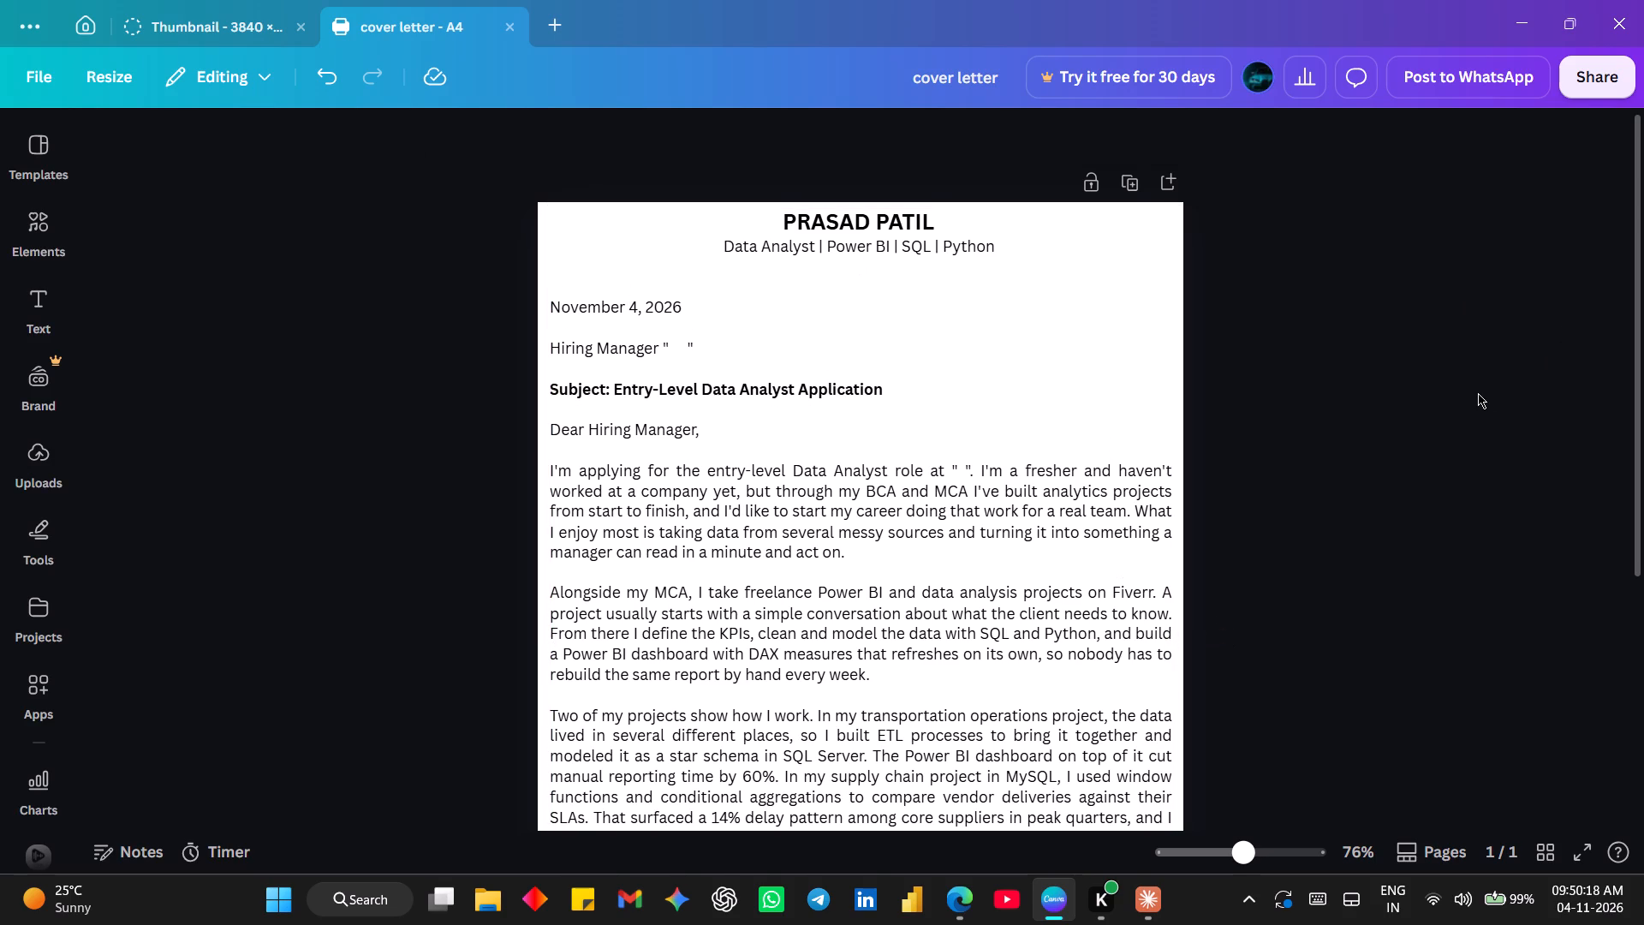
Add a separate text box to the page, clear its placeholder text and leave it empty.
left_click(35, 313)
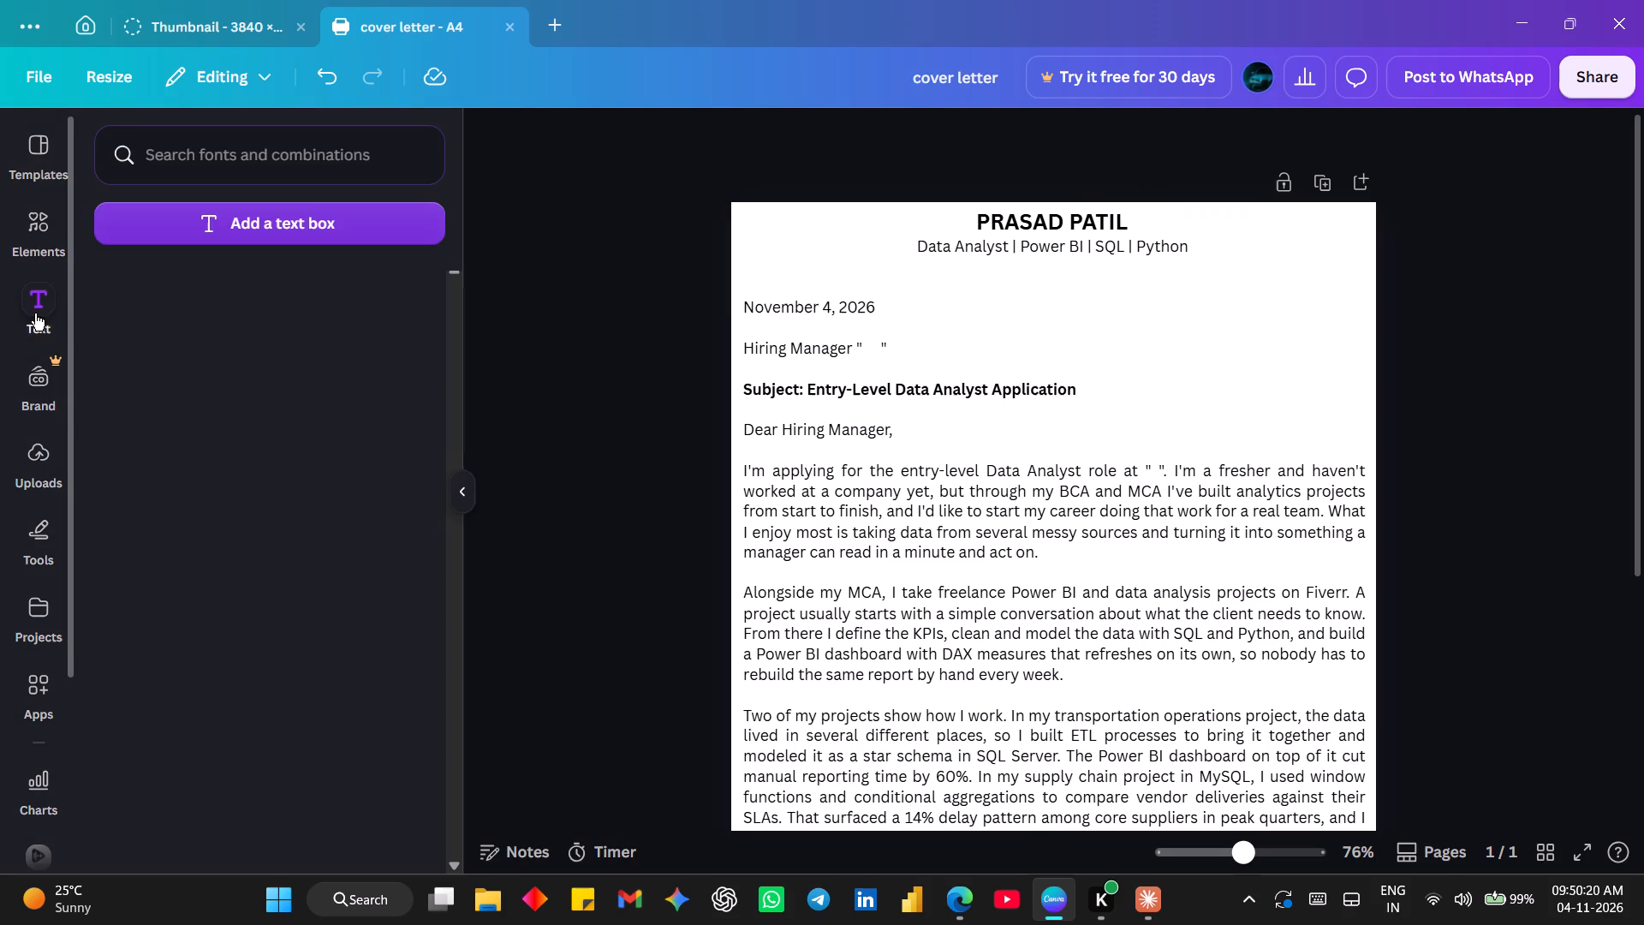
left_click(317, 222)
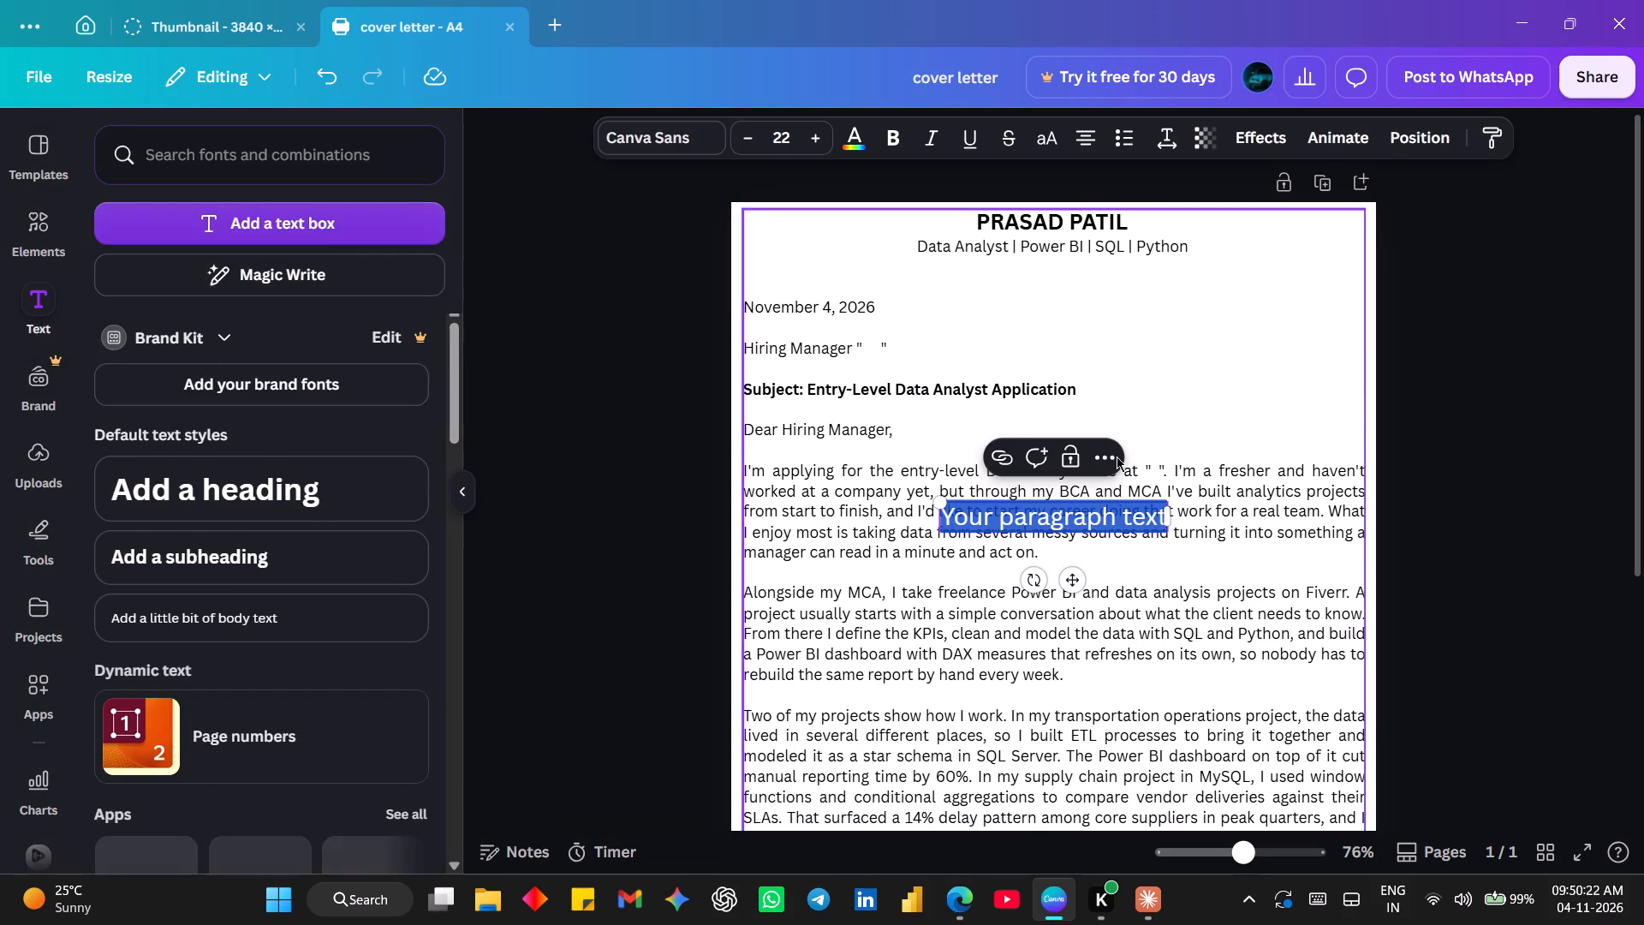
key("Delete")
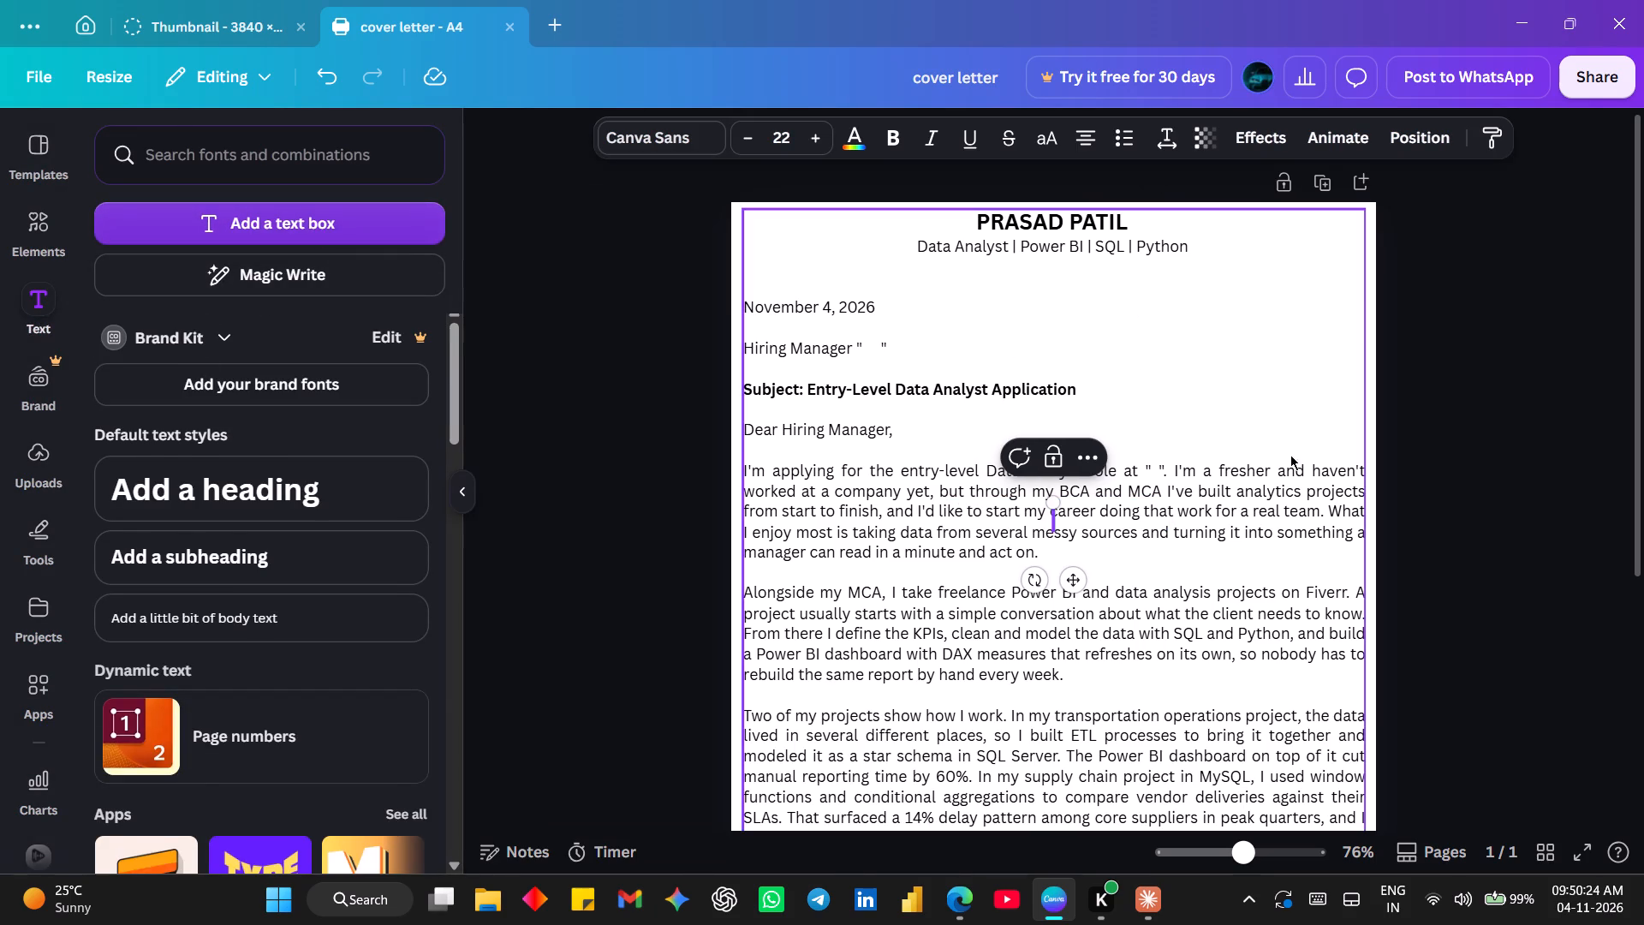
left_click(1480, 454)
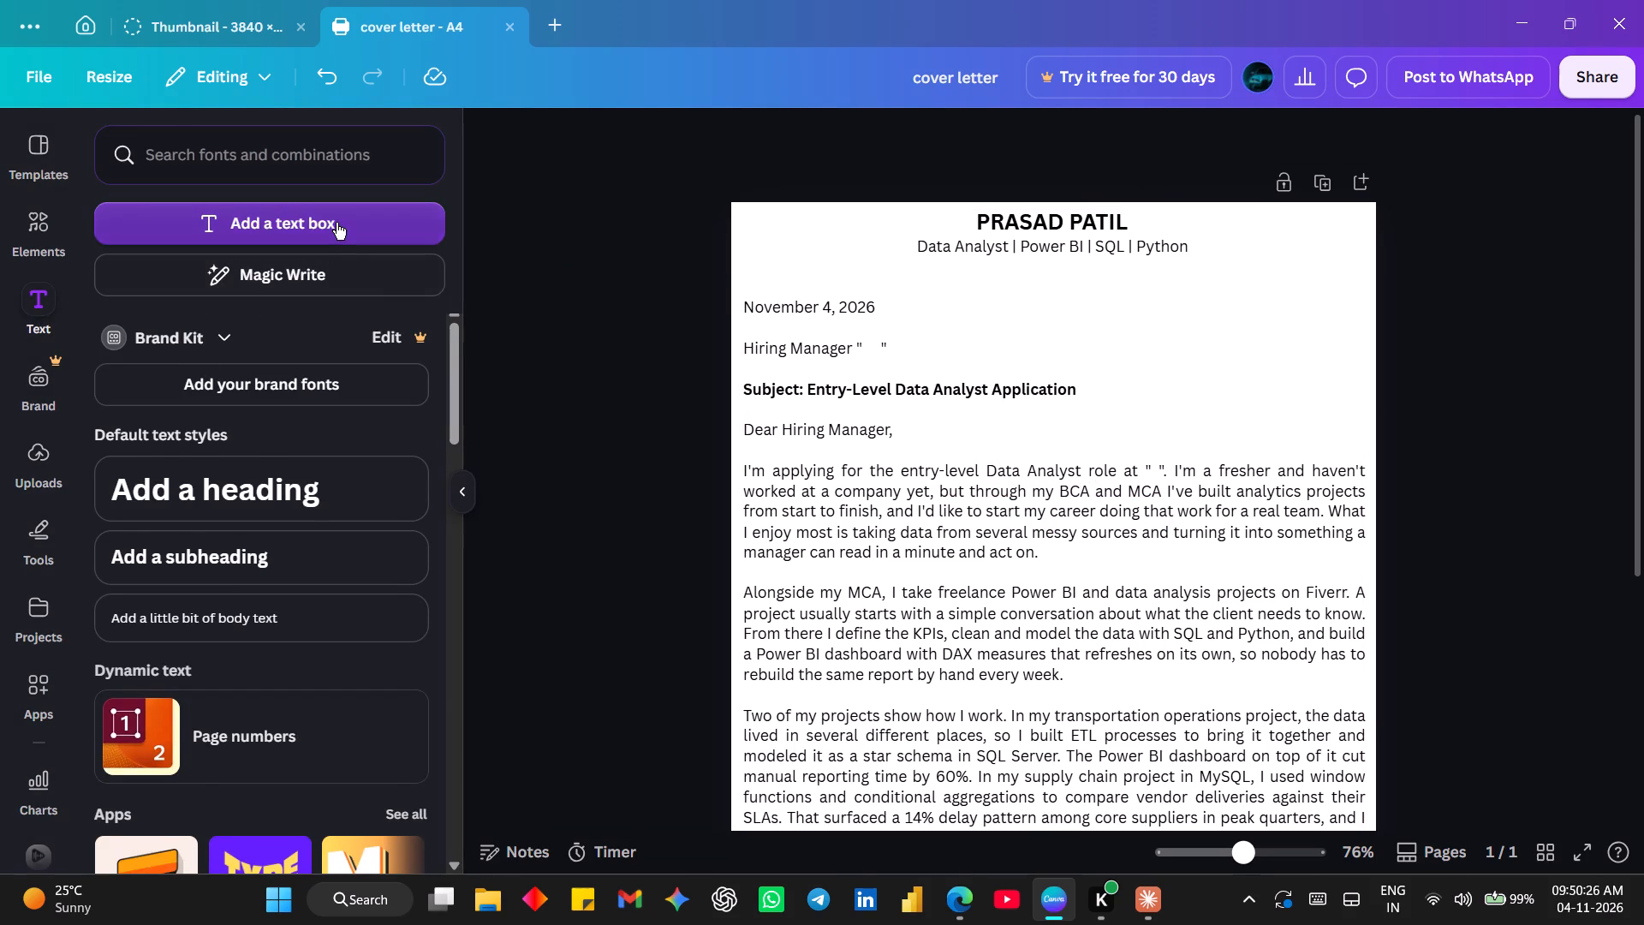
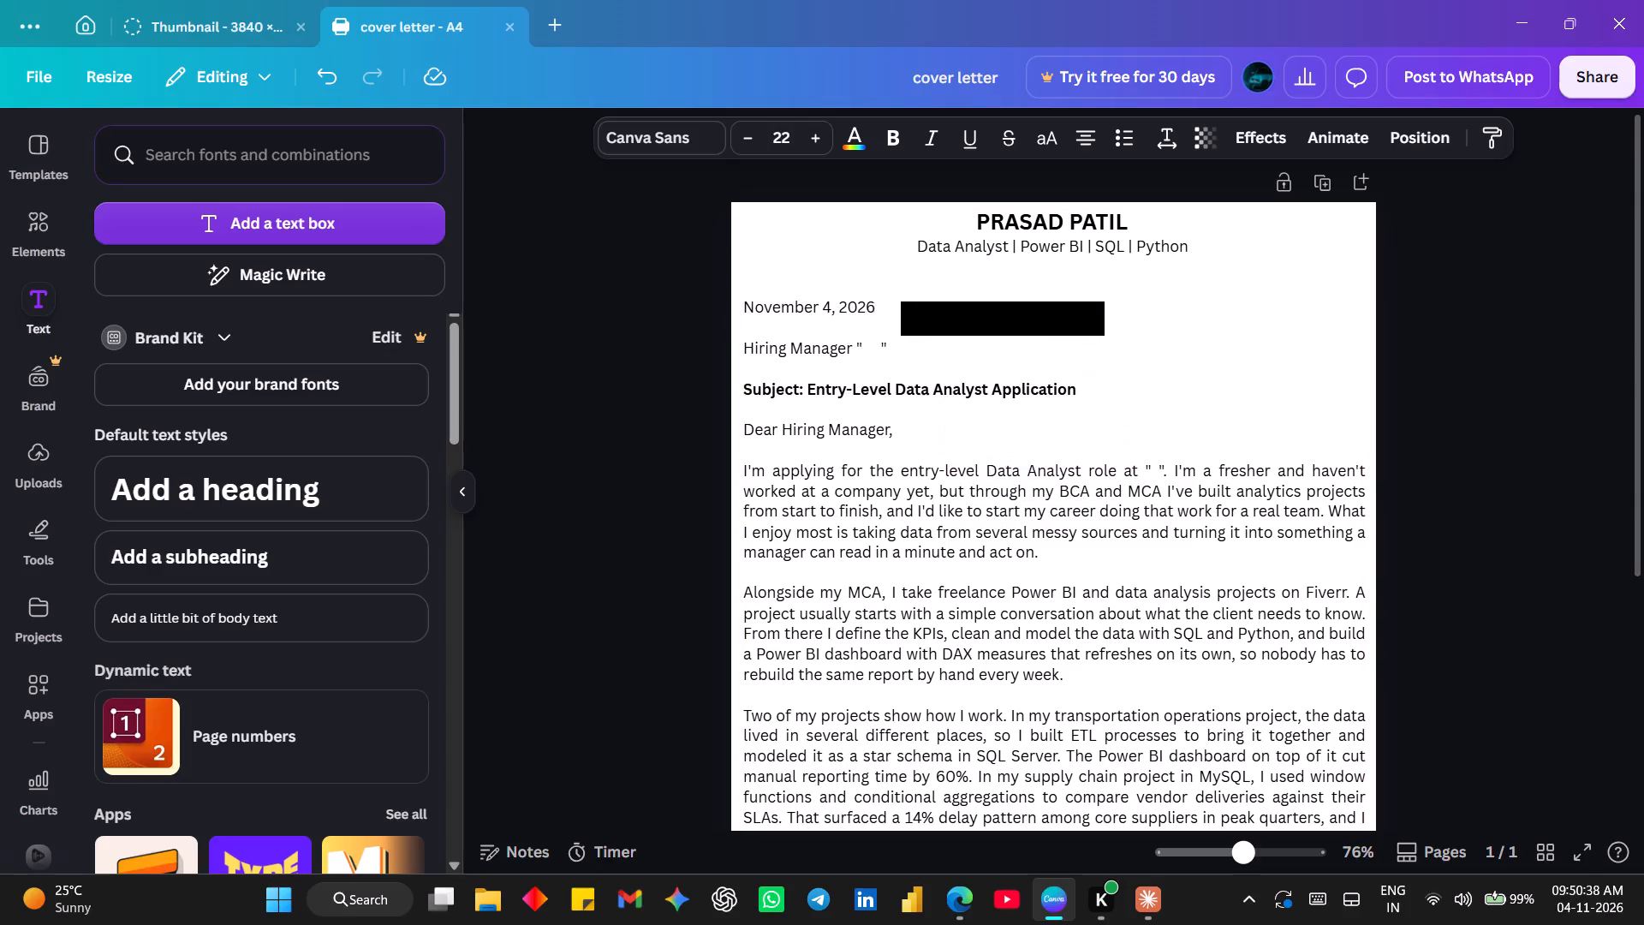
Move the separate contact text box up beneath the job title line and set its text size to 12.
left_click_drag(966, 317, 941, 278)
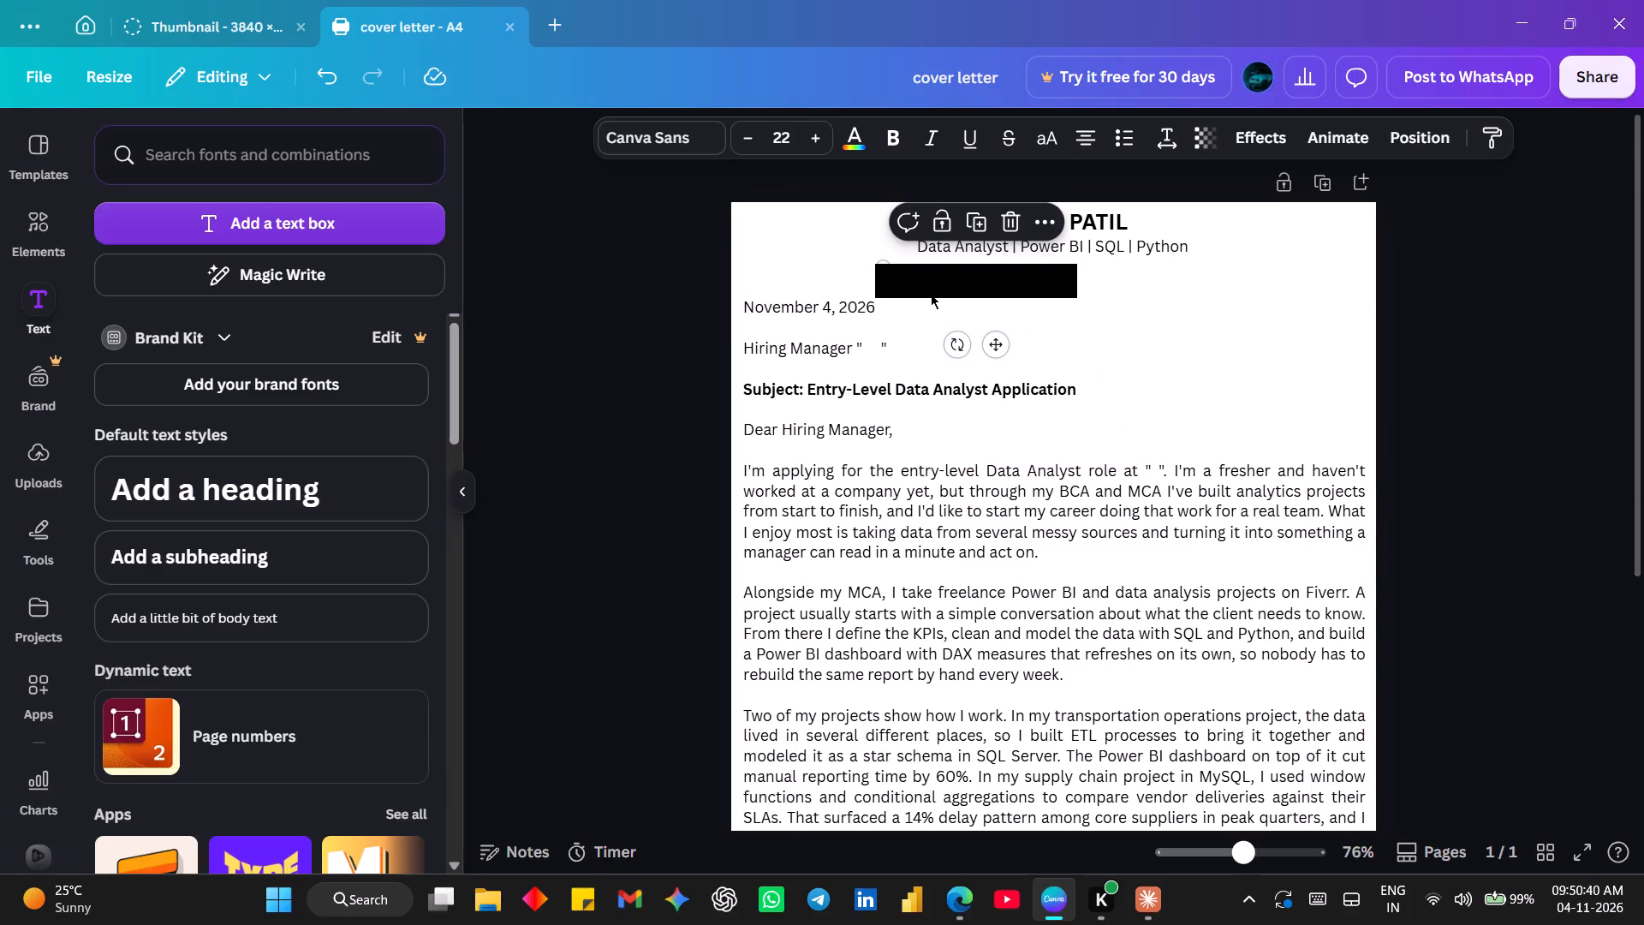
left_click(934, 279)
left_click(935, 279)
key("ctrl+a")
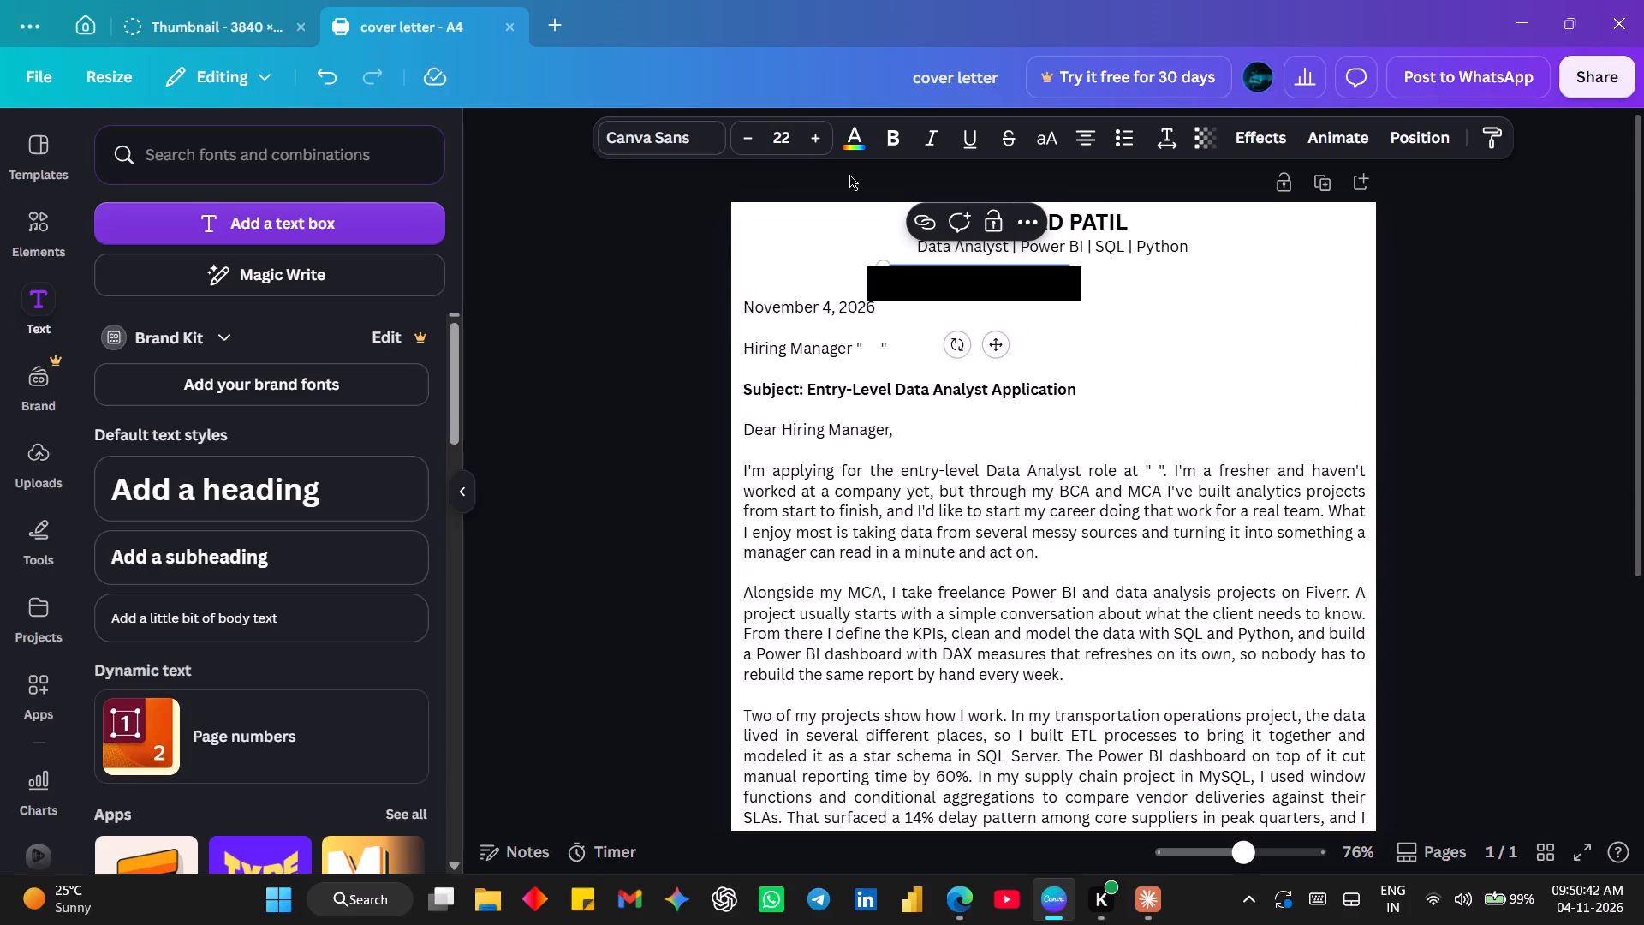
left_click_drag(793, 134, 768, 138)
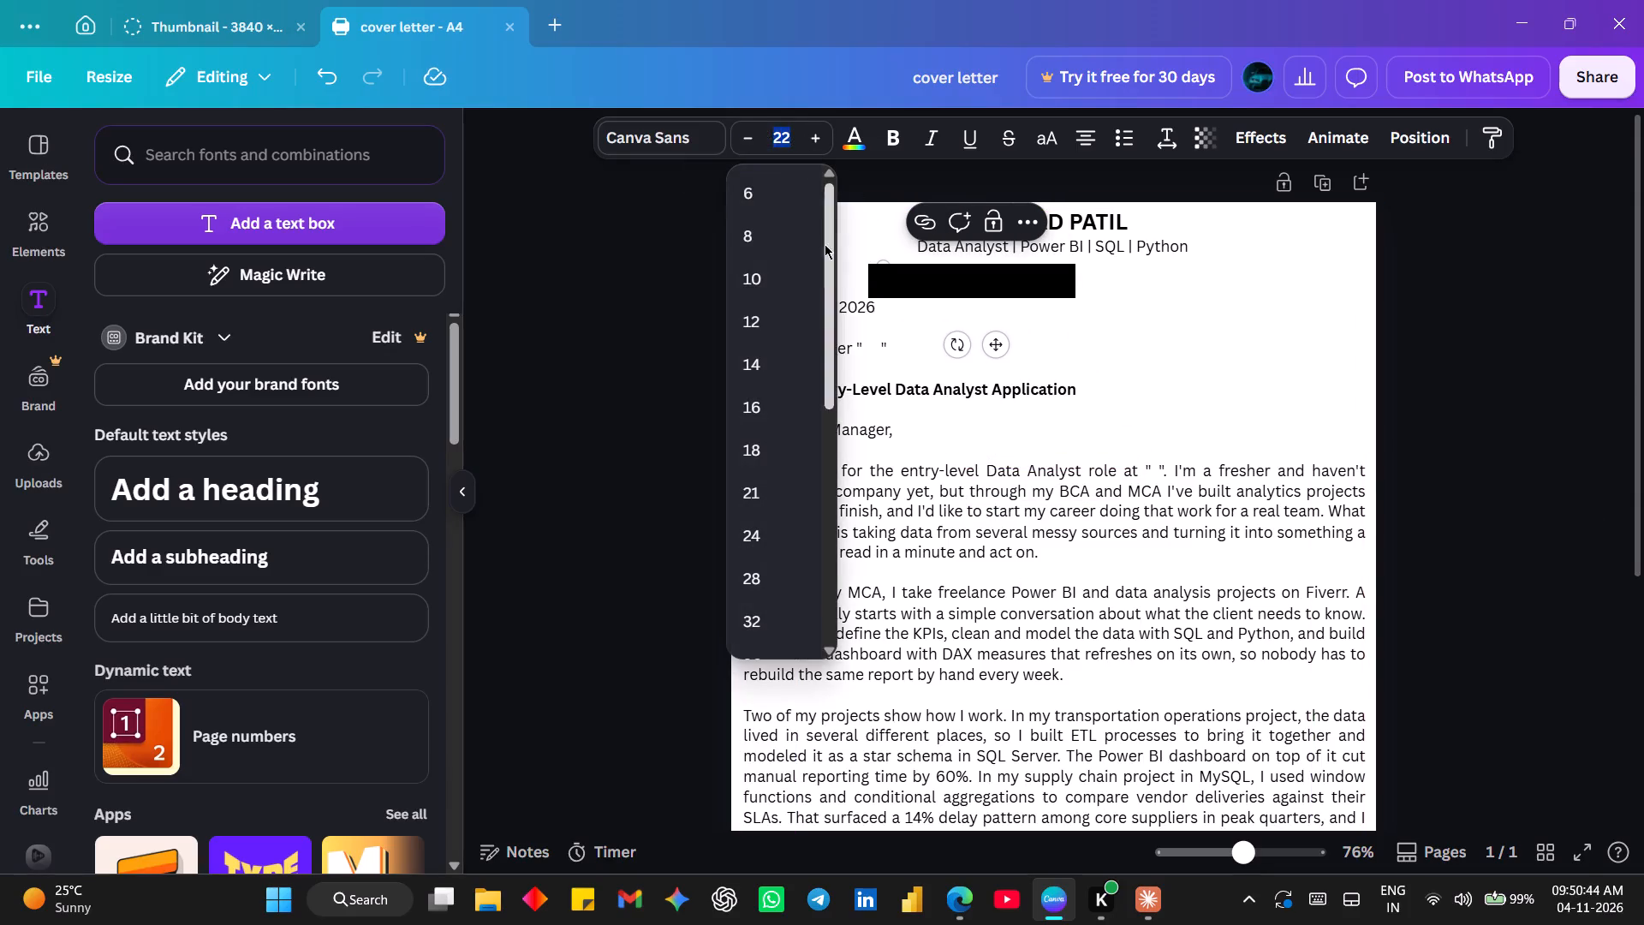
left_click(766, 329)
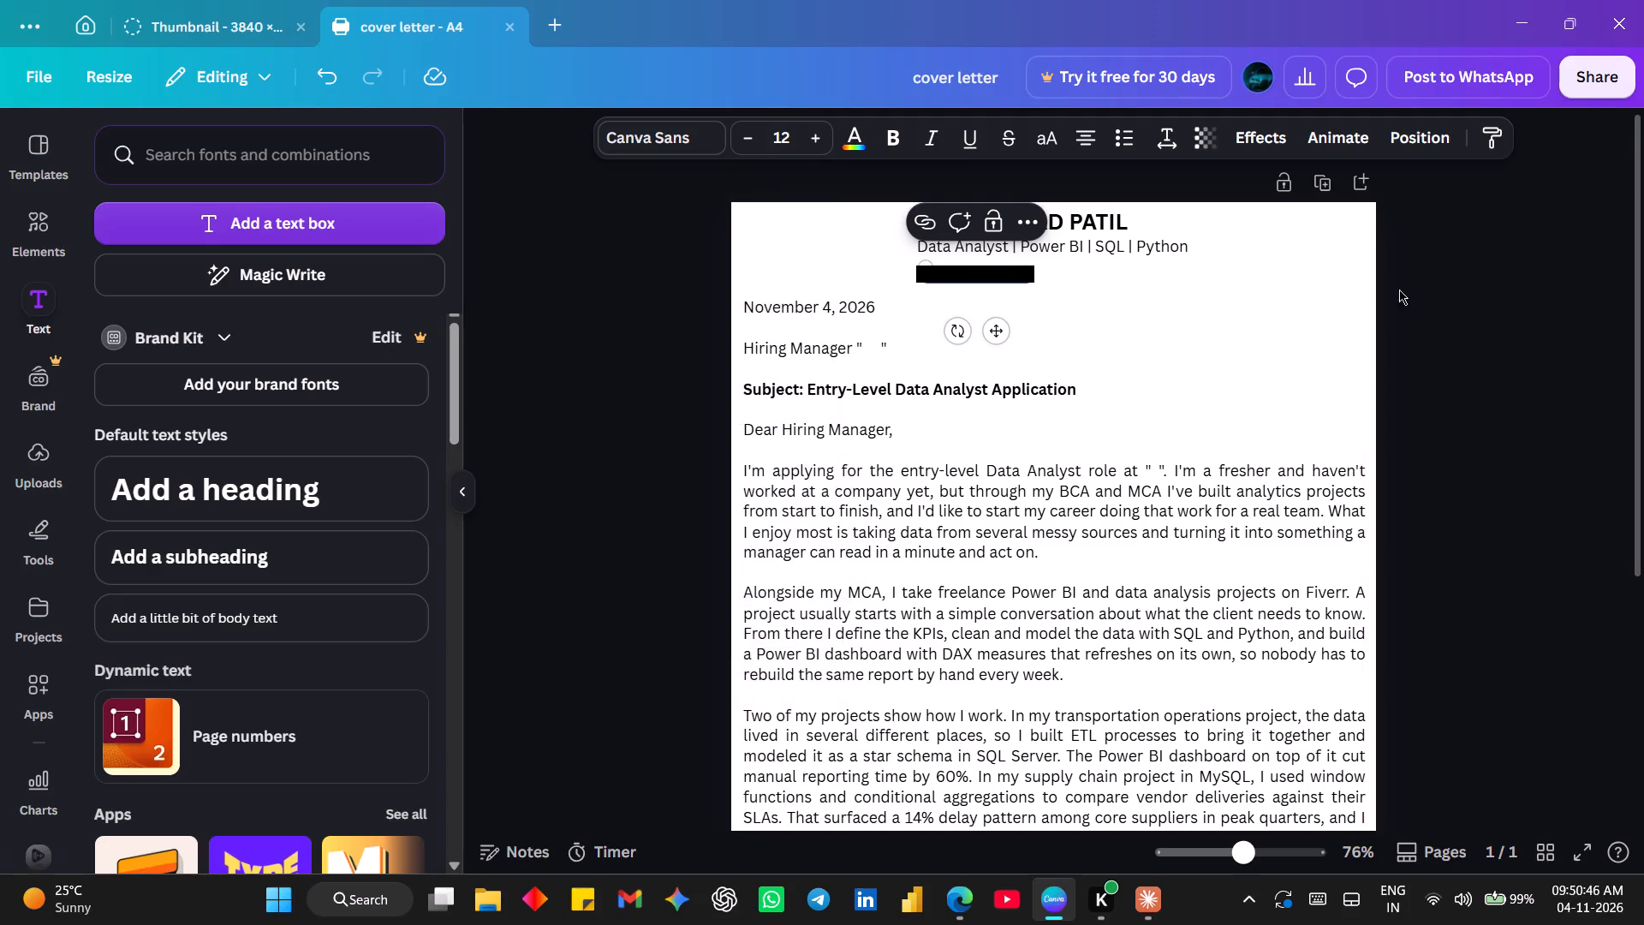
Check the text size of the letter's body, and increase the contact text box's size to 13.
left_click(825, 455)
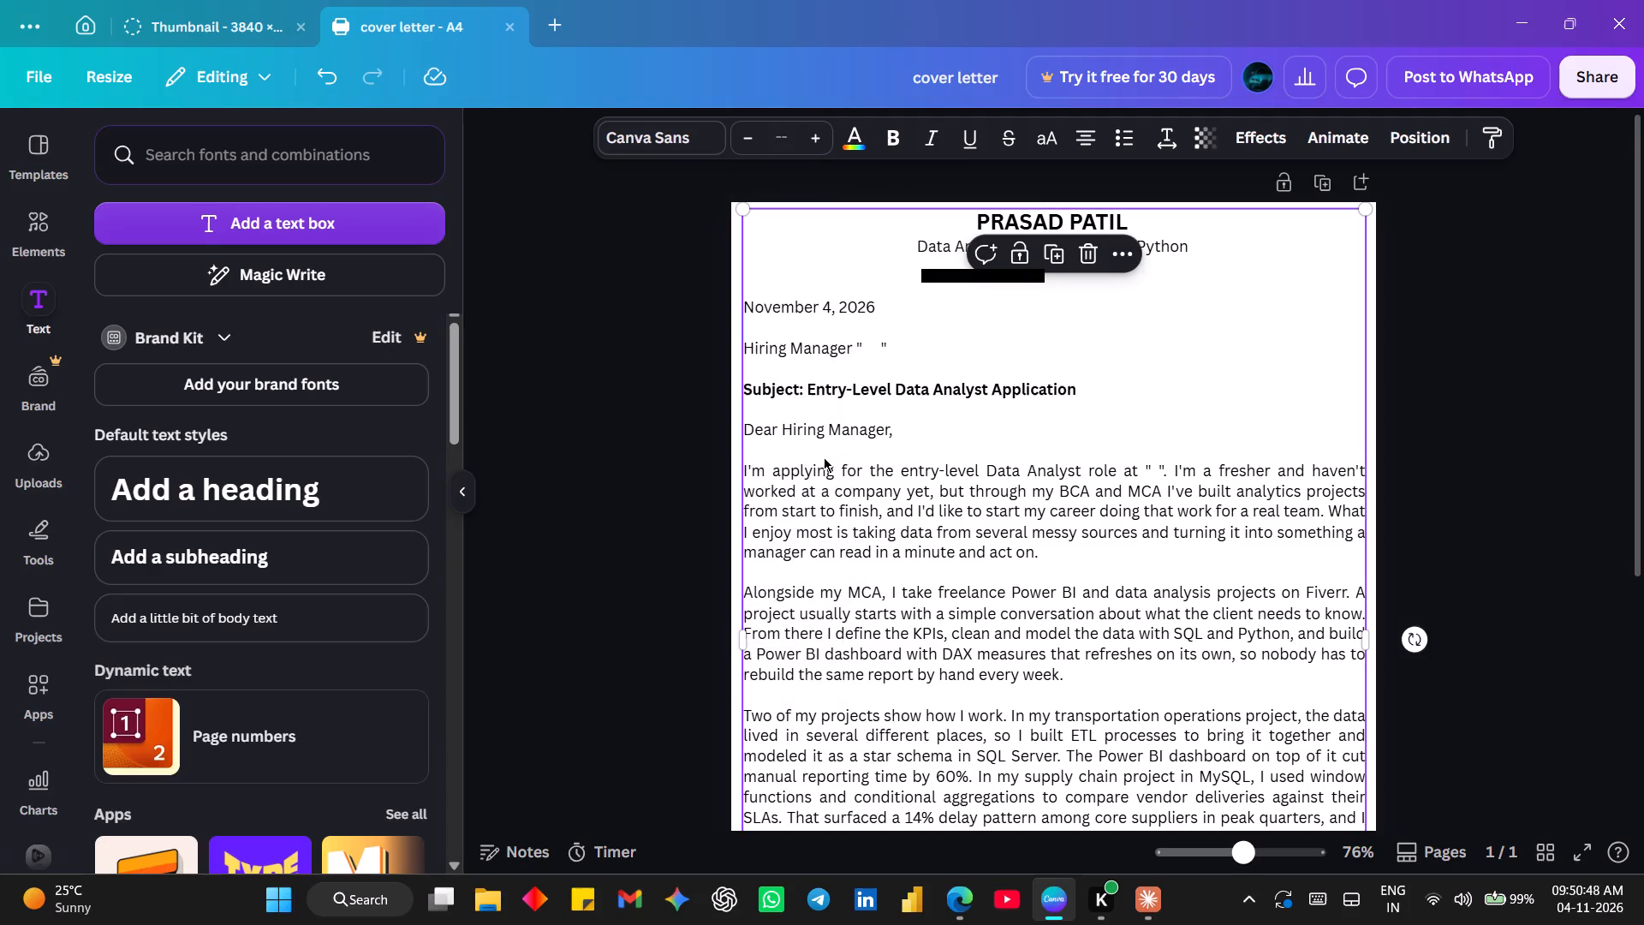
double_click(825, 474)
left_click(1643, 254)
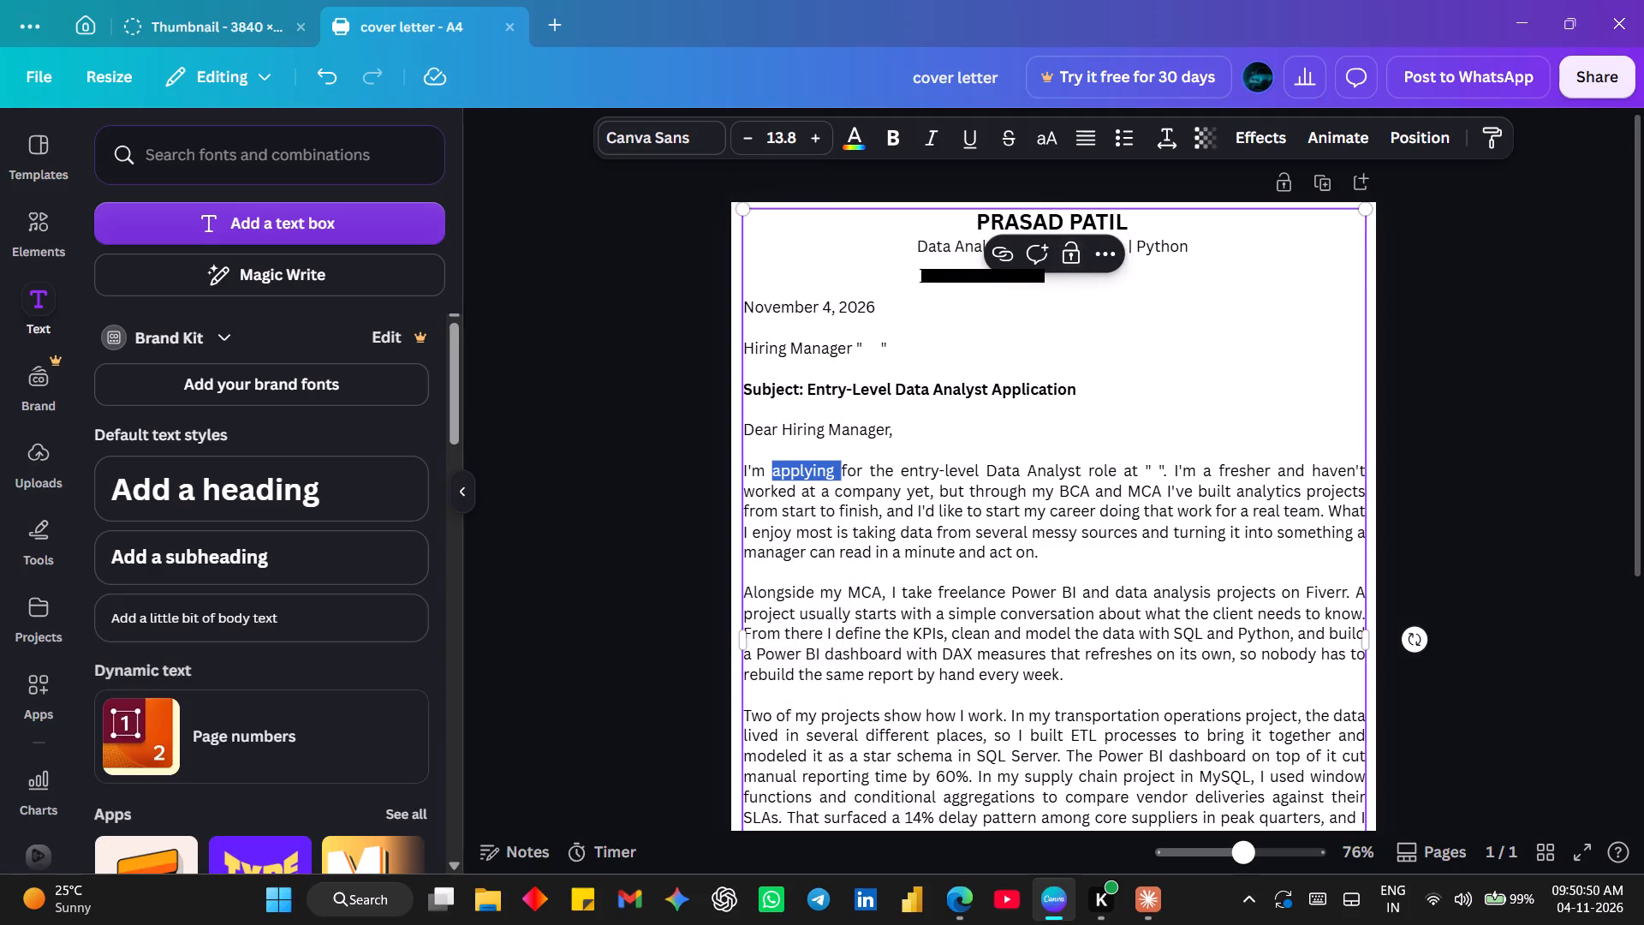
left_click(1403, 351)
double_click(963, 277)
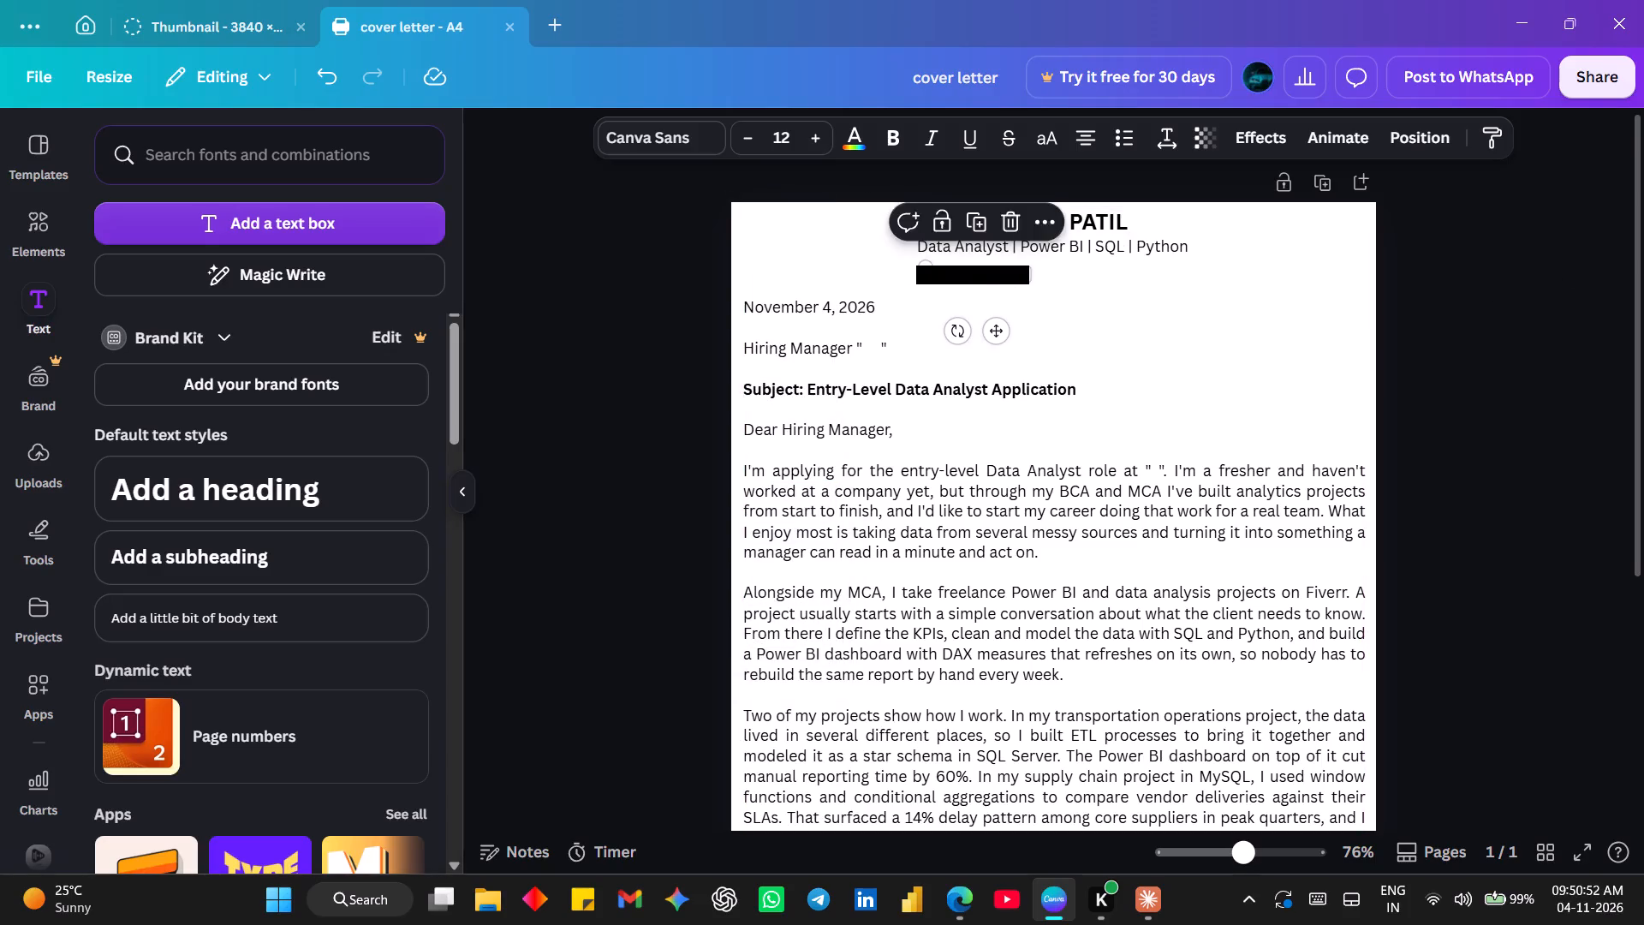
left_click(819, 138)
left_click(1546, 460)
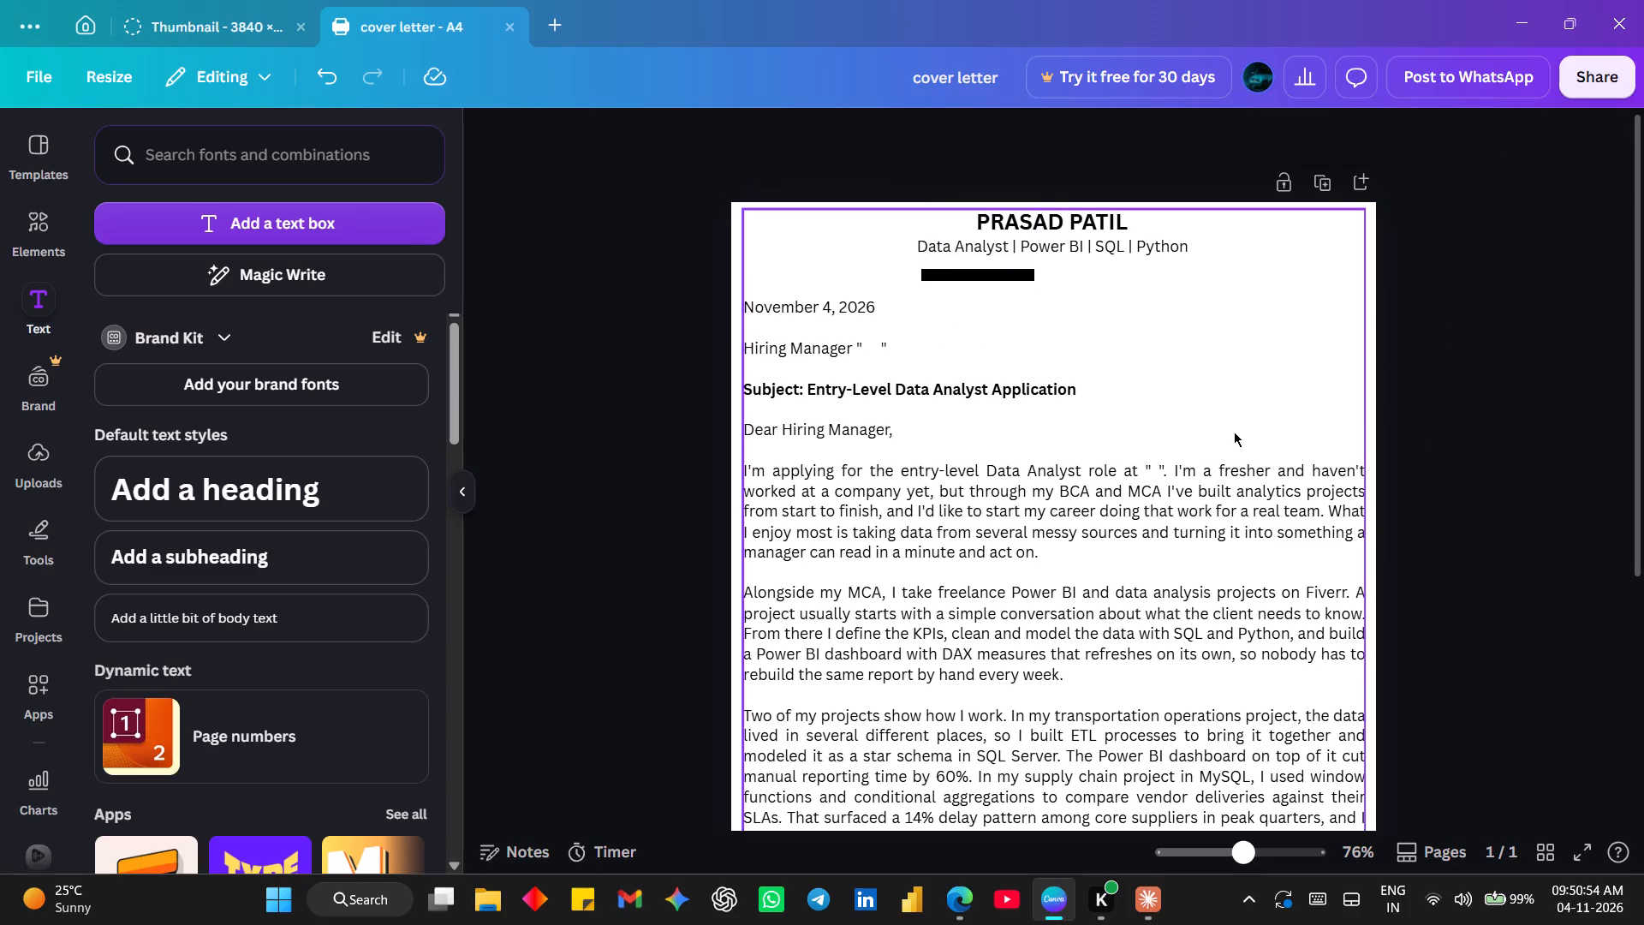
Move the contact text box along its row toward the page's left margin, just above the date.
left_click_drag(963, 275, 892, 275)
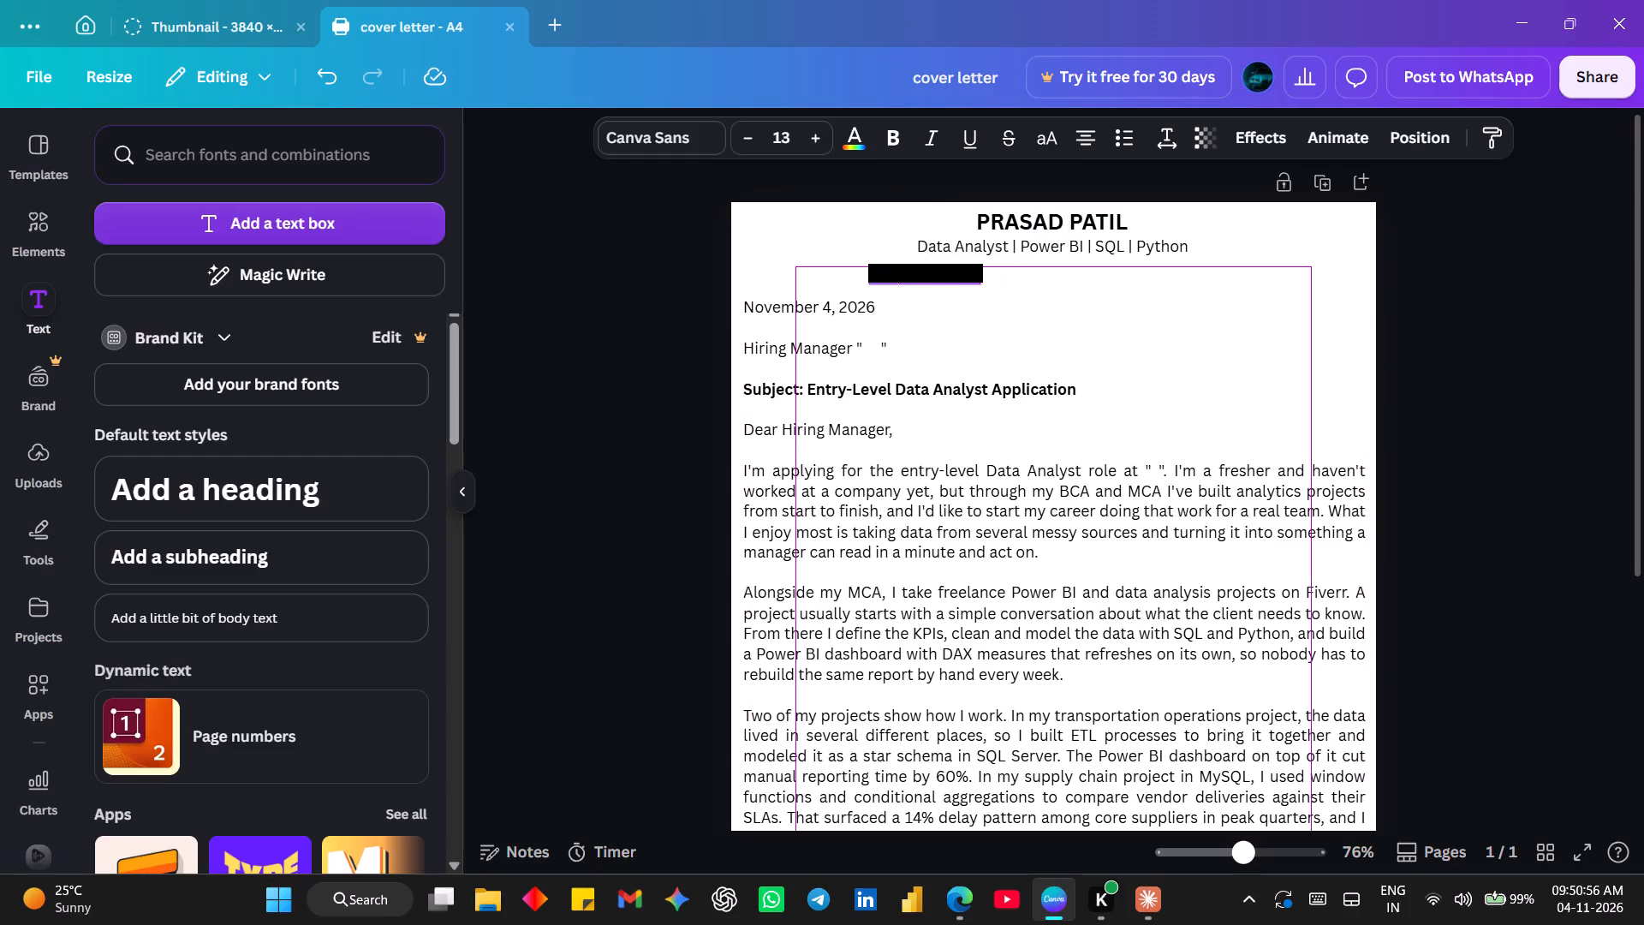
left_click_drag(892, 275, 836, 275)
Duplicate the contact text box and place the copy beside the original on the same header row.
left_click(836, 275)
key("ctrl+c")
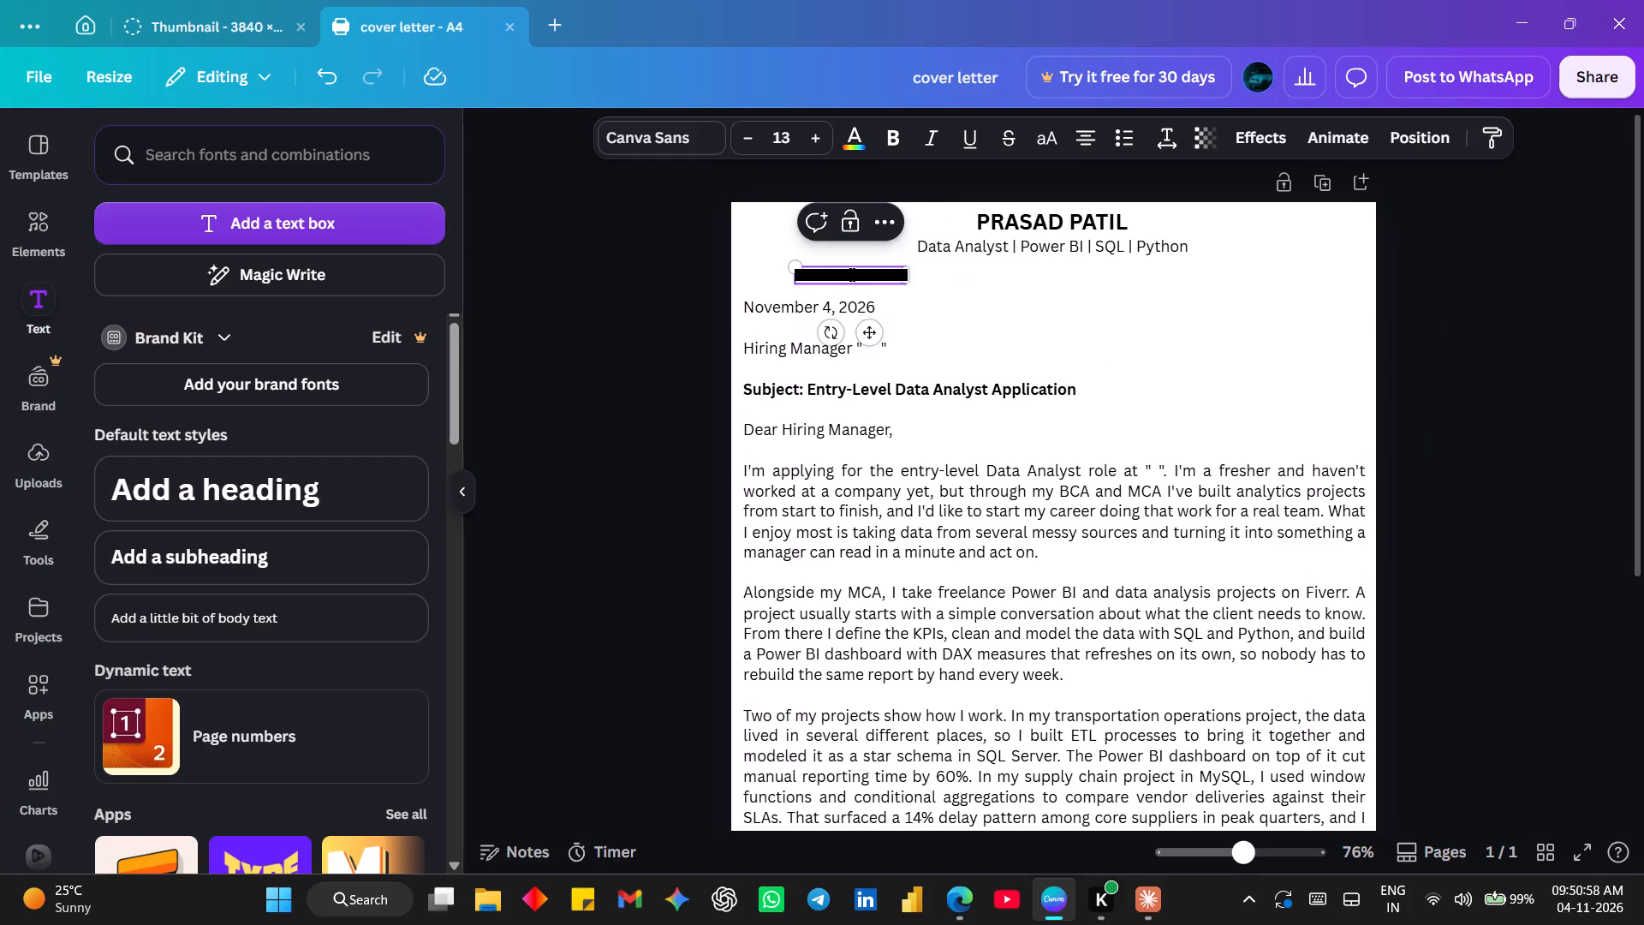
key("ctrl+v")
left_click(1605, 353)
left_click(839, 276)
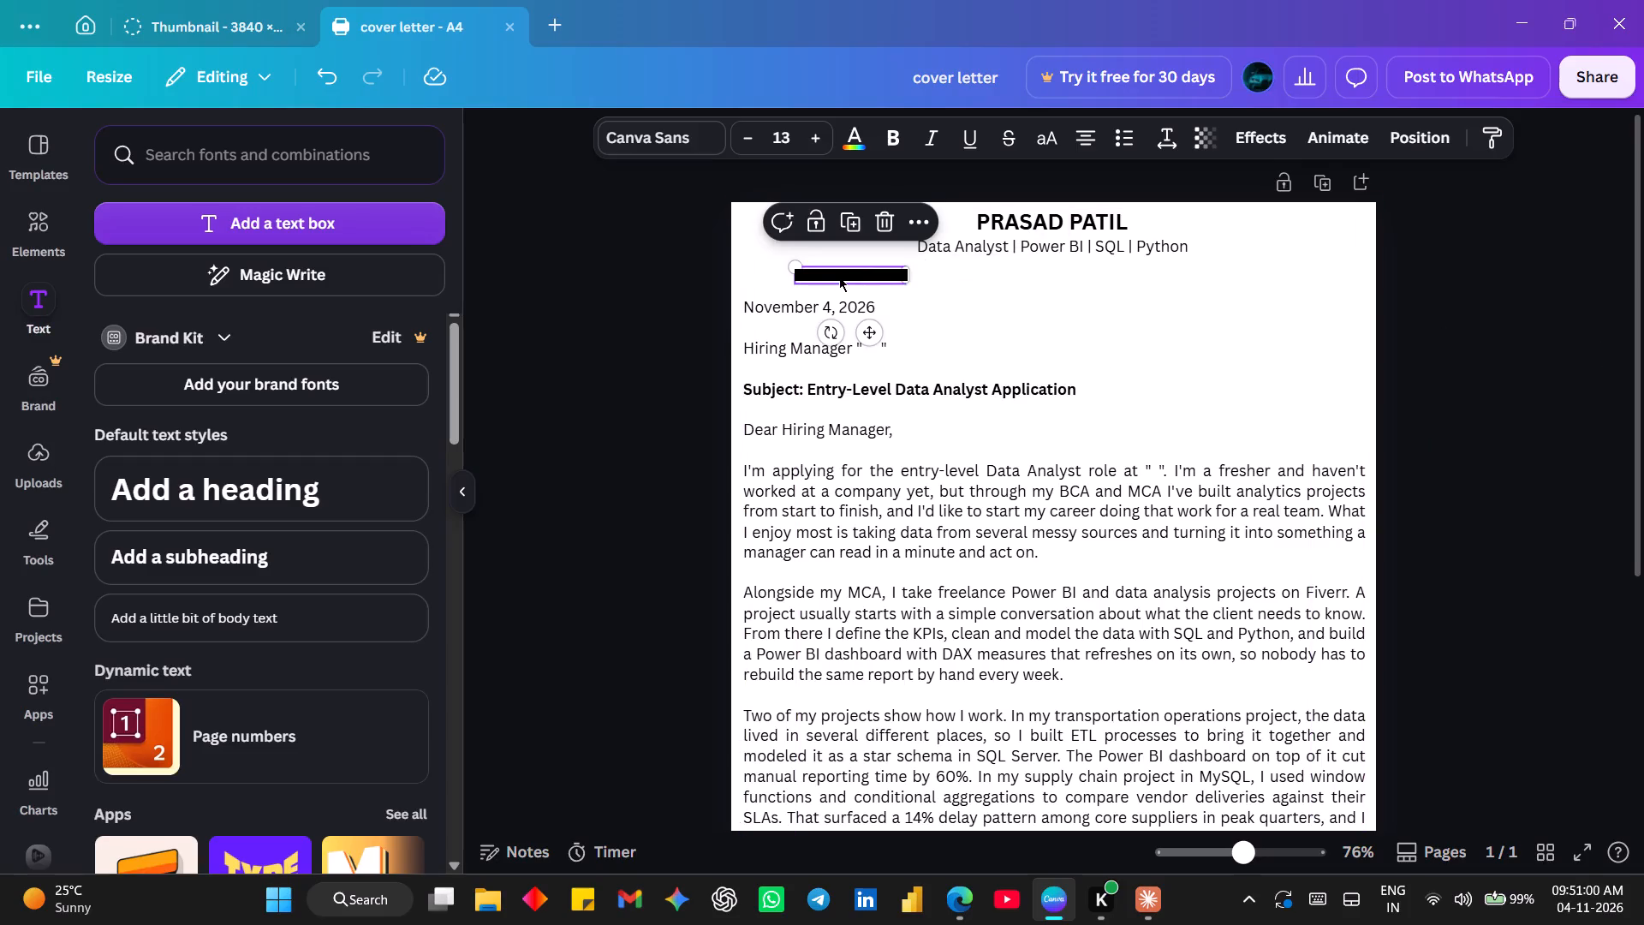
key("ctrl+c")
key("ctrl+v")
left_click_drag(853, 284, 947, 268)
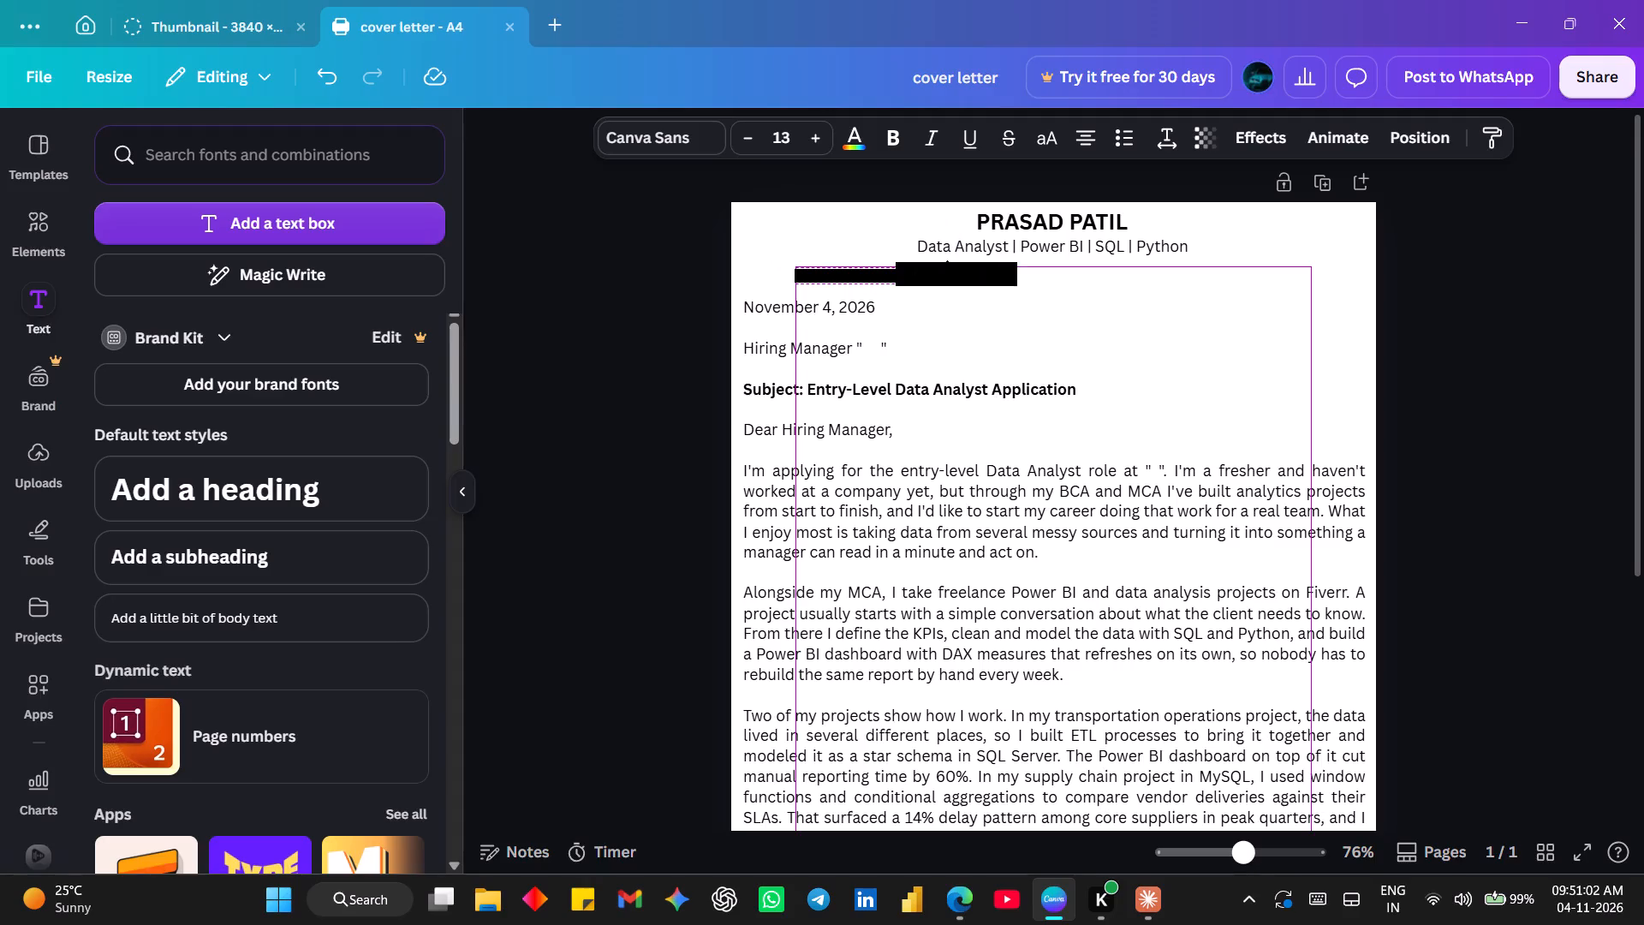
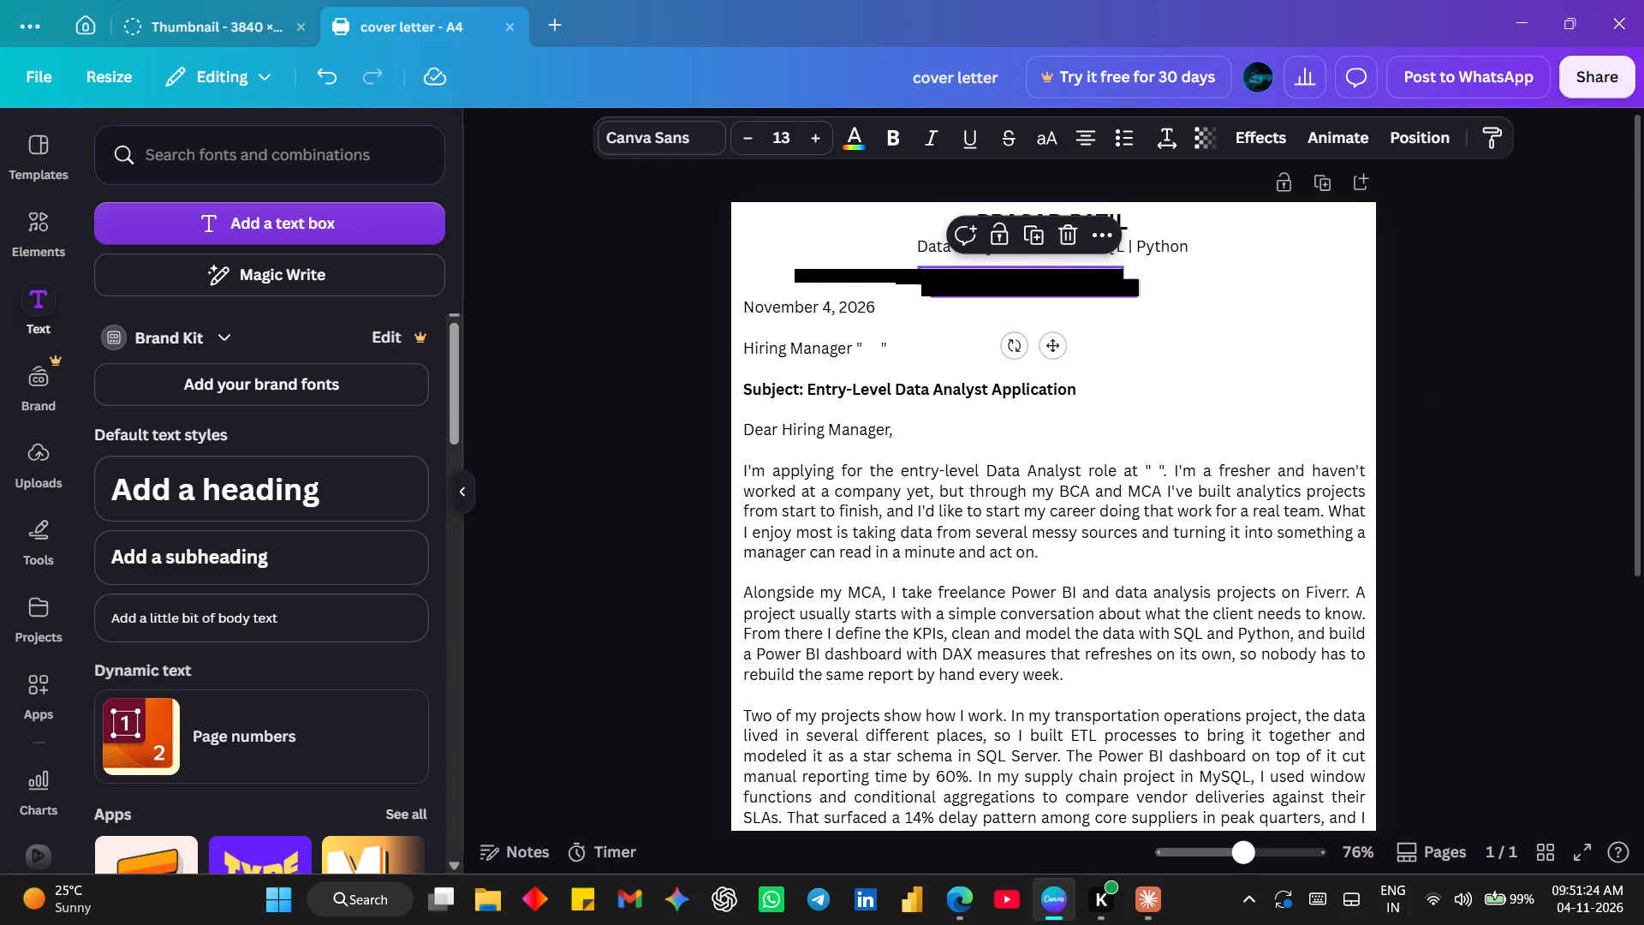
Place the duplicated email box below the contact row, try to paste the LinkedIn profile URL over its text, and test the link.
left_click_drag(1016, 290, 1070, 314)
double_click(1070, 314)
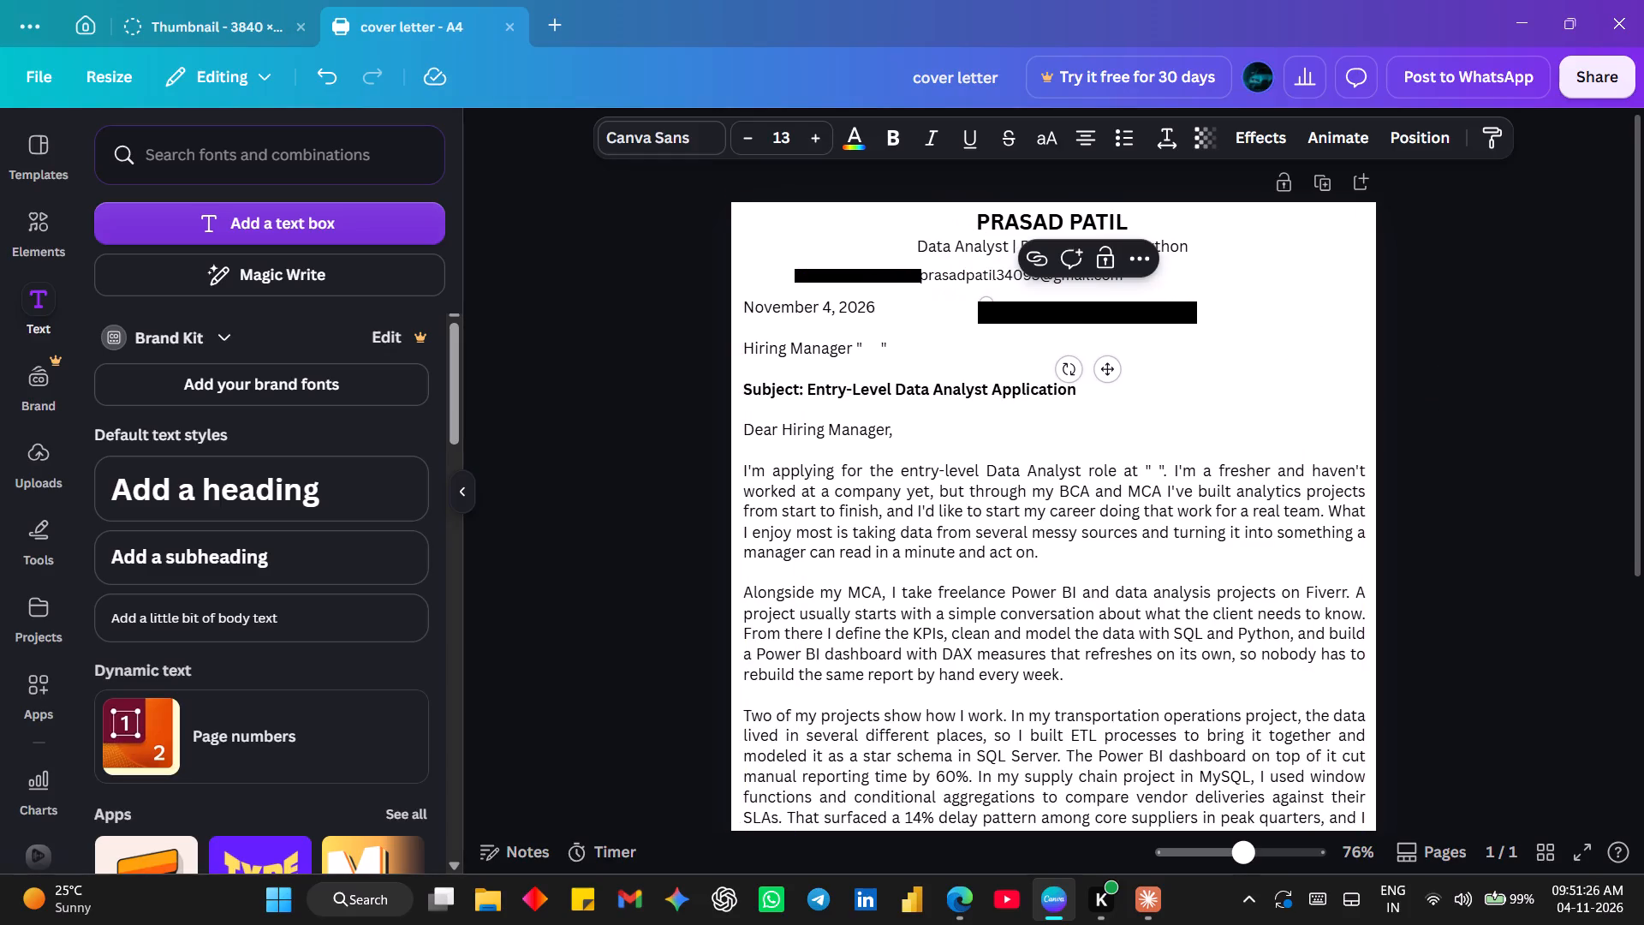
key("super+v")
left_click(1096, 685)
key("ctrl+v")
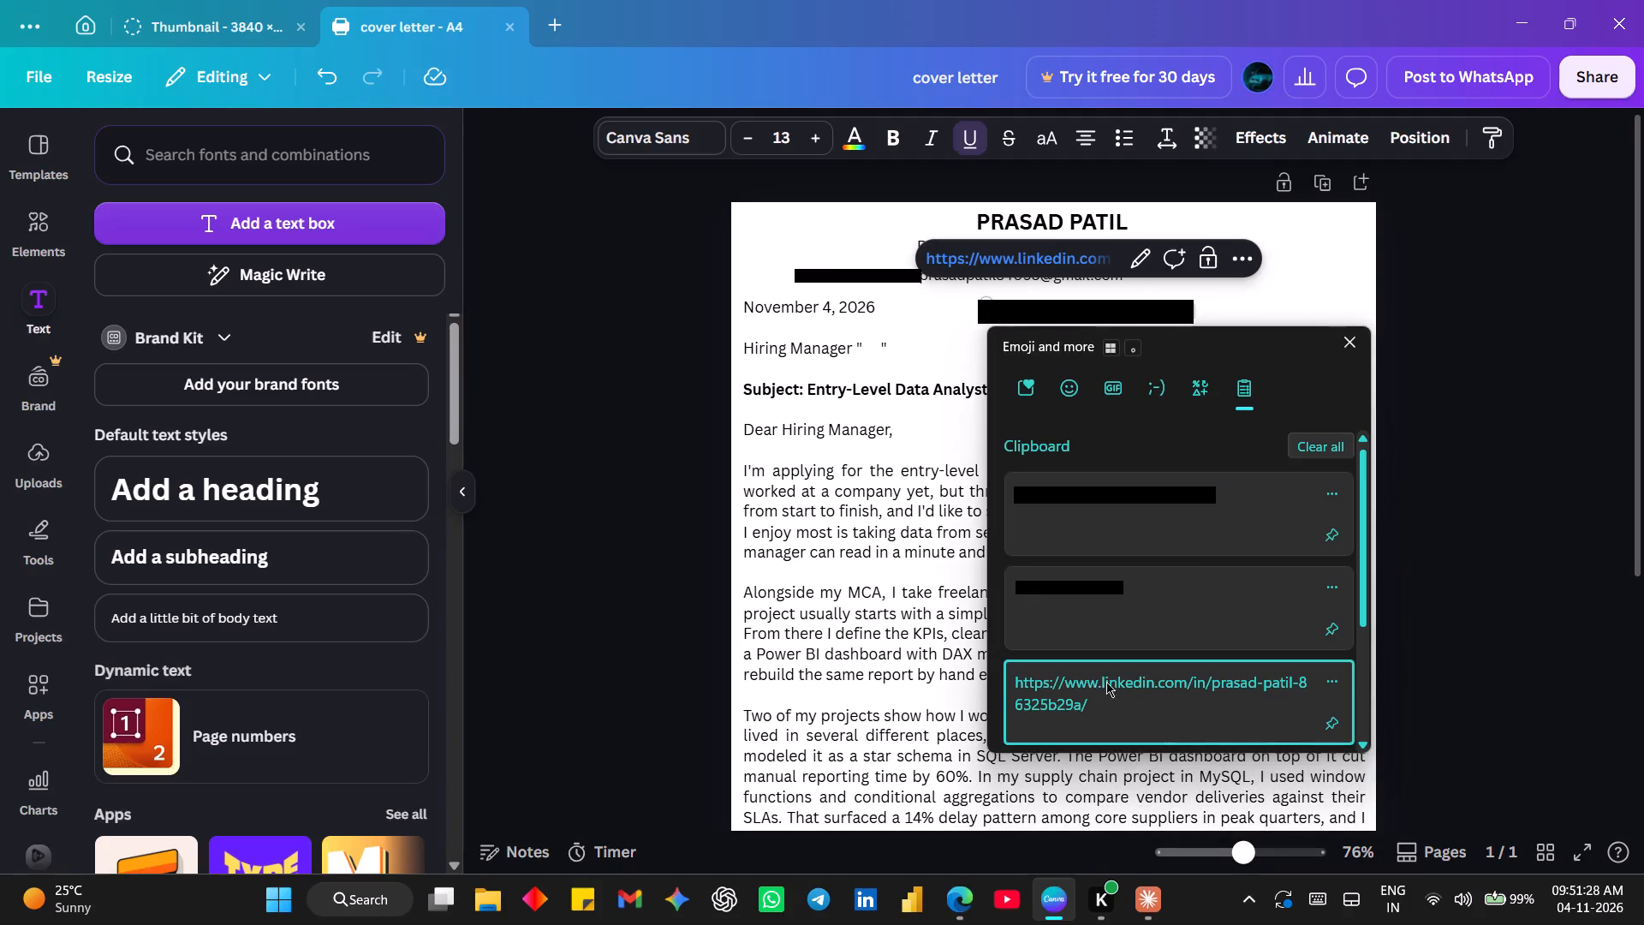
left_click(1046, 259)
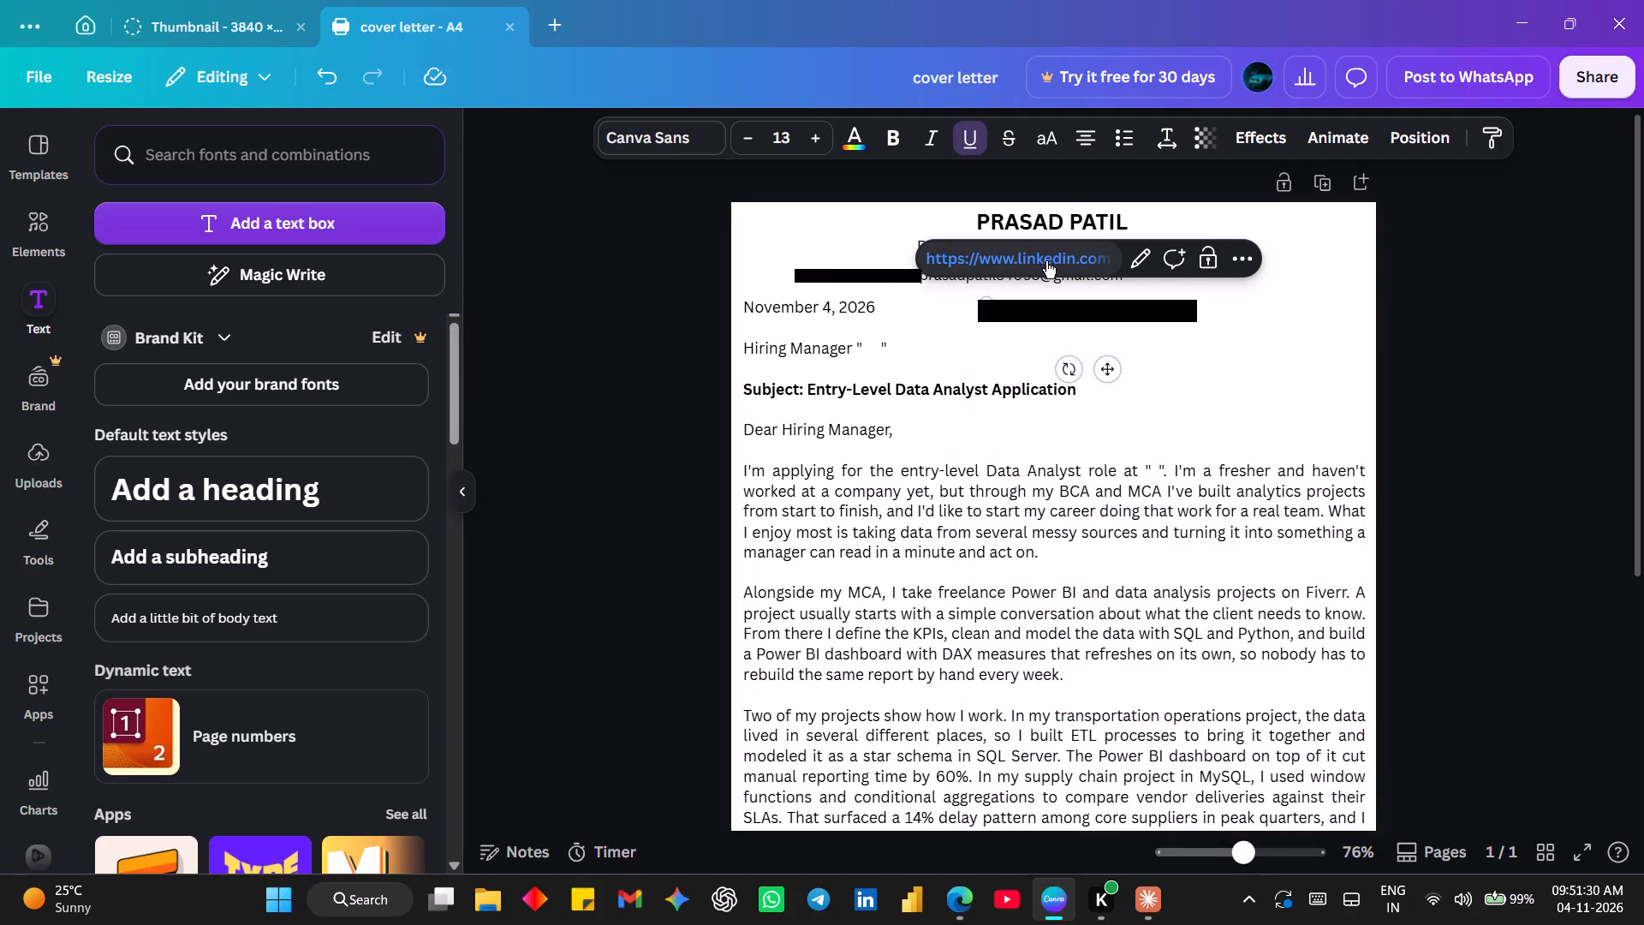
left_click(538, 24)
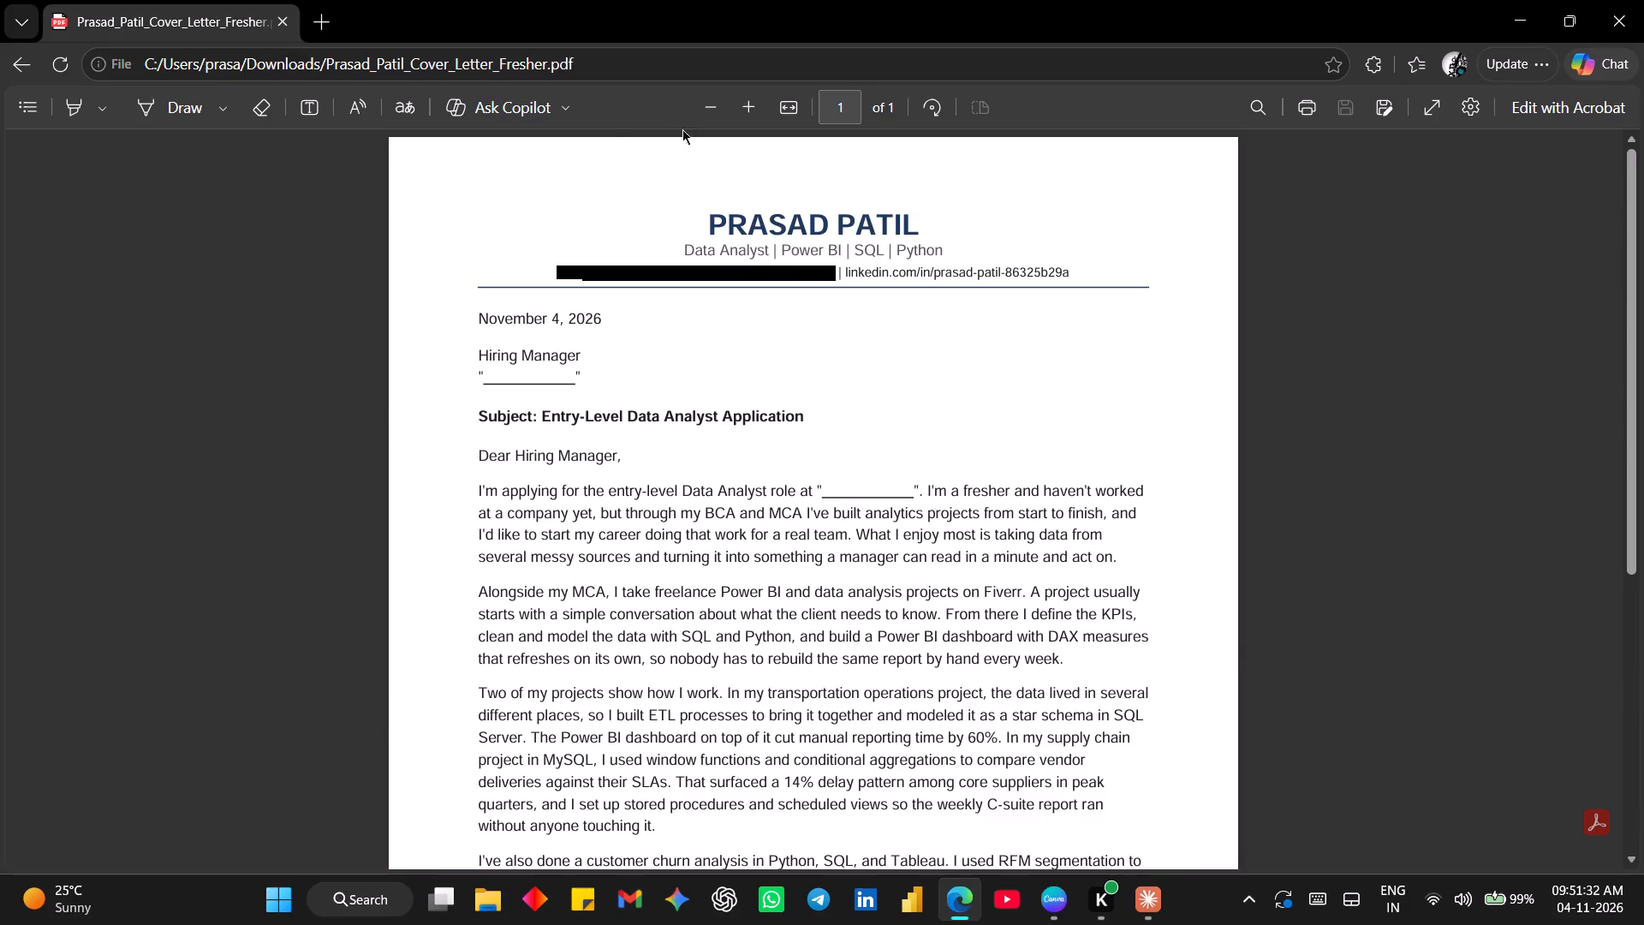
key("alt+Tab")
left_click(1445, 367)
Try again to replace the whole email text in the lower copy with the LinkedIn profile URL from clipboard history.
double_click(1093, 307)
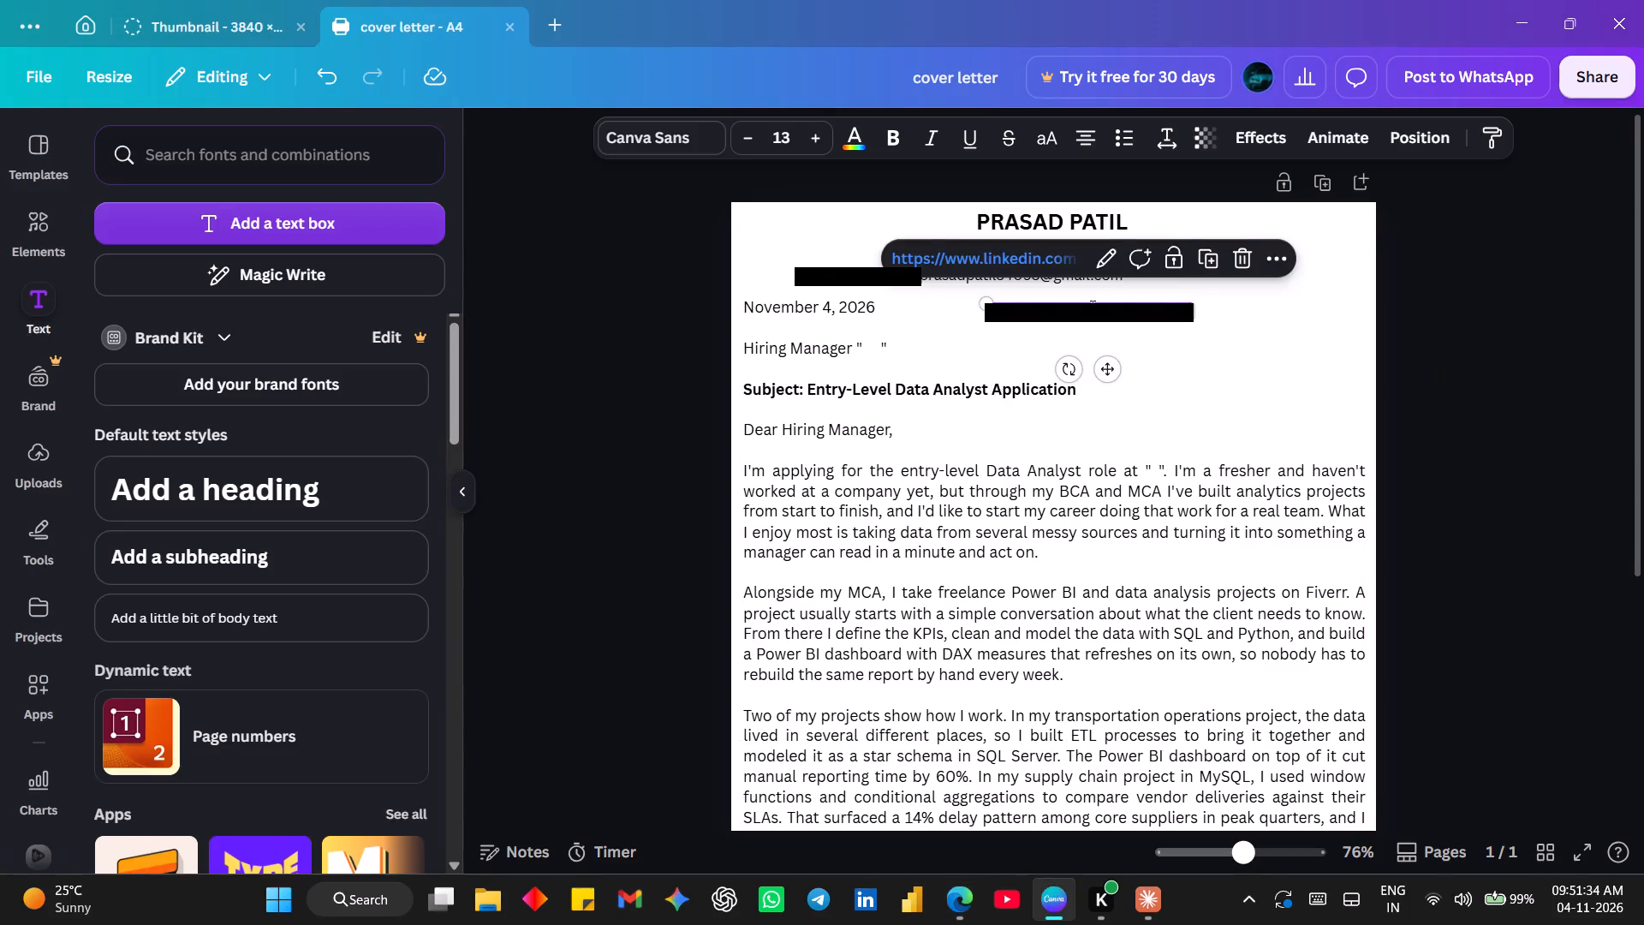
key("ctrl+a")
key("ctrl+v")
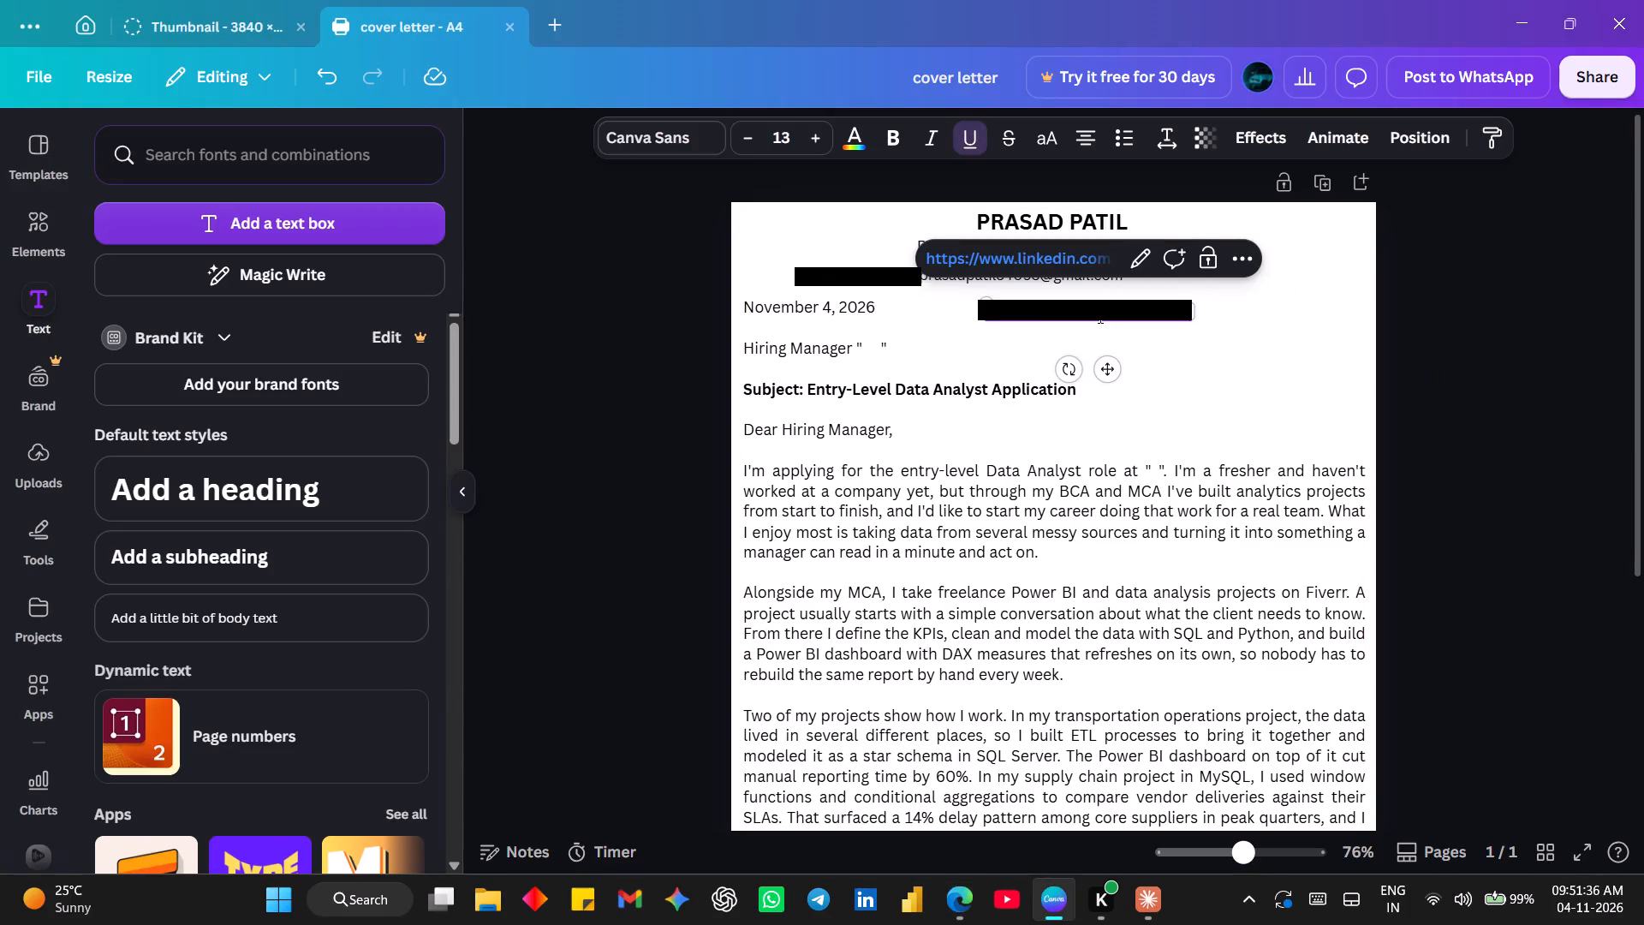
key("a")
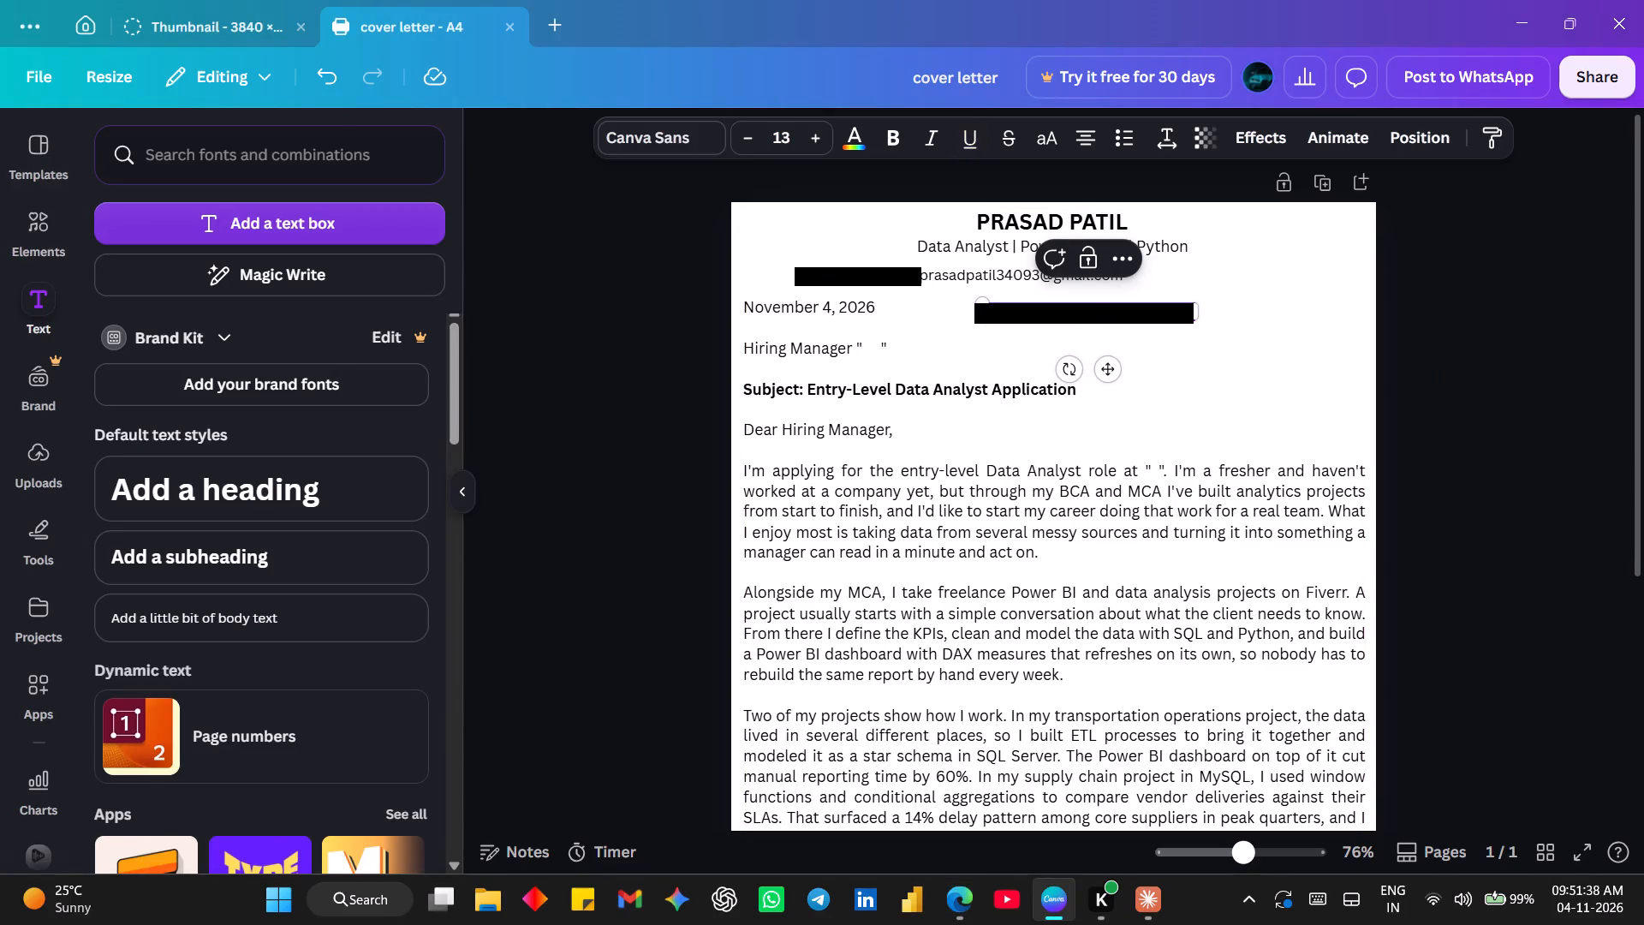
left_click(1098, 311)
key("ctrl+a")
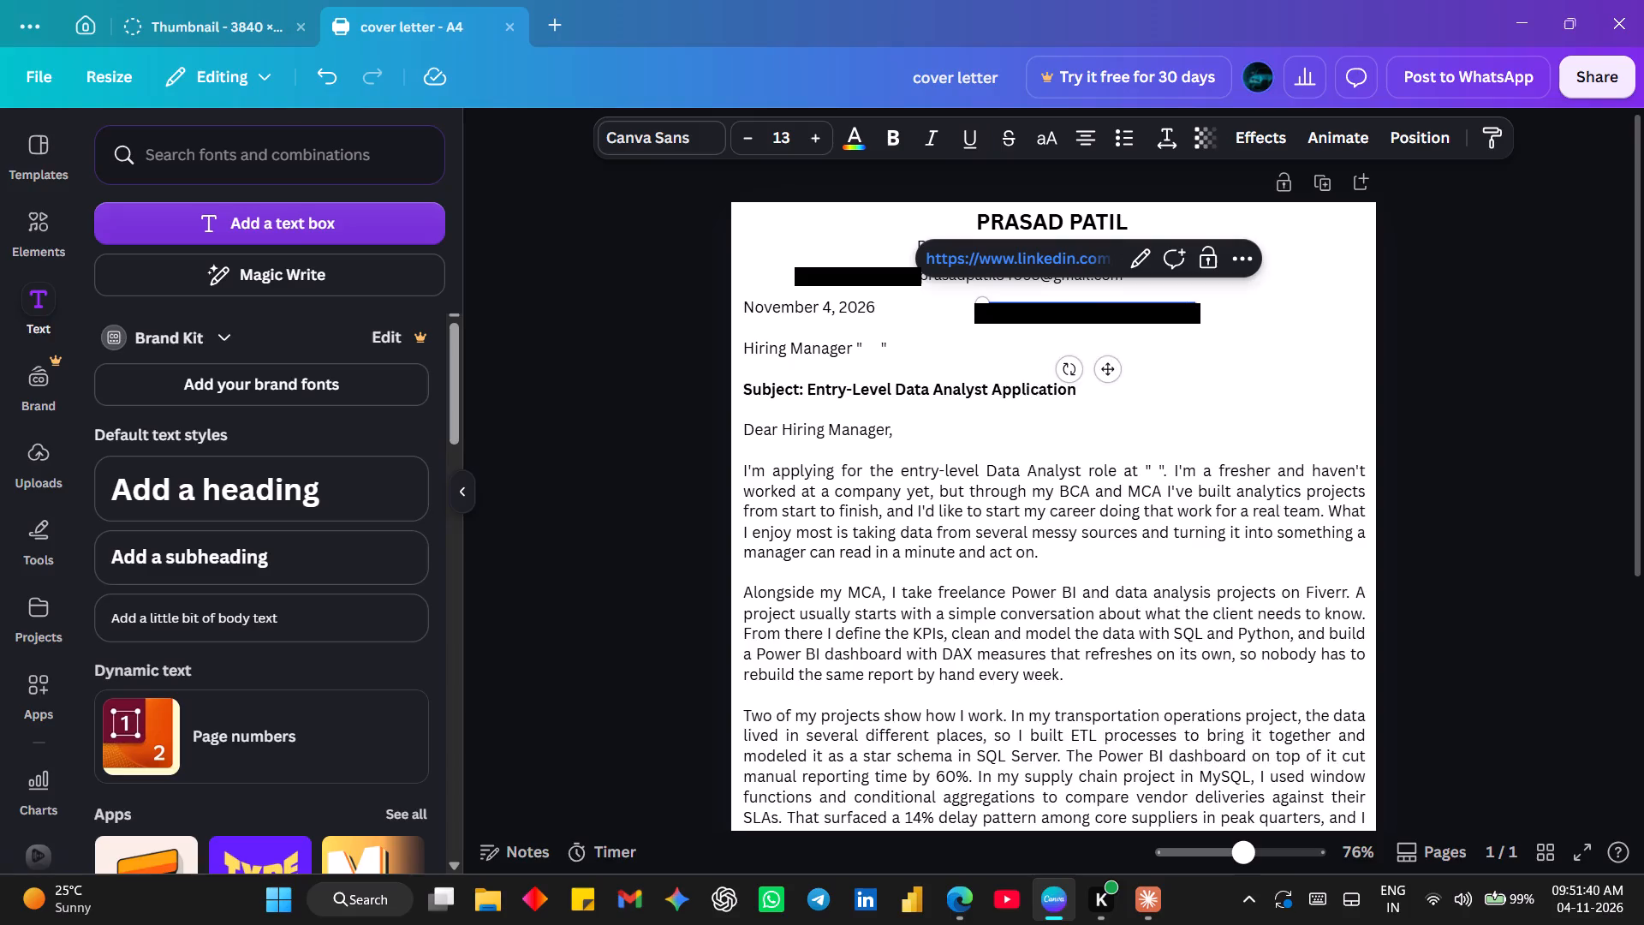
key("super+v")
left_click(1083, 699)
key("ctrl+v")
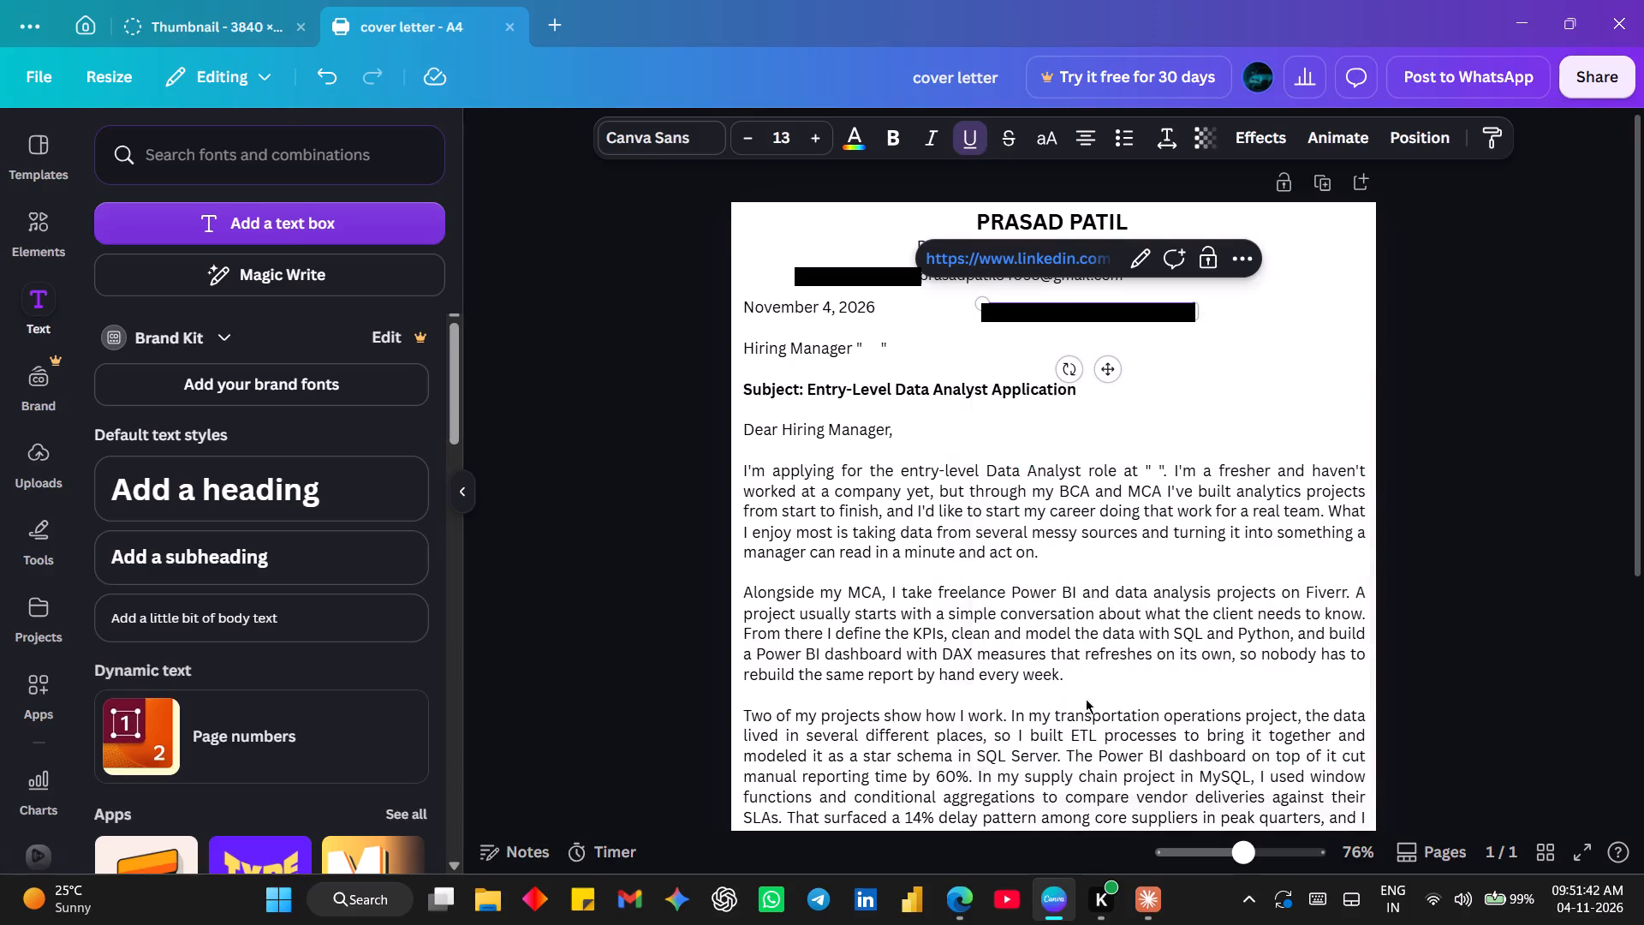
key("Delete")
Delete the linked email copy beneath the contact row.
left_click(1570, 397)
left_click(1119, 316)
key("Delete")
Shift the phone box and the email box toward the page's left margin, keeping both on the same header row.
left_click(1050, 276)
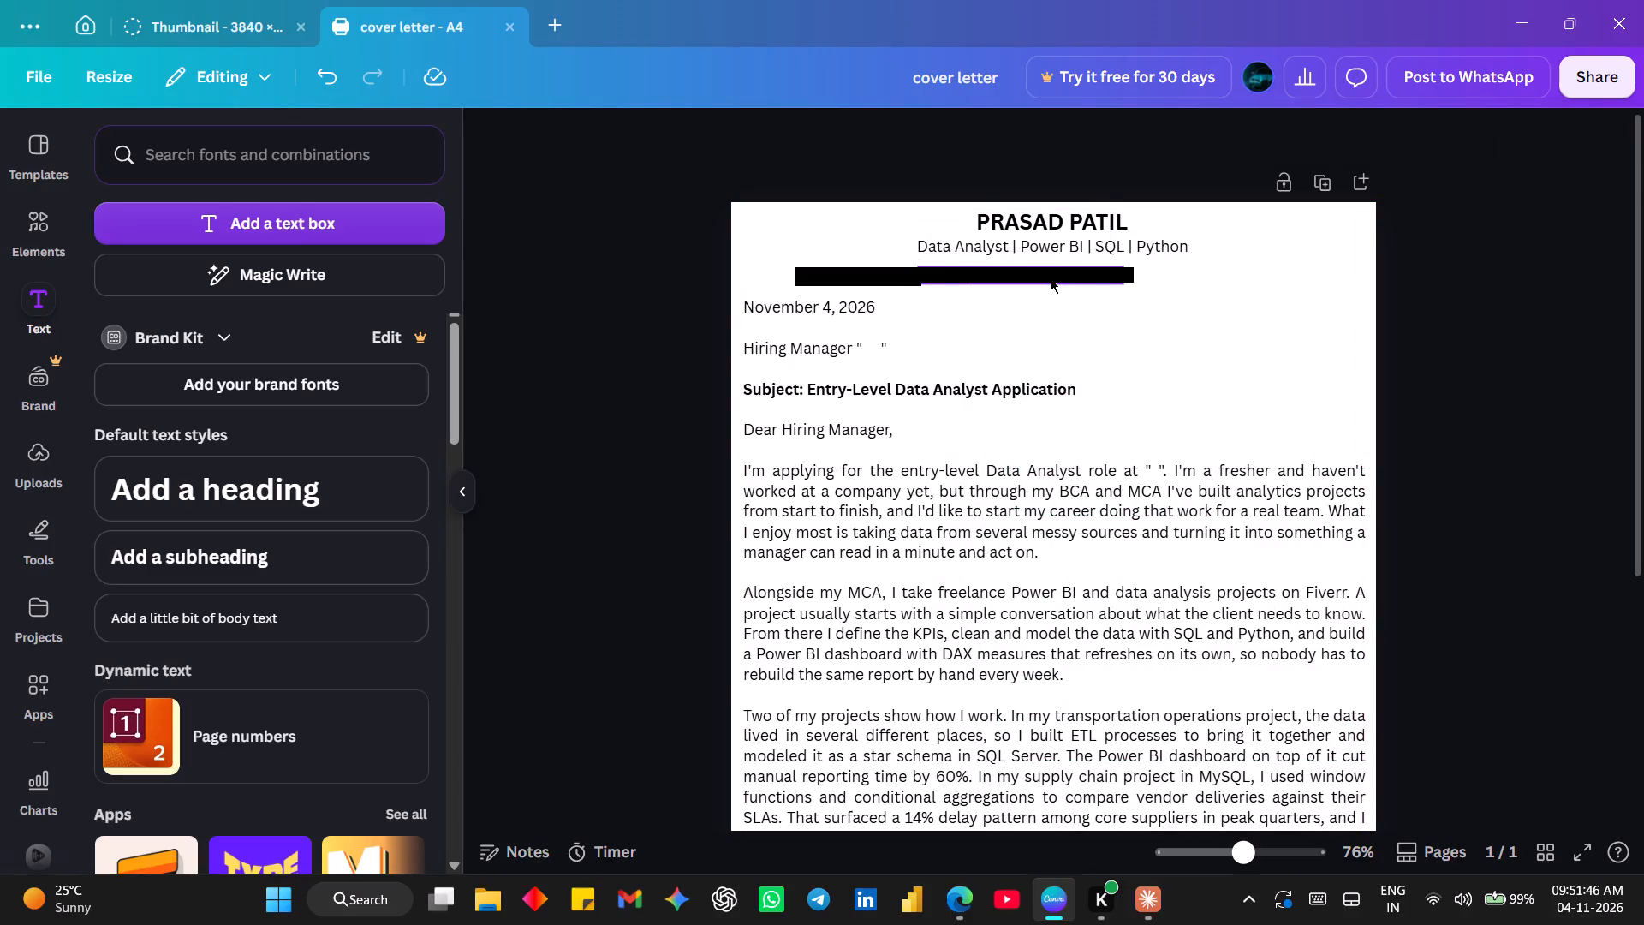
left_click(1522, 370)
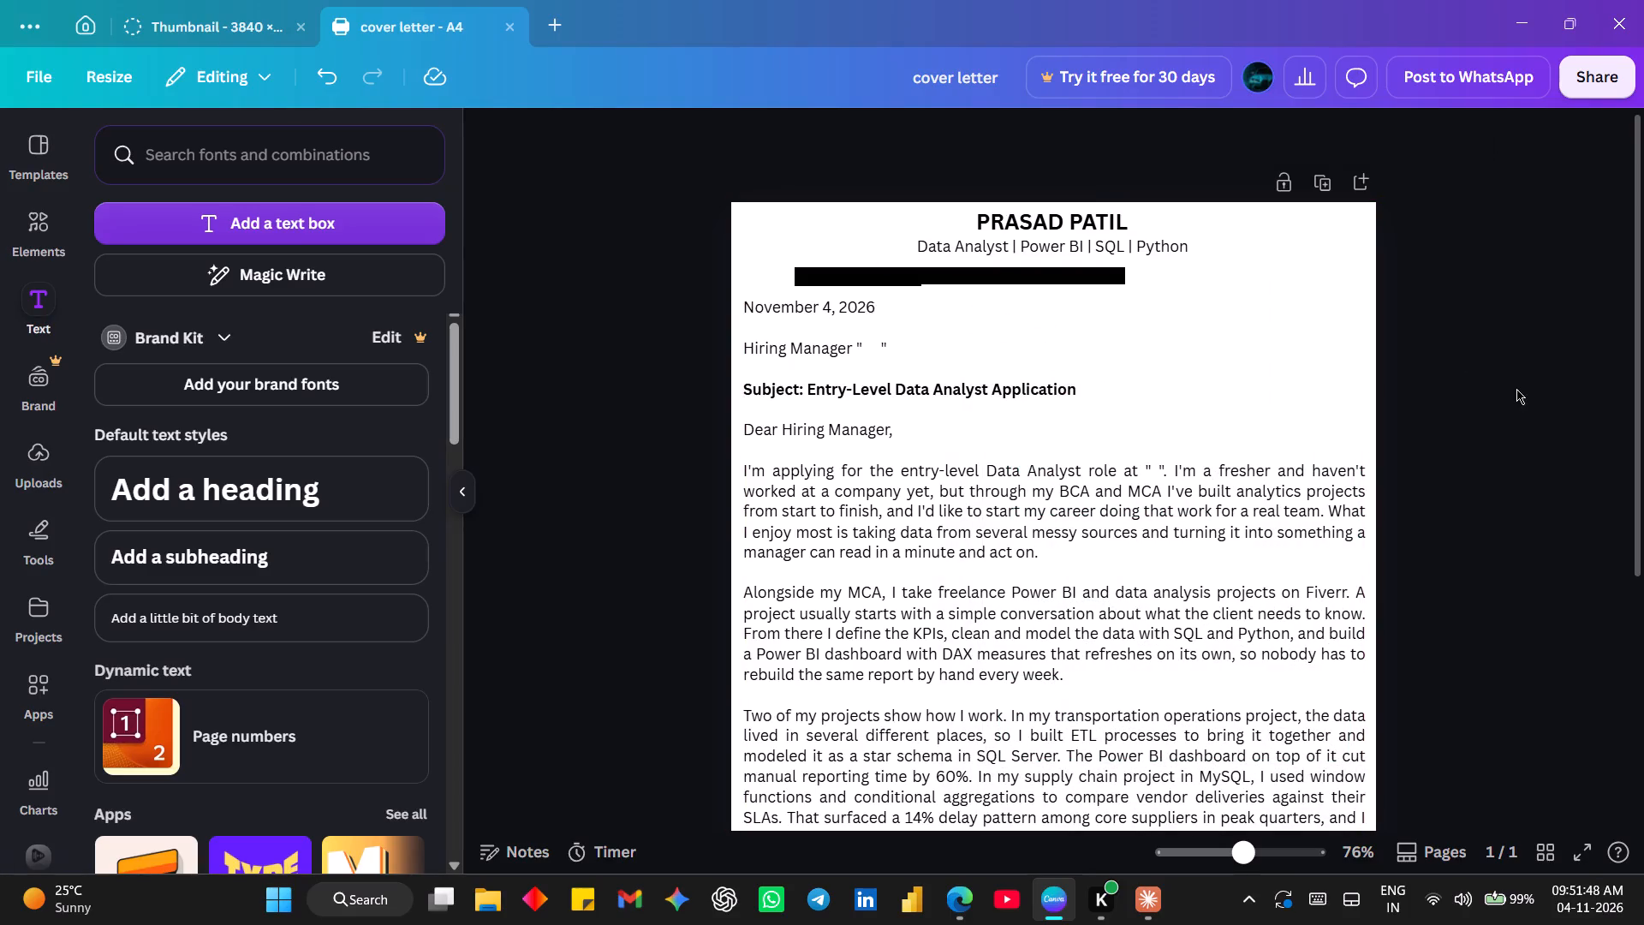
left_click(1006, 278)
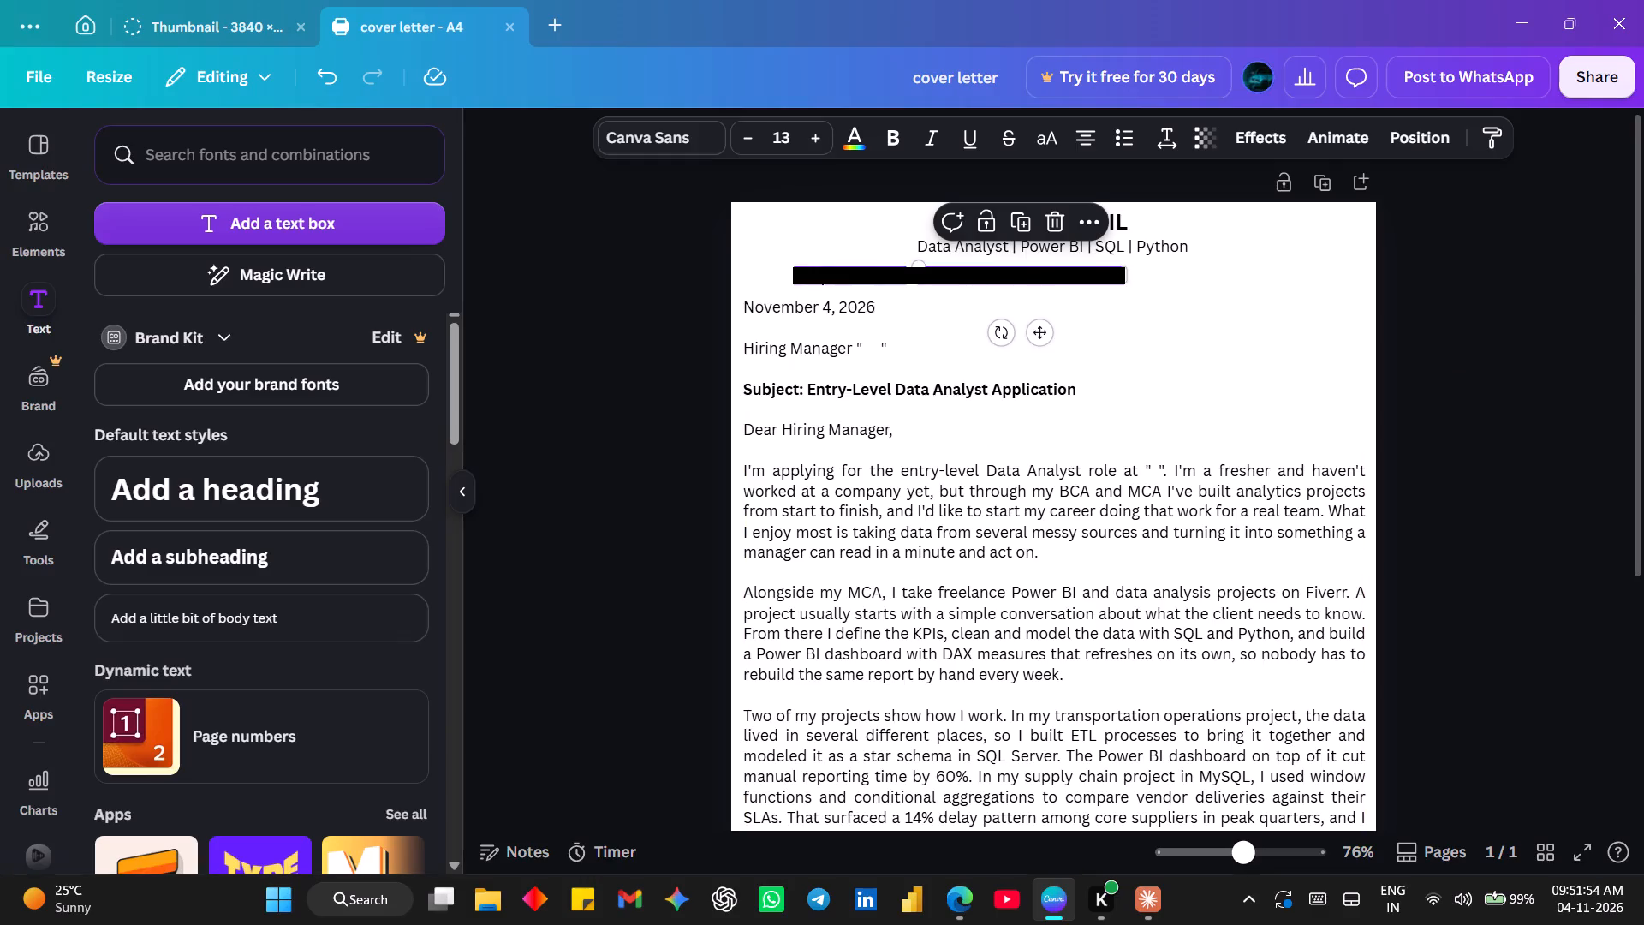
left_click_drag(848, 274, 820, 274)
left_click_drag(1021, 275, 1003, 280)
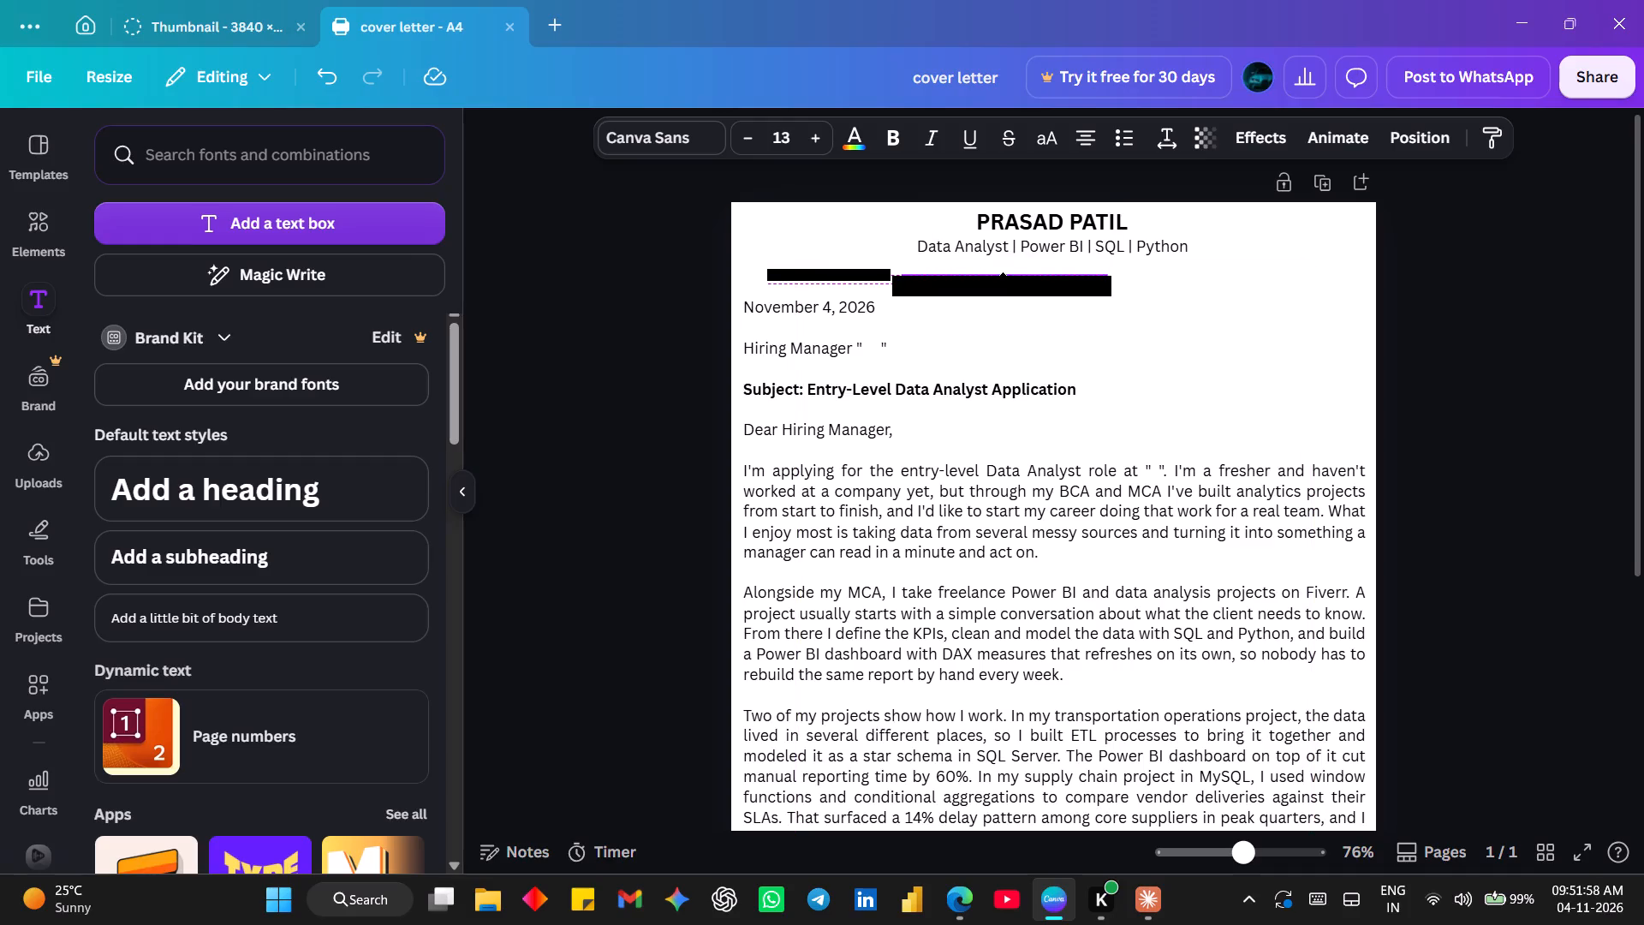
left_click_drag(1003, 280, 1003, 277)
Duplicate the email text box and place the copy as a third box after it on the contact row.
left_click(1056, 277)
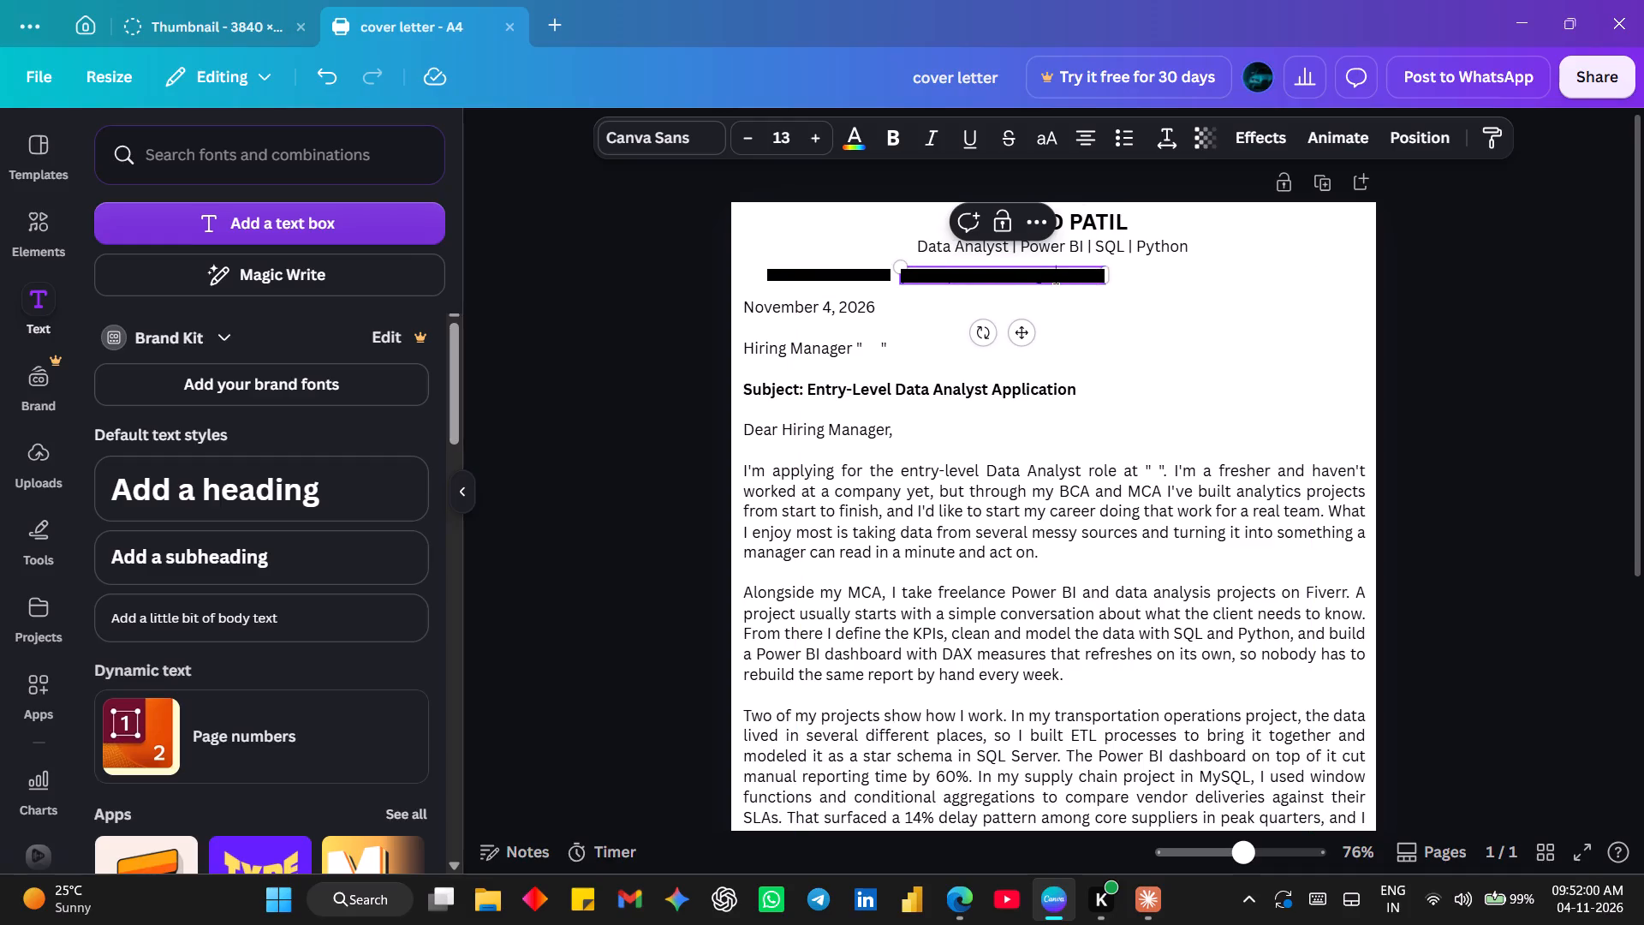
key("ctrl+c")
key("ctrl+v")
left_click(1540, 393)
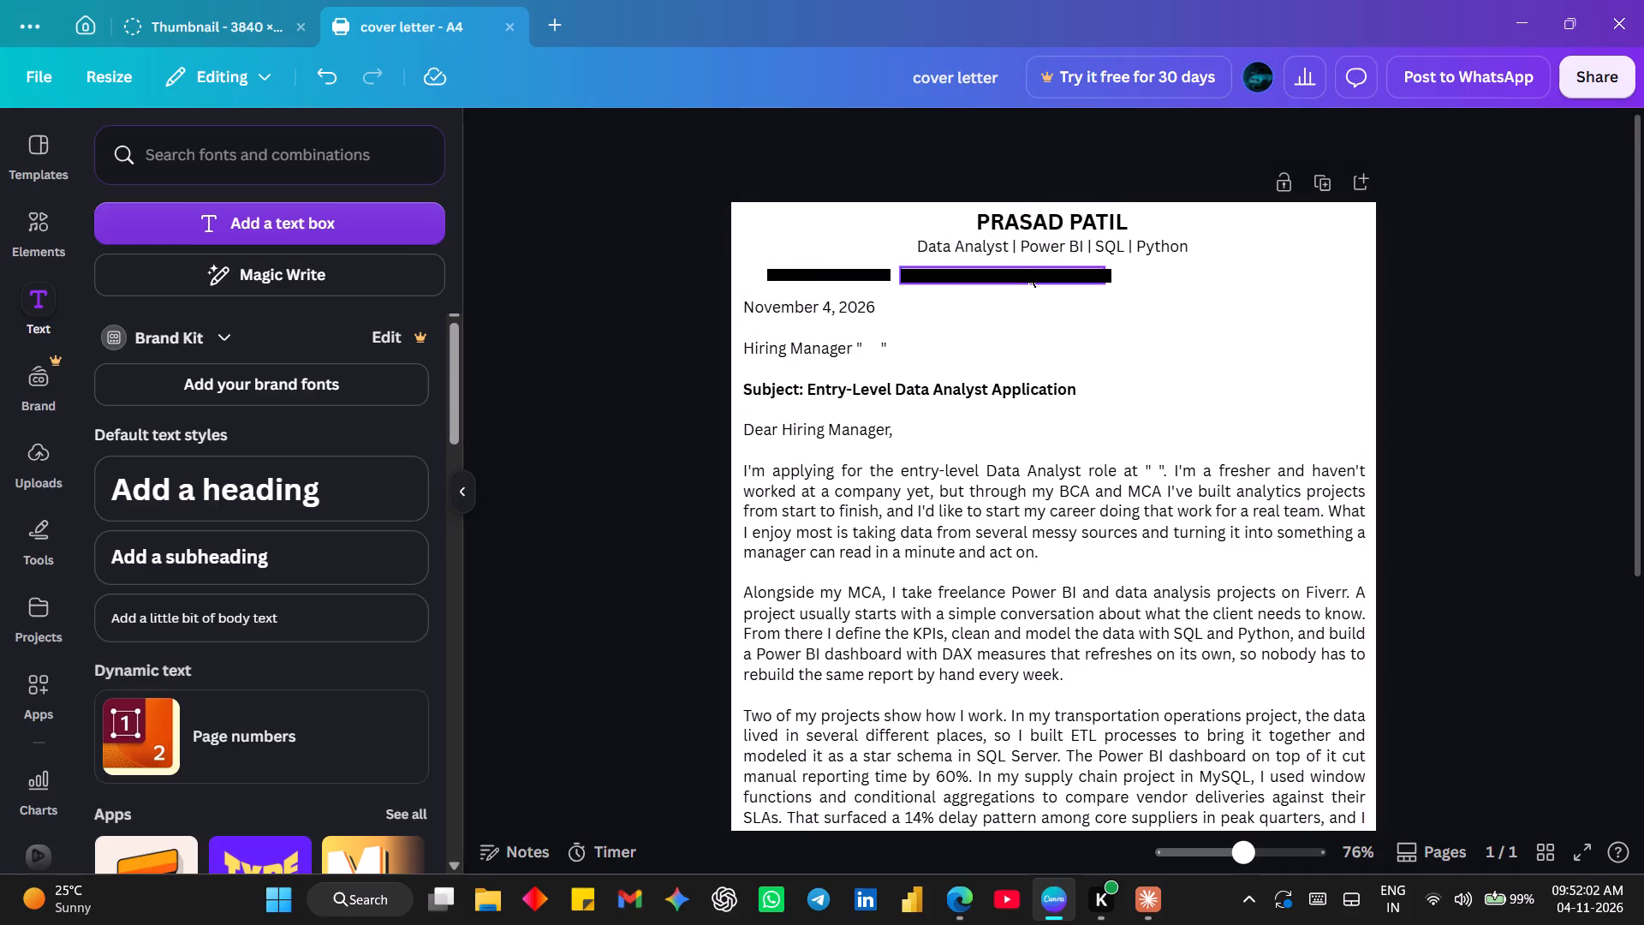
left_click(1028, 273)
left_click(1001, 230)
left_click_drag(1033, 291, 1135, 289)
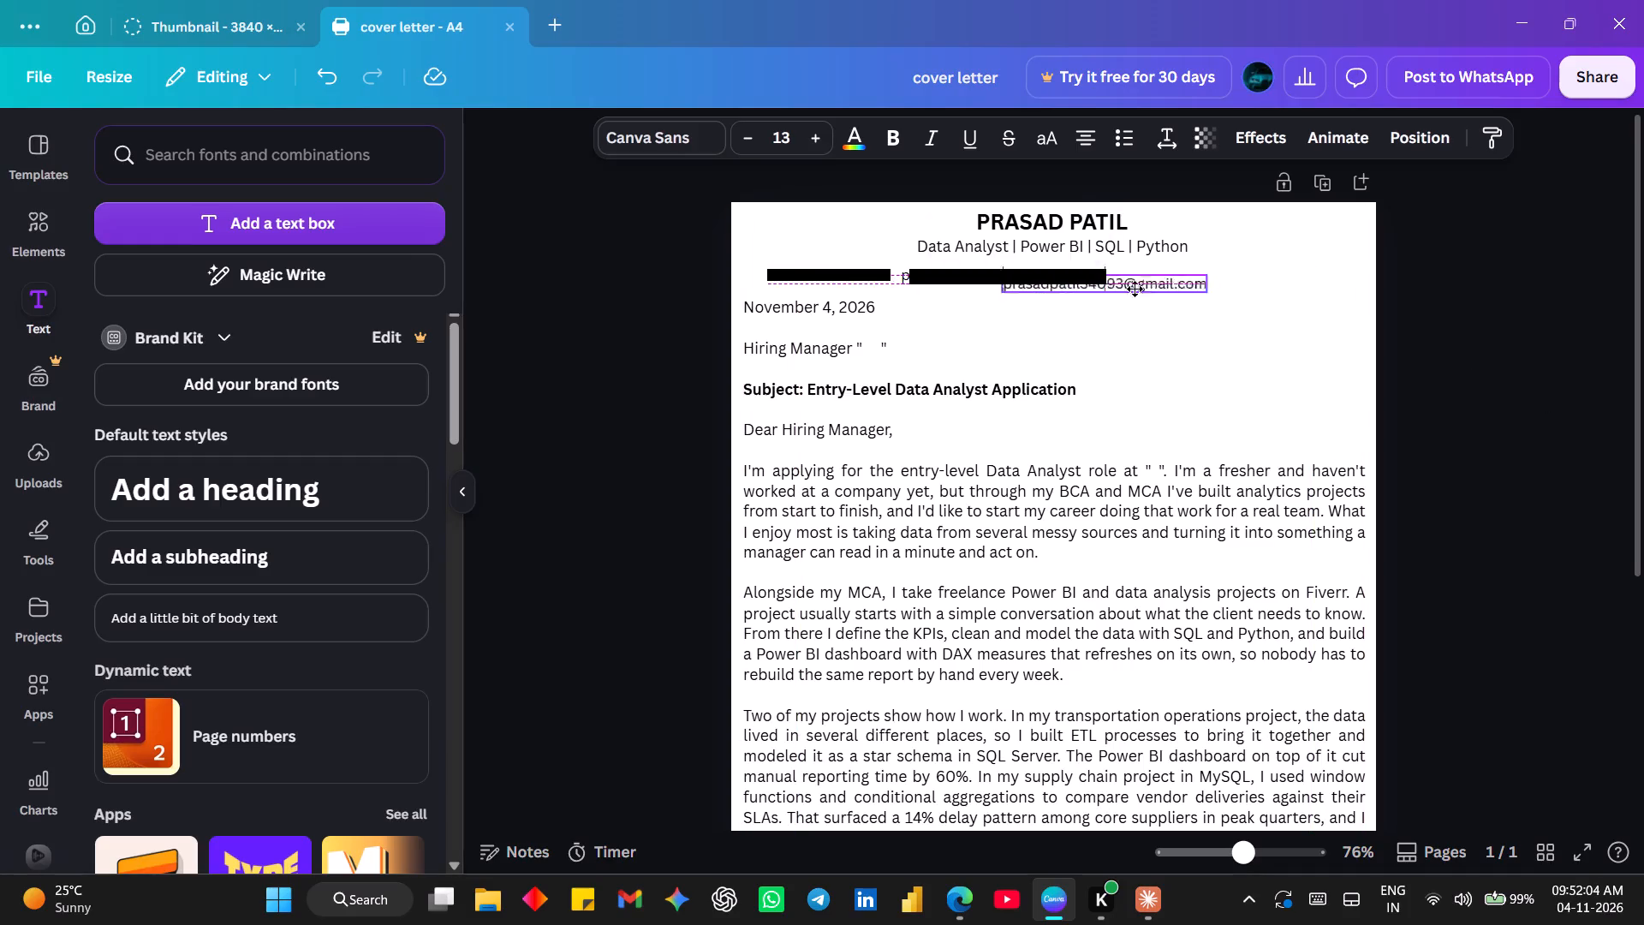
left_click_drag(1135, 289, 1242, 277)
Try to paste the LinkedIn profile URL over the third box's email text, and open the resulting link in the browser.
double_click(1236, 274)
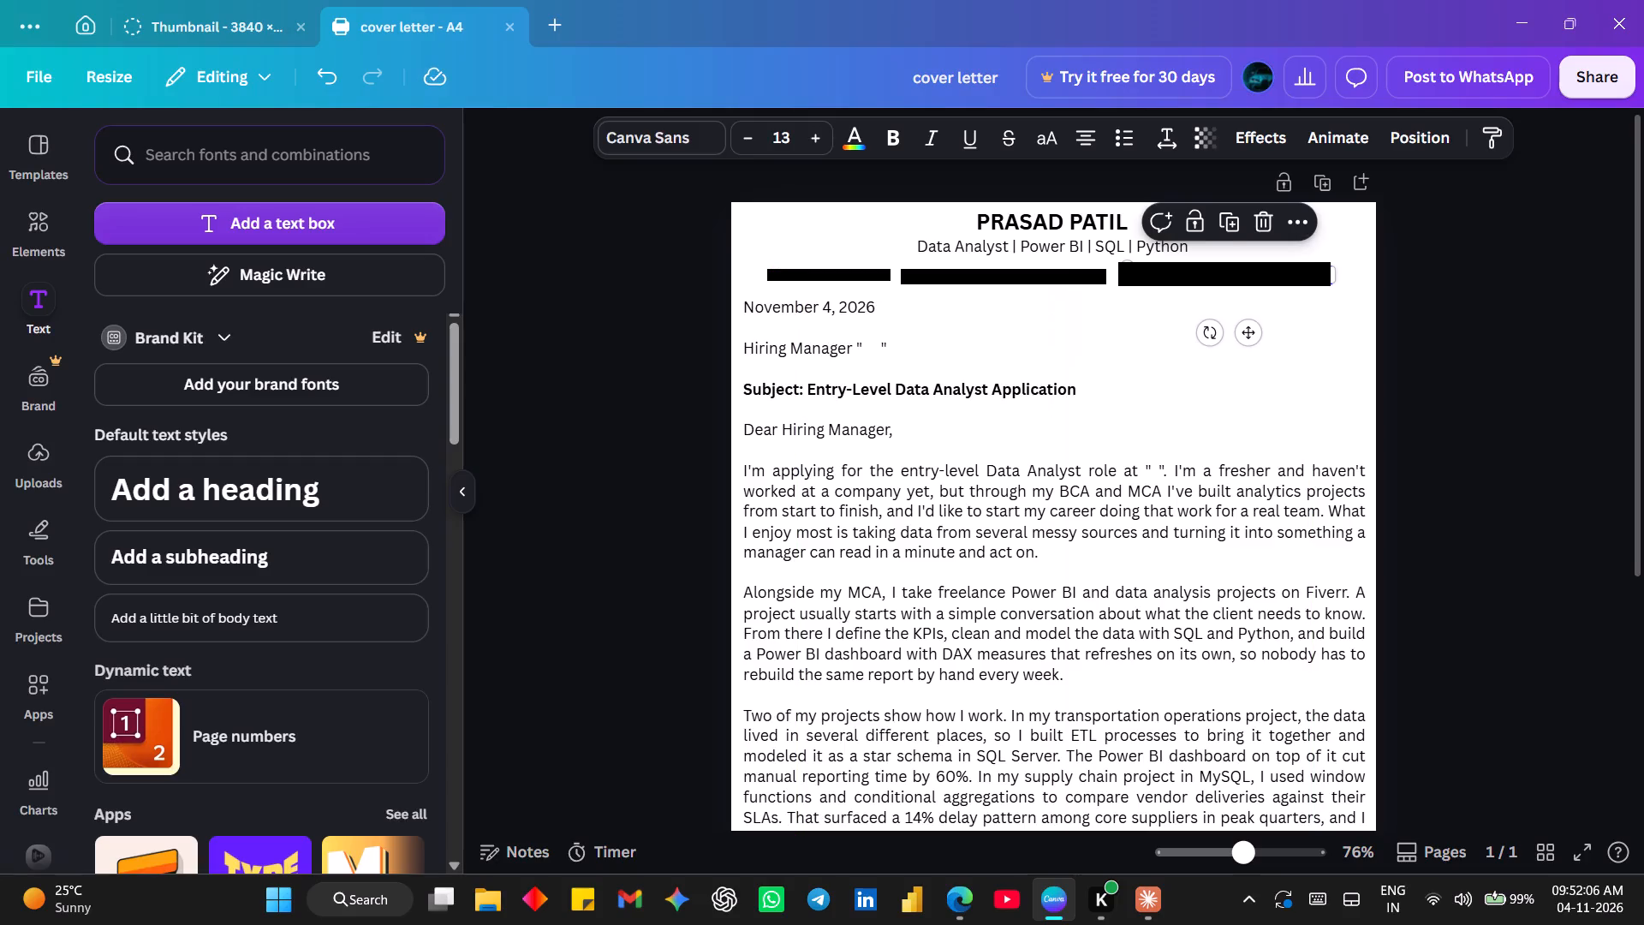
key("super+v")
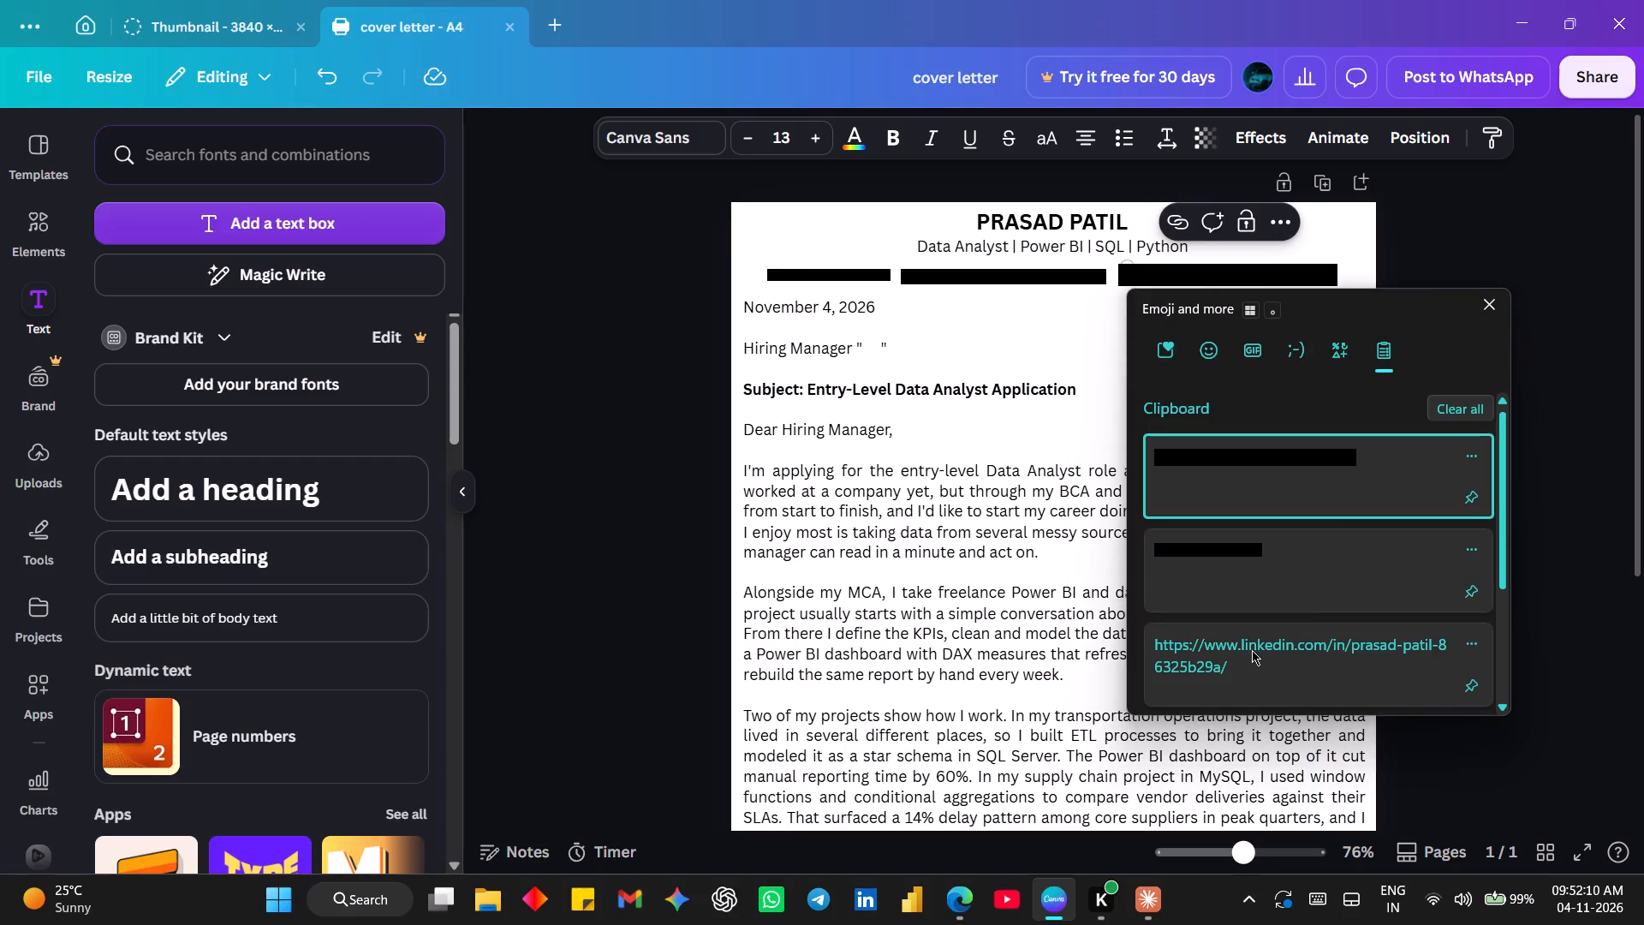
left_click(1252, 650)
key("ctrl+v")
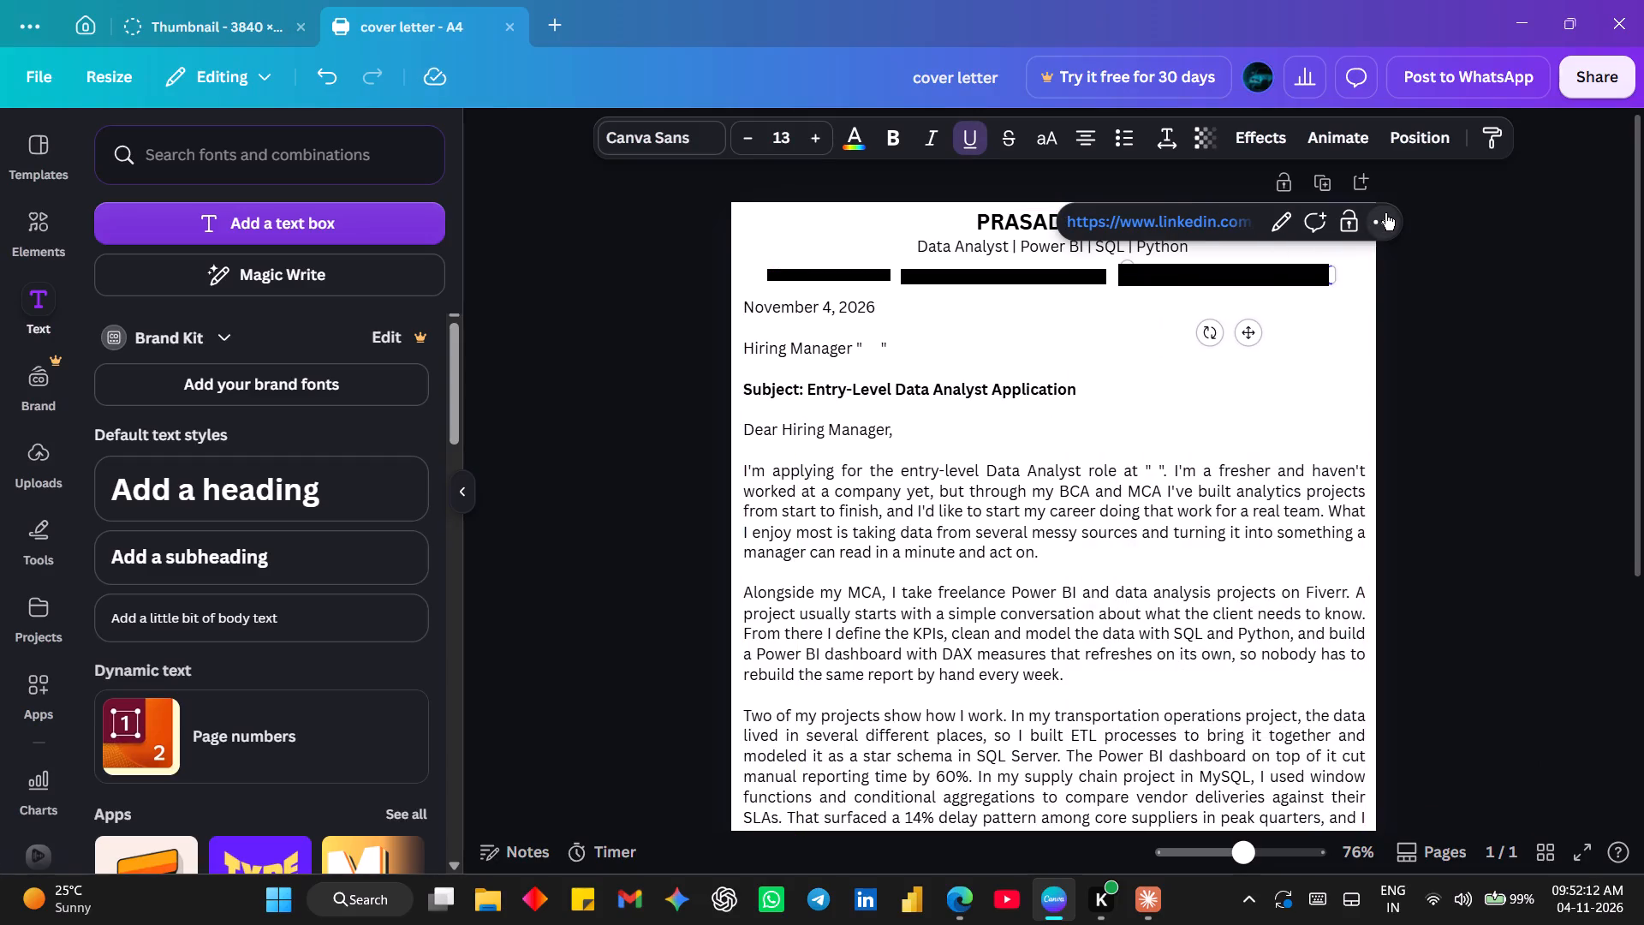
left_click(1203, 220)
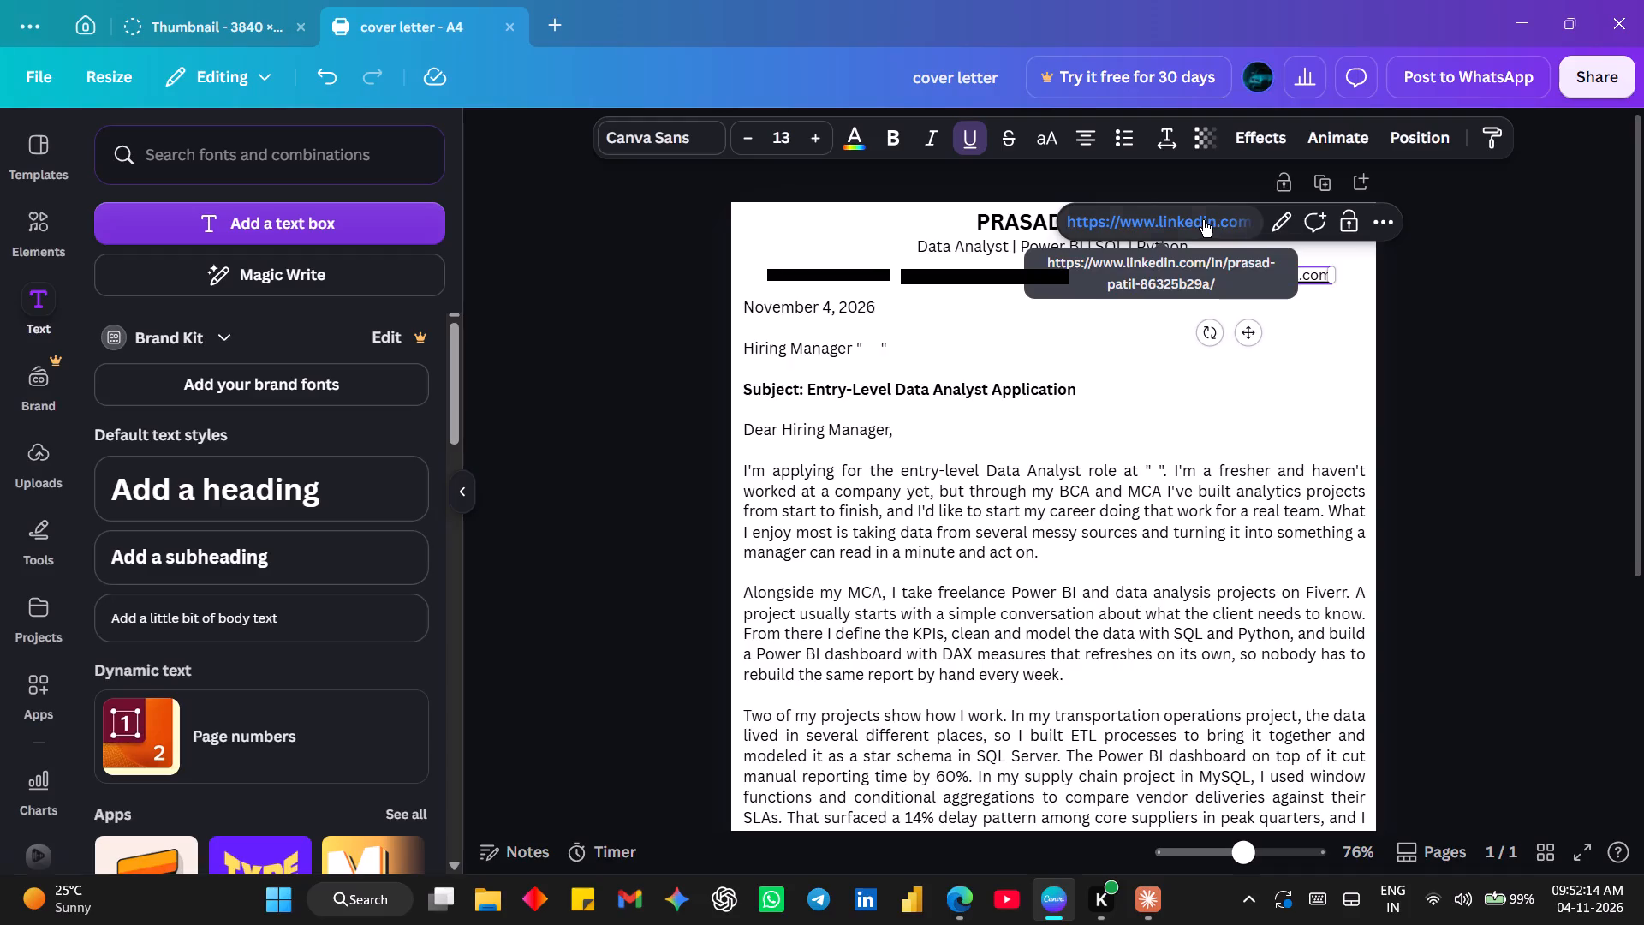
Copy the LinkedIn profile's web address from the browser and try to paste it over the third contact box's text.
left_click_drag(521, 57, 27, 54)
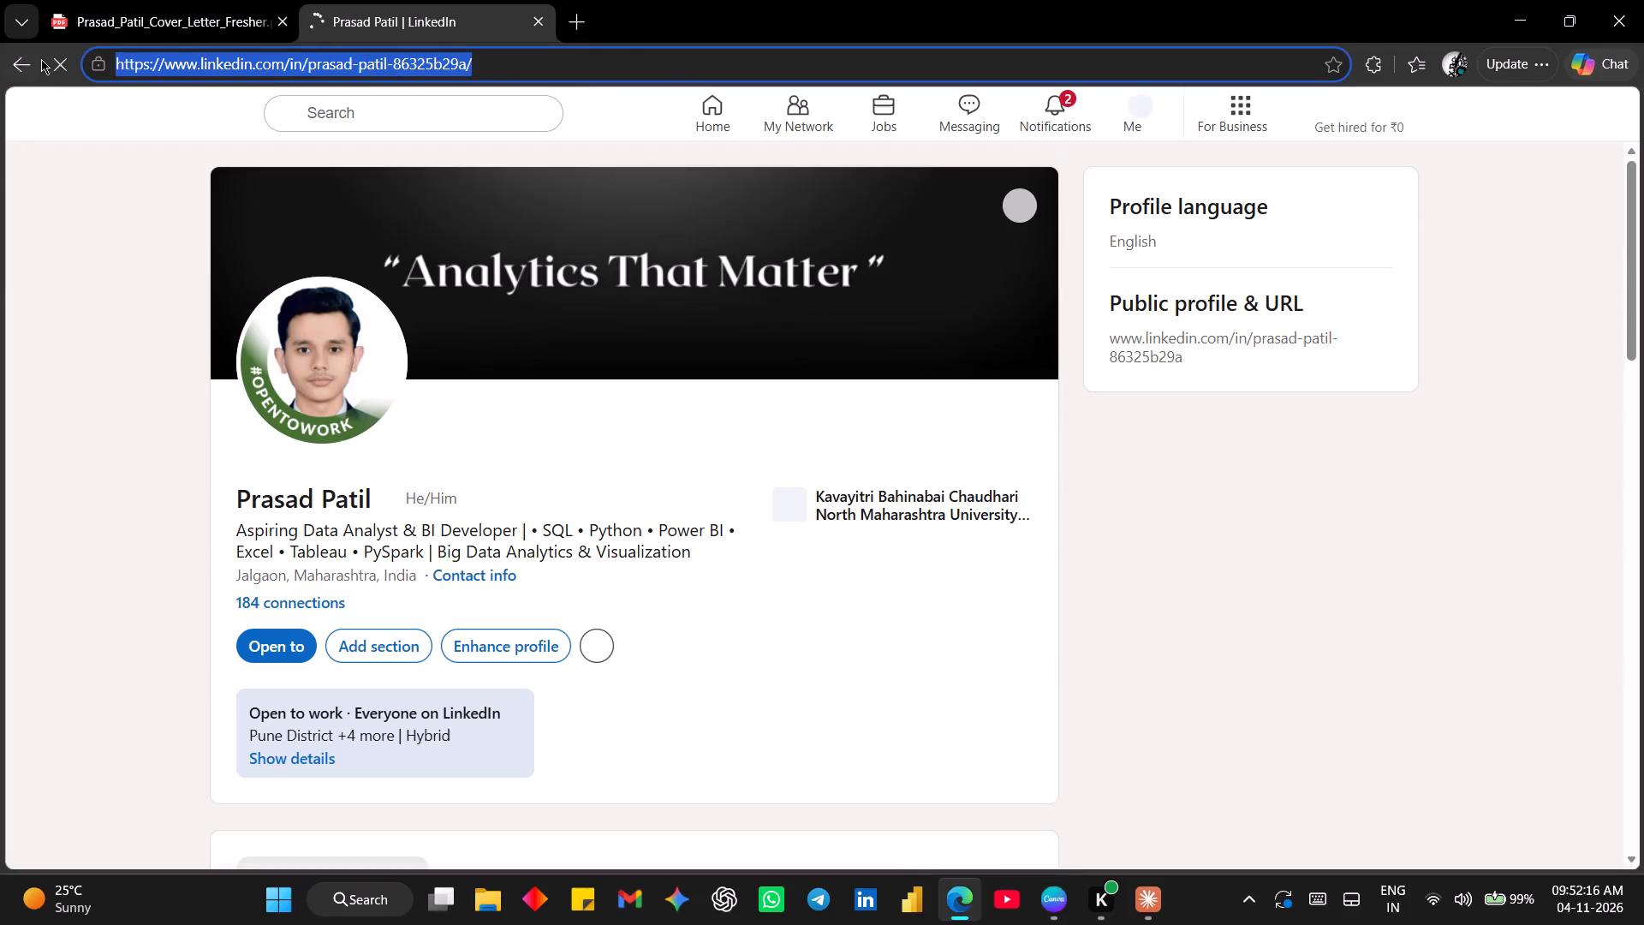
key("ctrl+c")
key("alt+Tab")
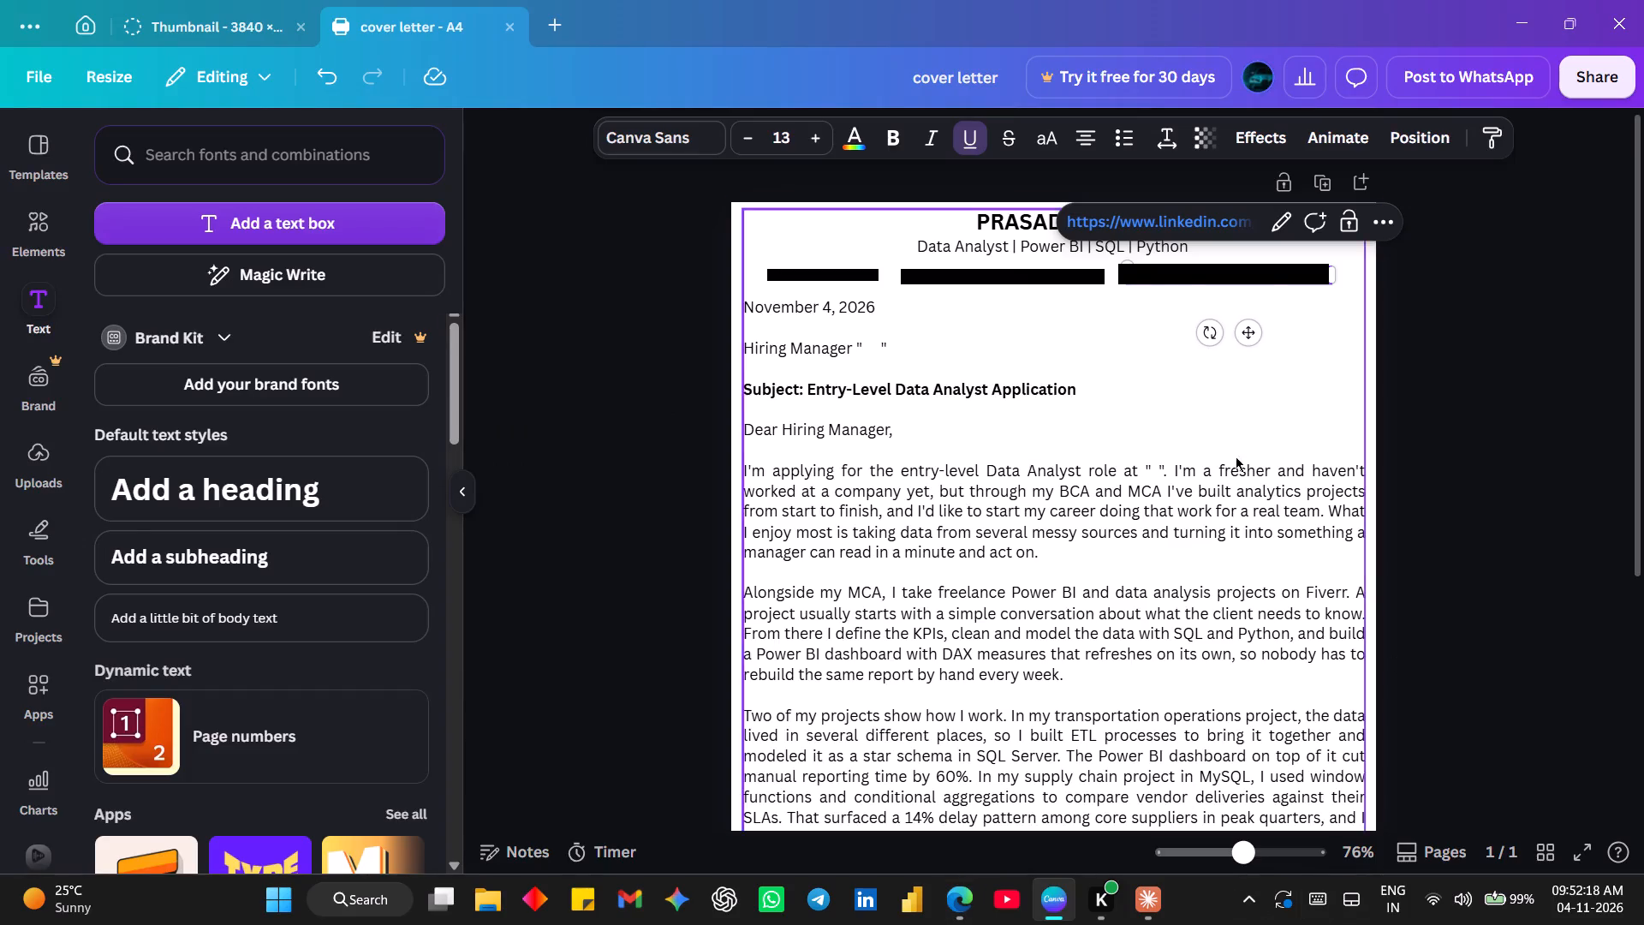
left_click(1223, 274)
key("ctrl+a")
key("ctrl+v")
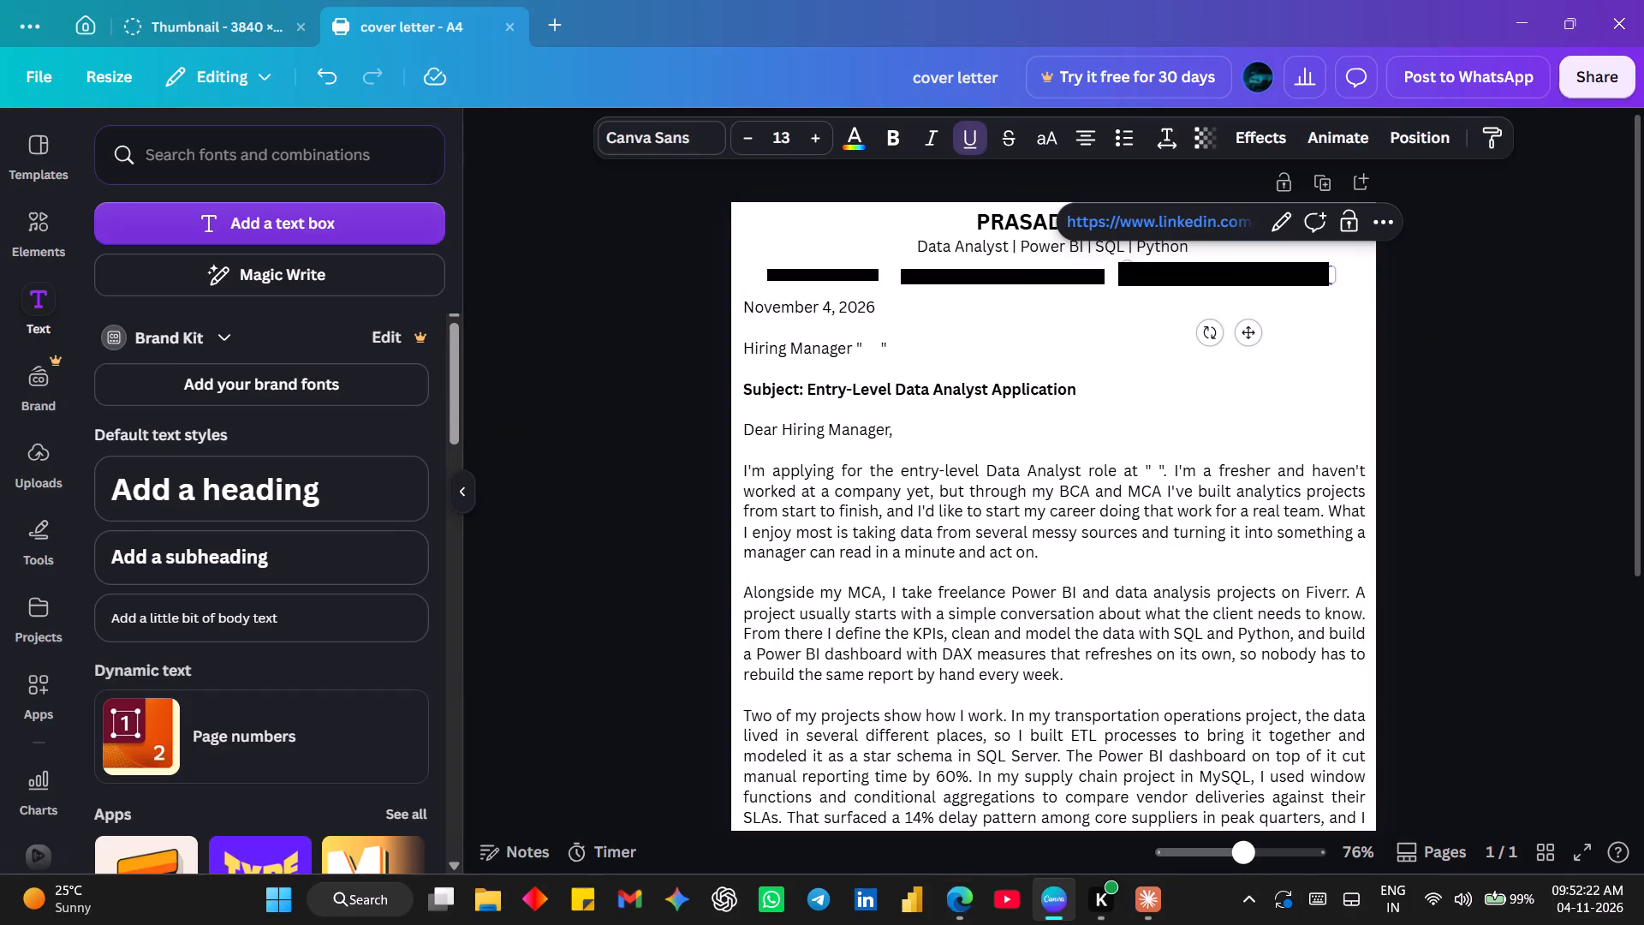
left_click(1244, 272)
key("ctrl+a")
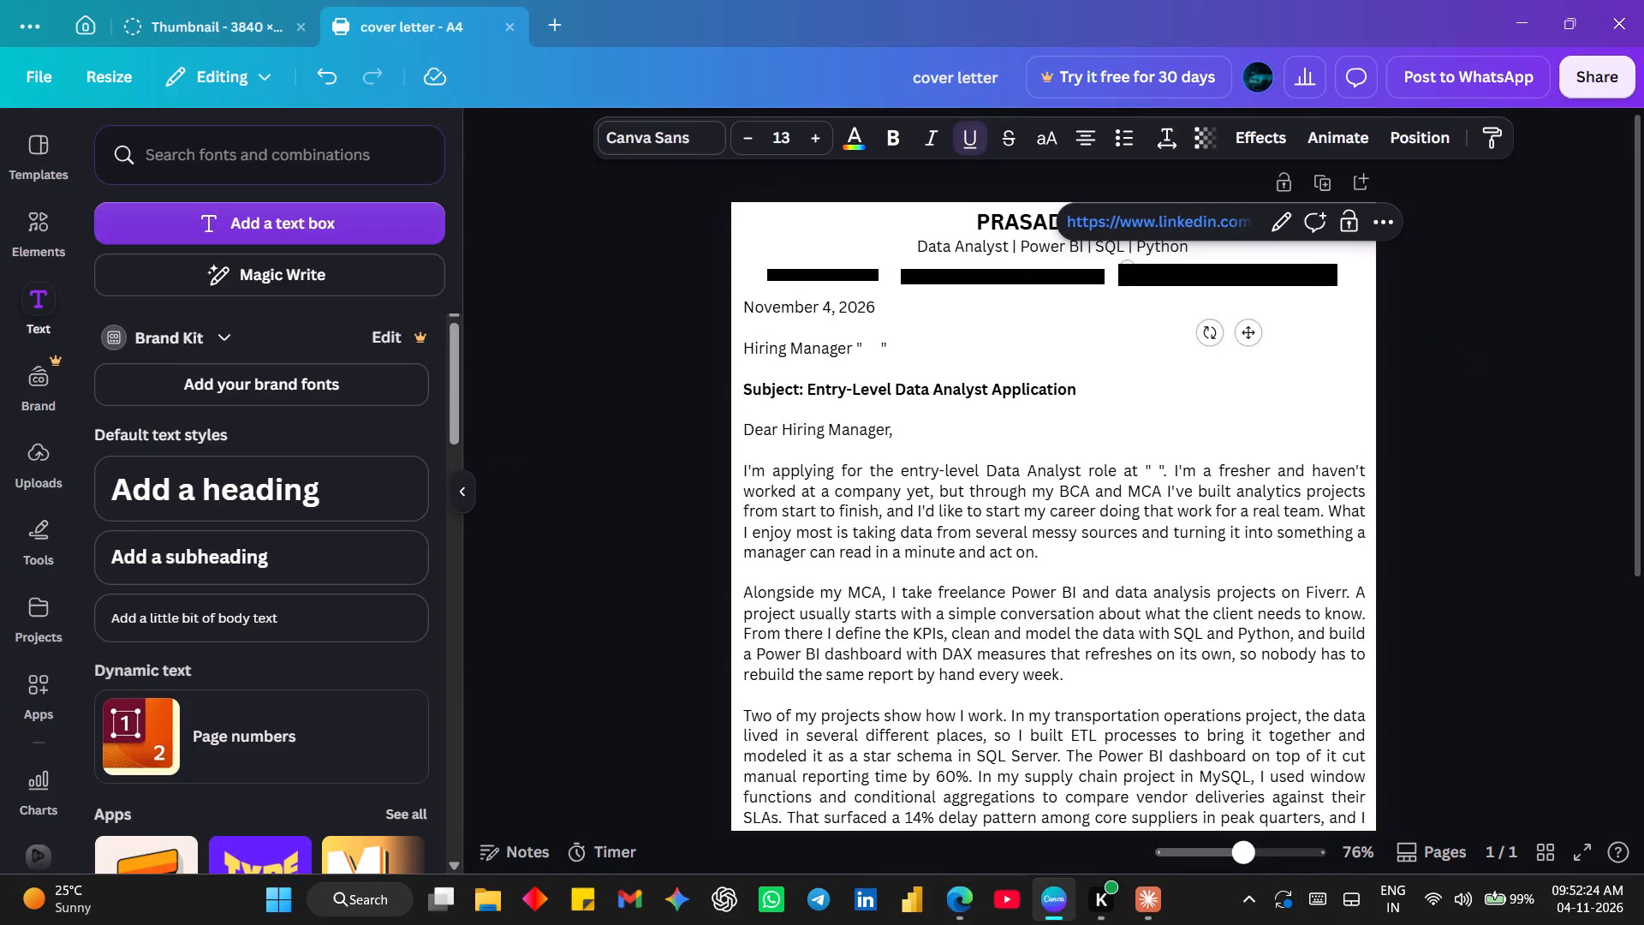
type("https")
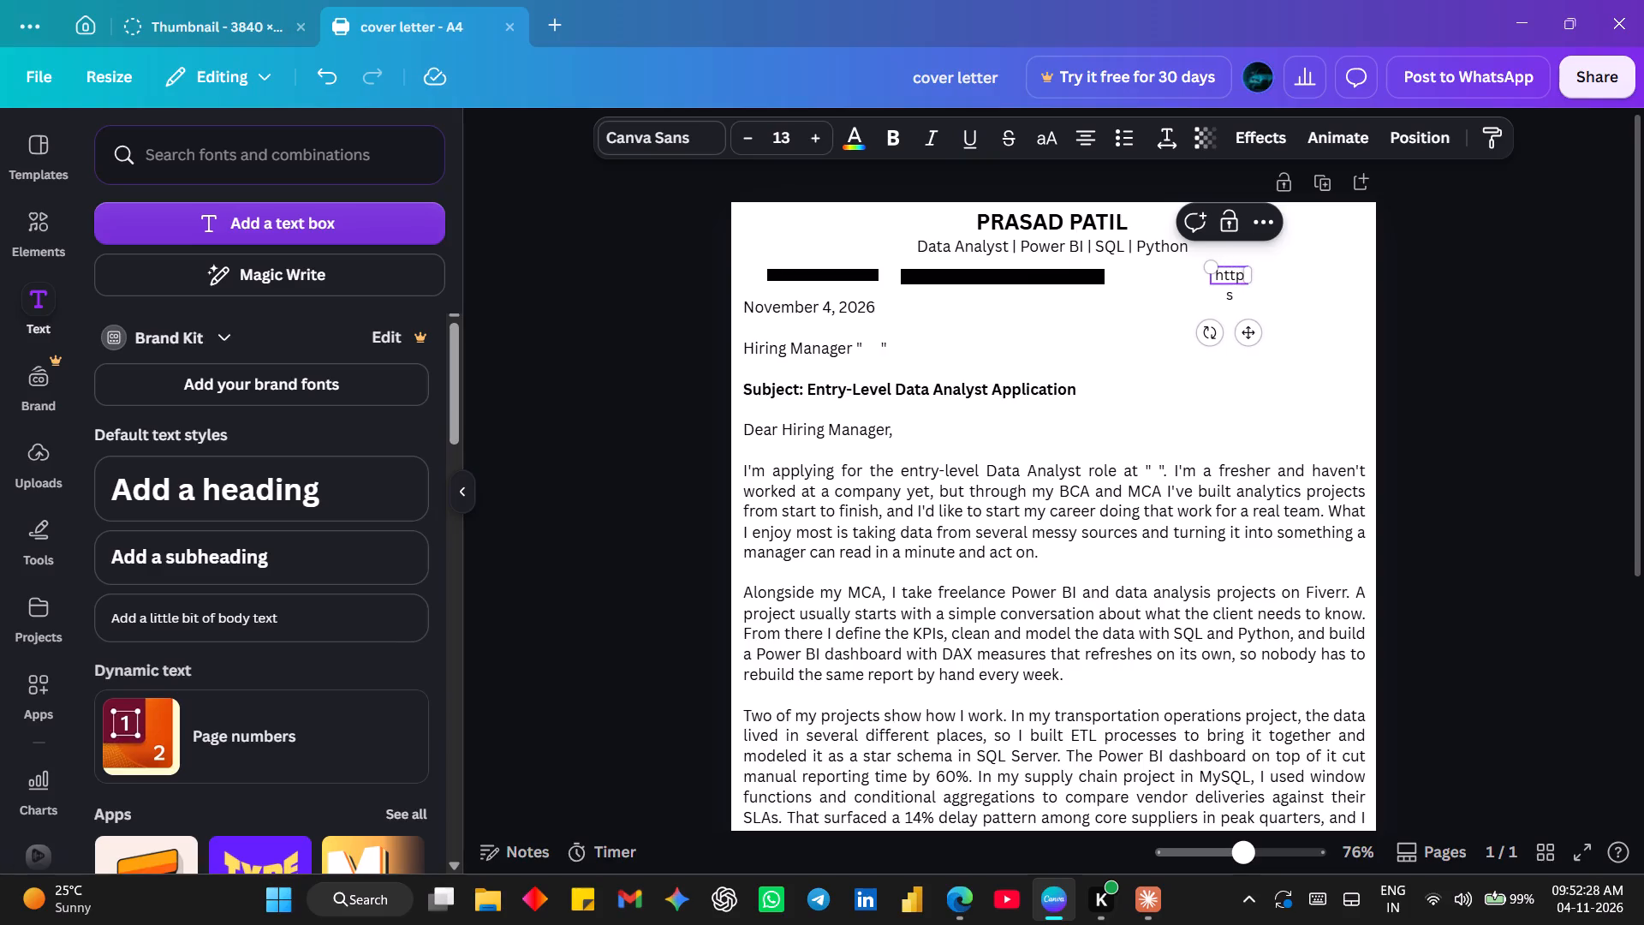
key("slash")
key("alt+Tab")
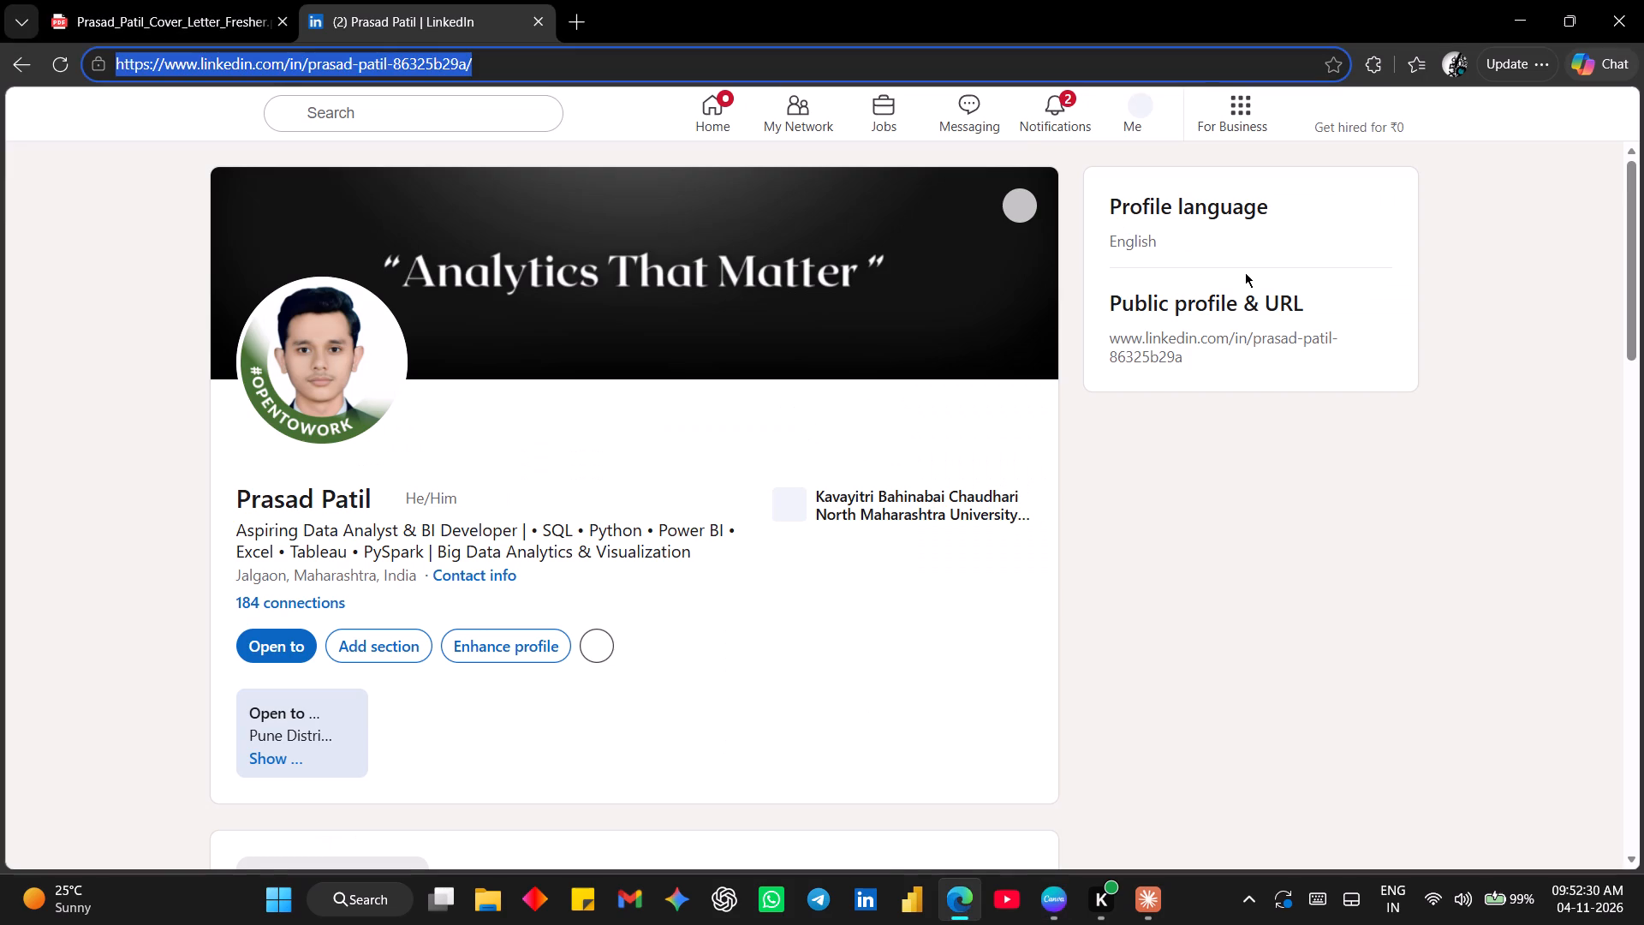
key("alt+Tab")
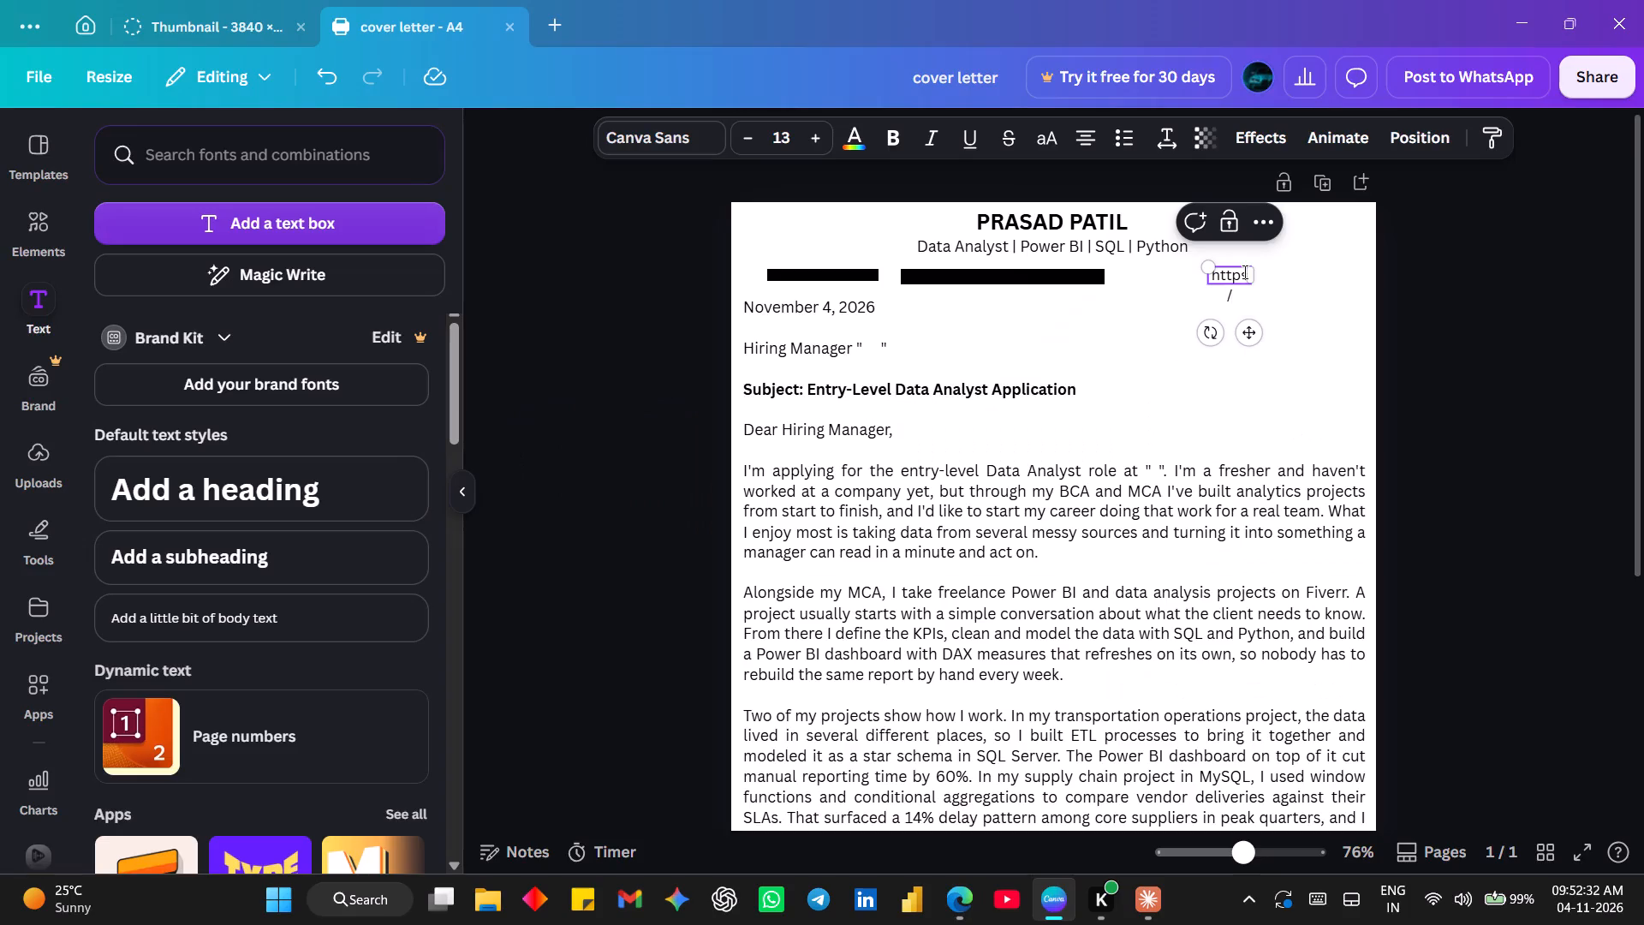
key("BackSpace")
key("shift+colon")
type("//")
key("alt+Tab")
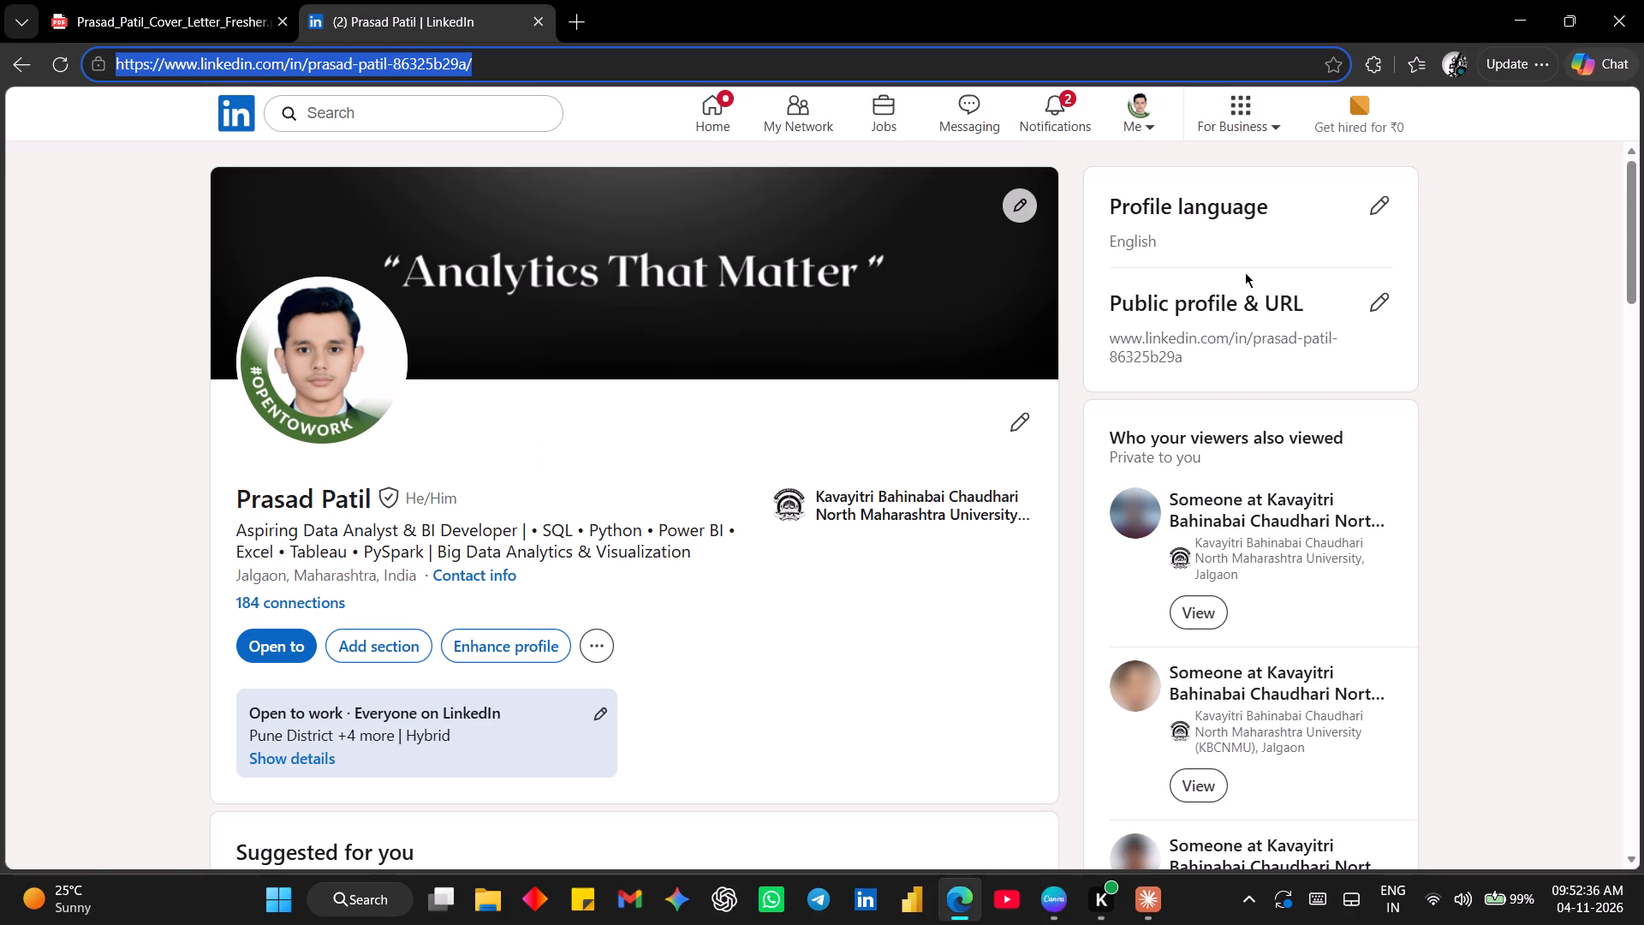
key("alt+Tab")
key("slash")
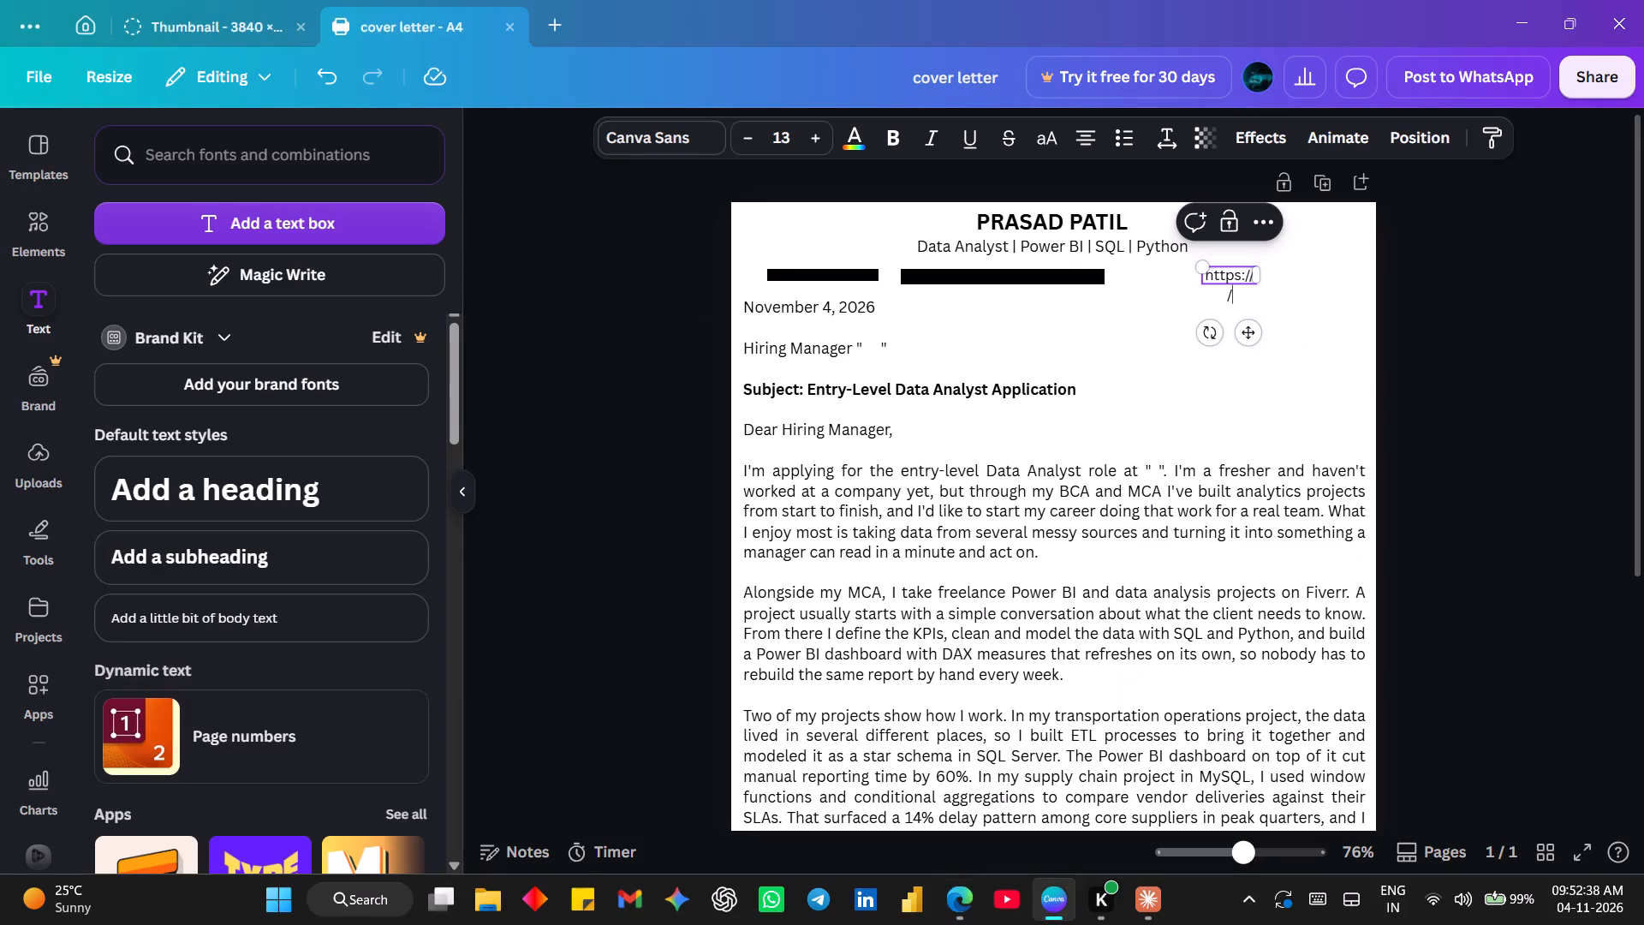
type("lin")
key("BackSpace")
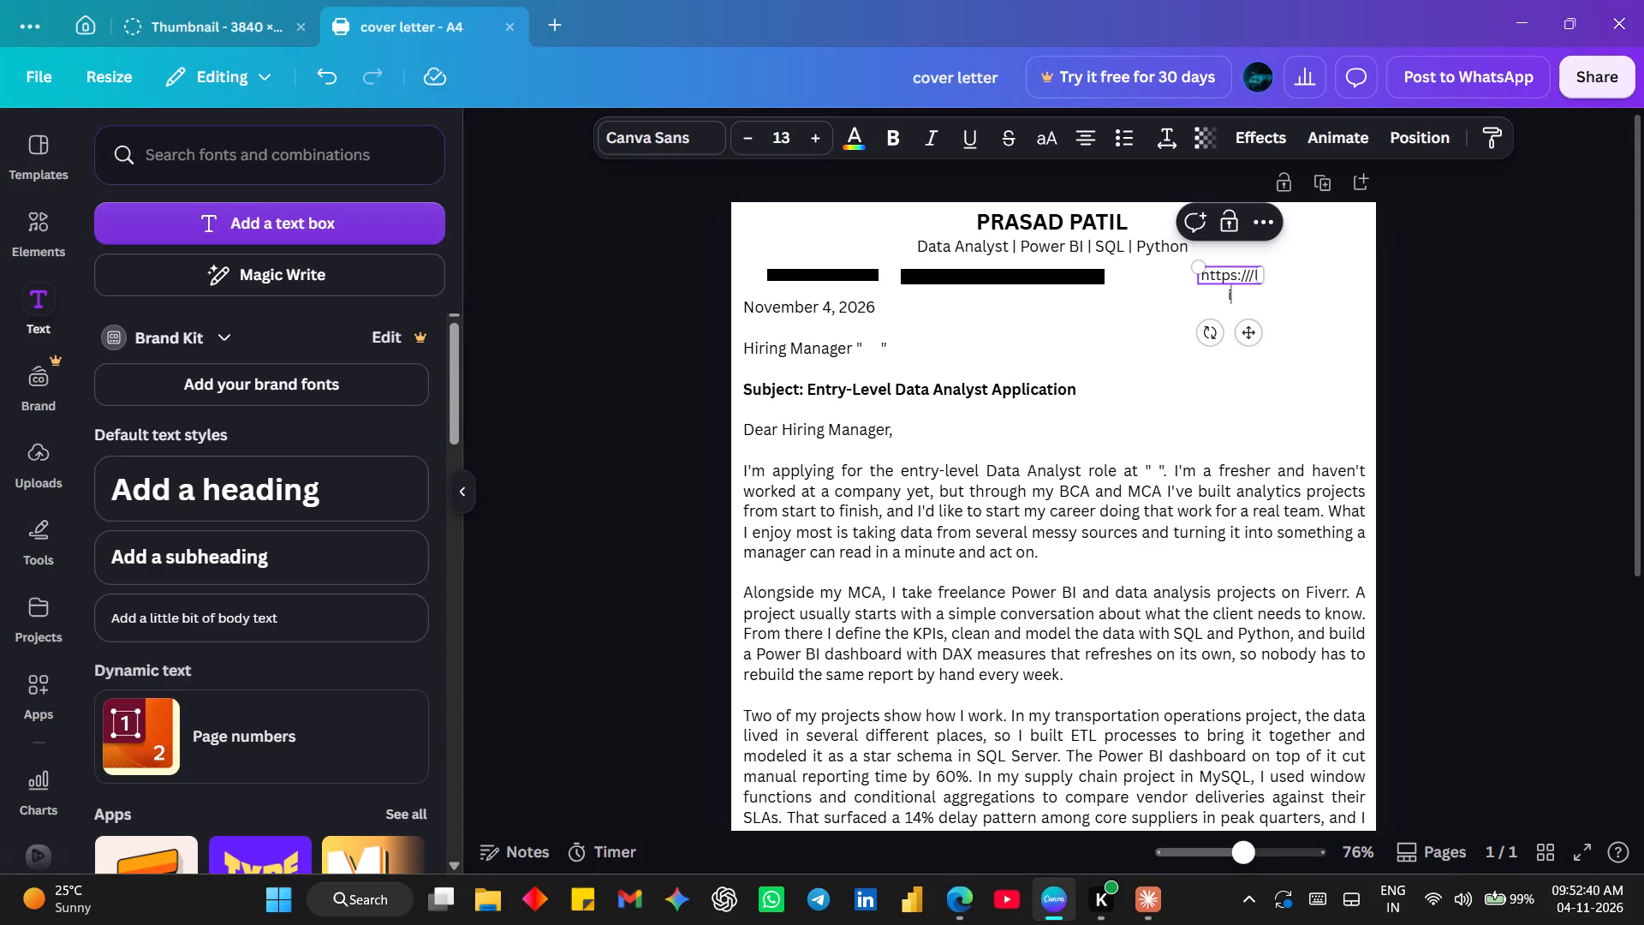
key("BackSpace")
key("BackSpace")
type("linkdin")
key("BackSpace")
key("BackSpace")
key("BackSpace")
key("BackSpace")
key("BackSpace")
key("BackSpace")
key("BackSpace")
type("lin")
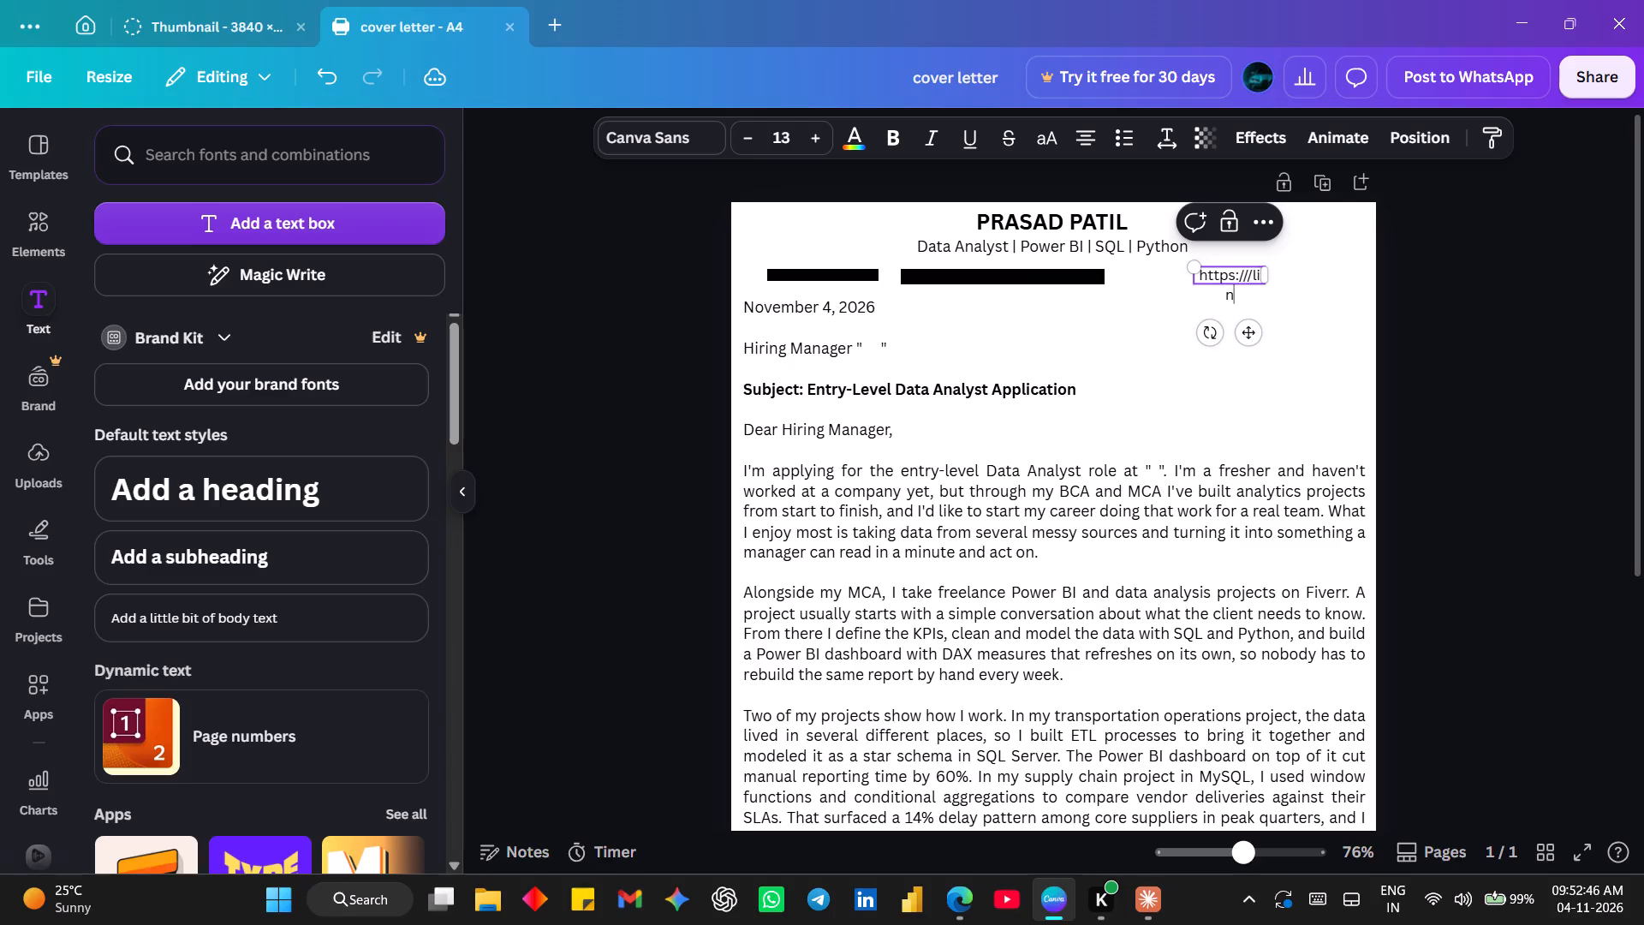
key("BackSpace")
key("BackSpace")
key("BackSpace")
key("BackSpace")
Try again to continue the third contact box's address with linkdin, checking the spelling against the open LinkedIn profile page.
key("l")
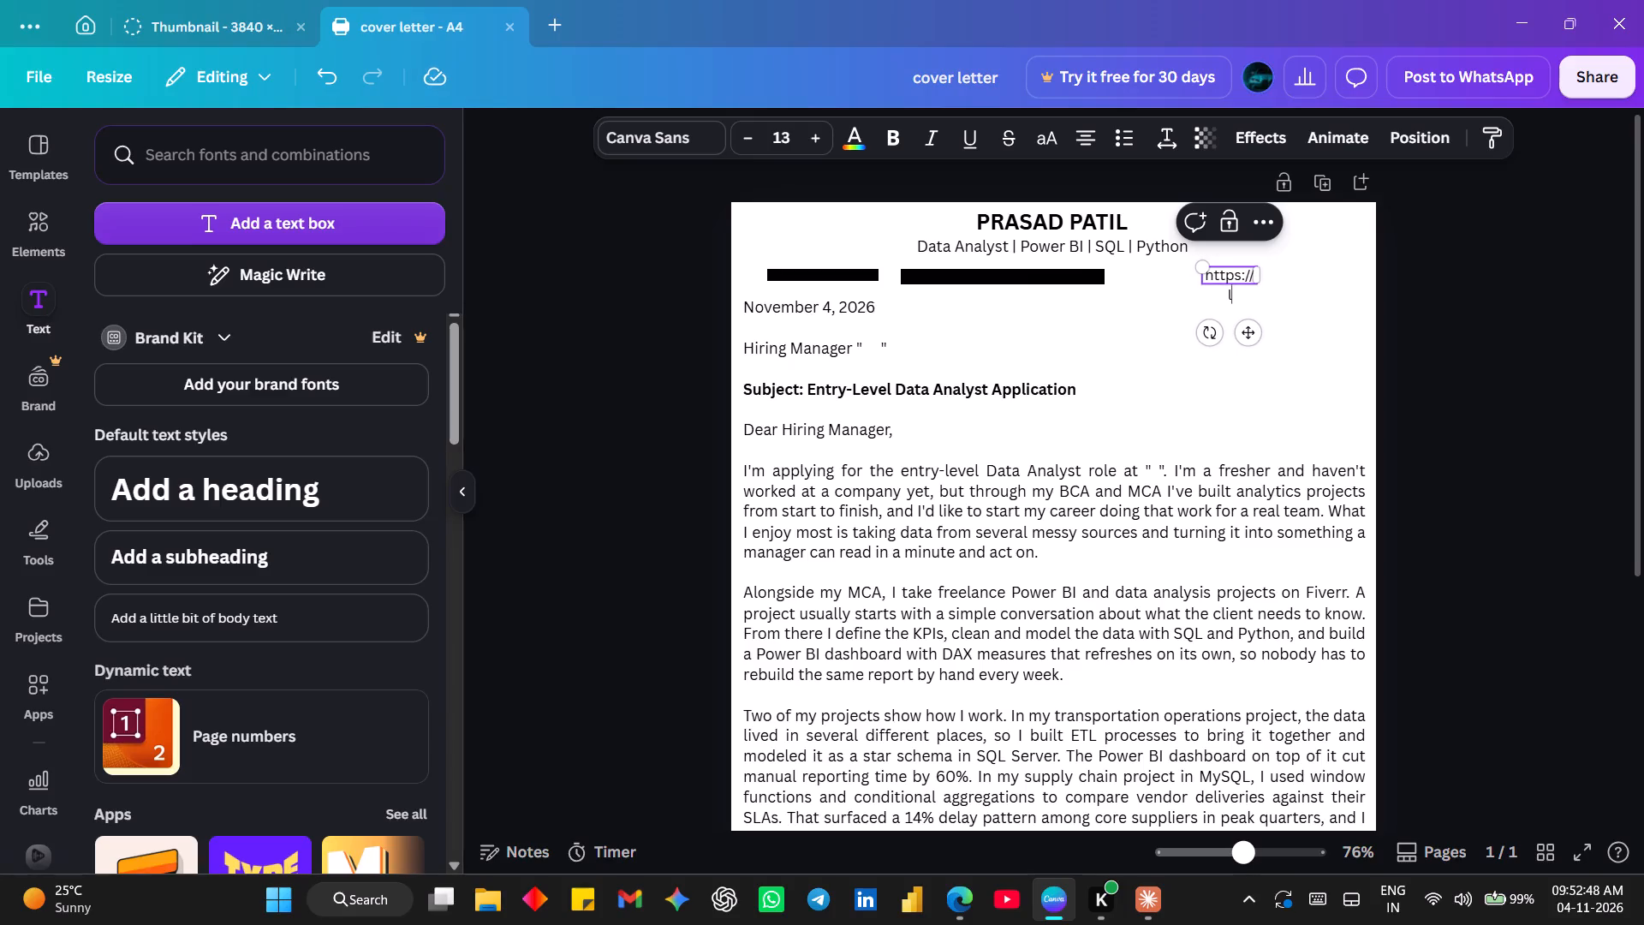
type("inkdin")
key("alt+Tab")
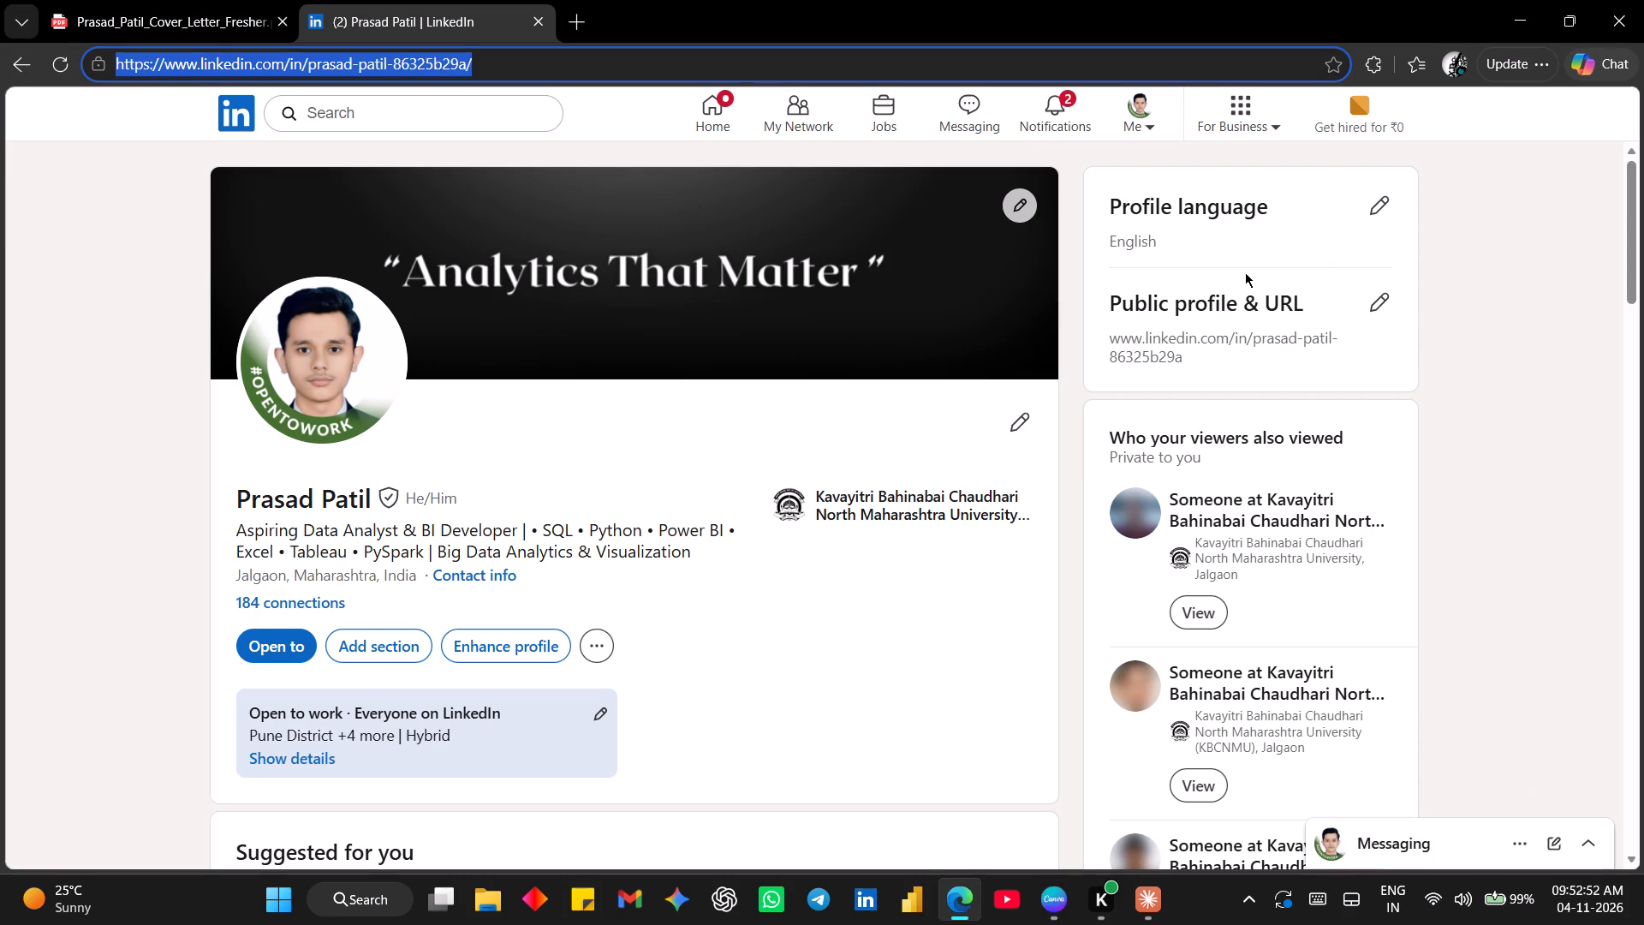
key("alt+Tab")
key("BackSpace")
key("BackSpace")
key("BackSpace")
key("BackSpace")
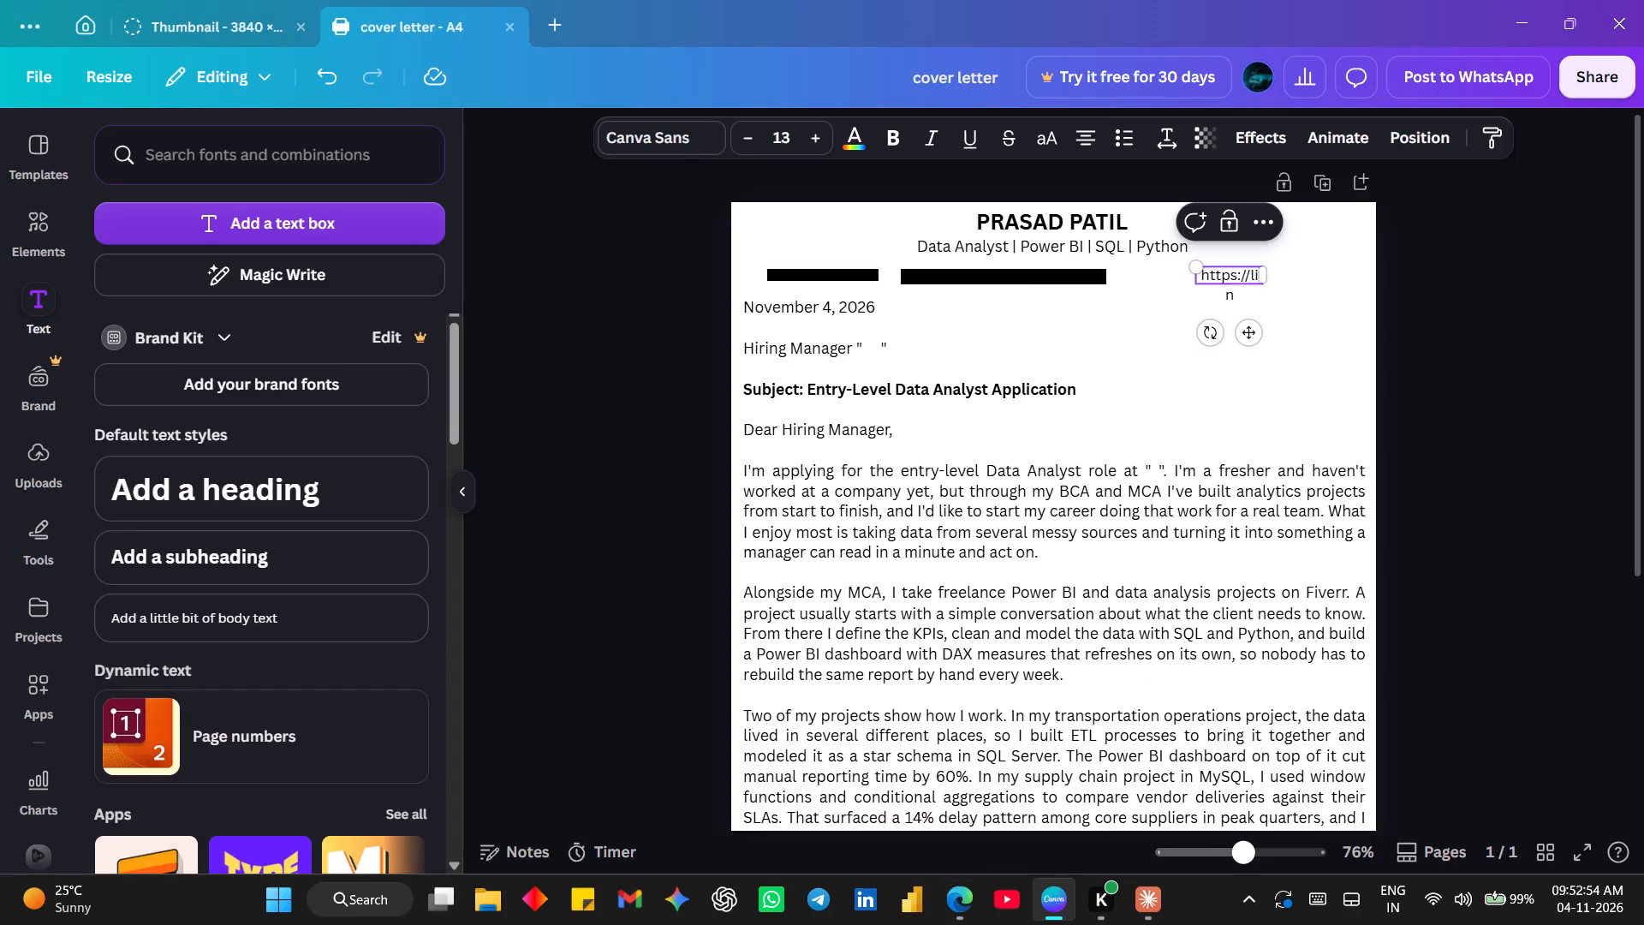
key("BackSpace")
left_click_drag(1258, 280, 1354, 292)
key("BackSpace")
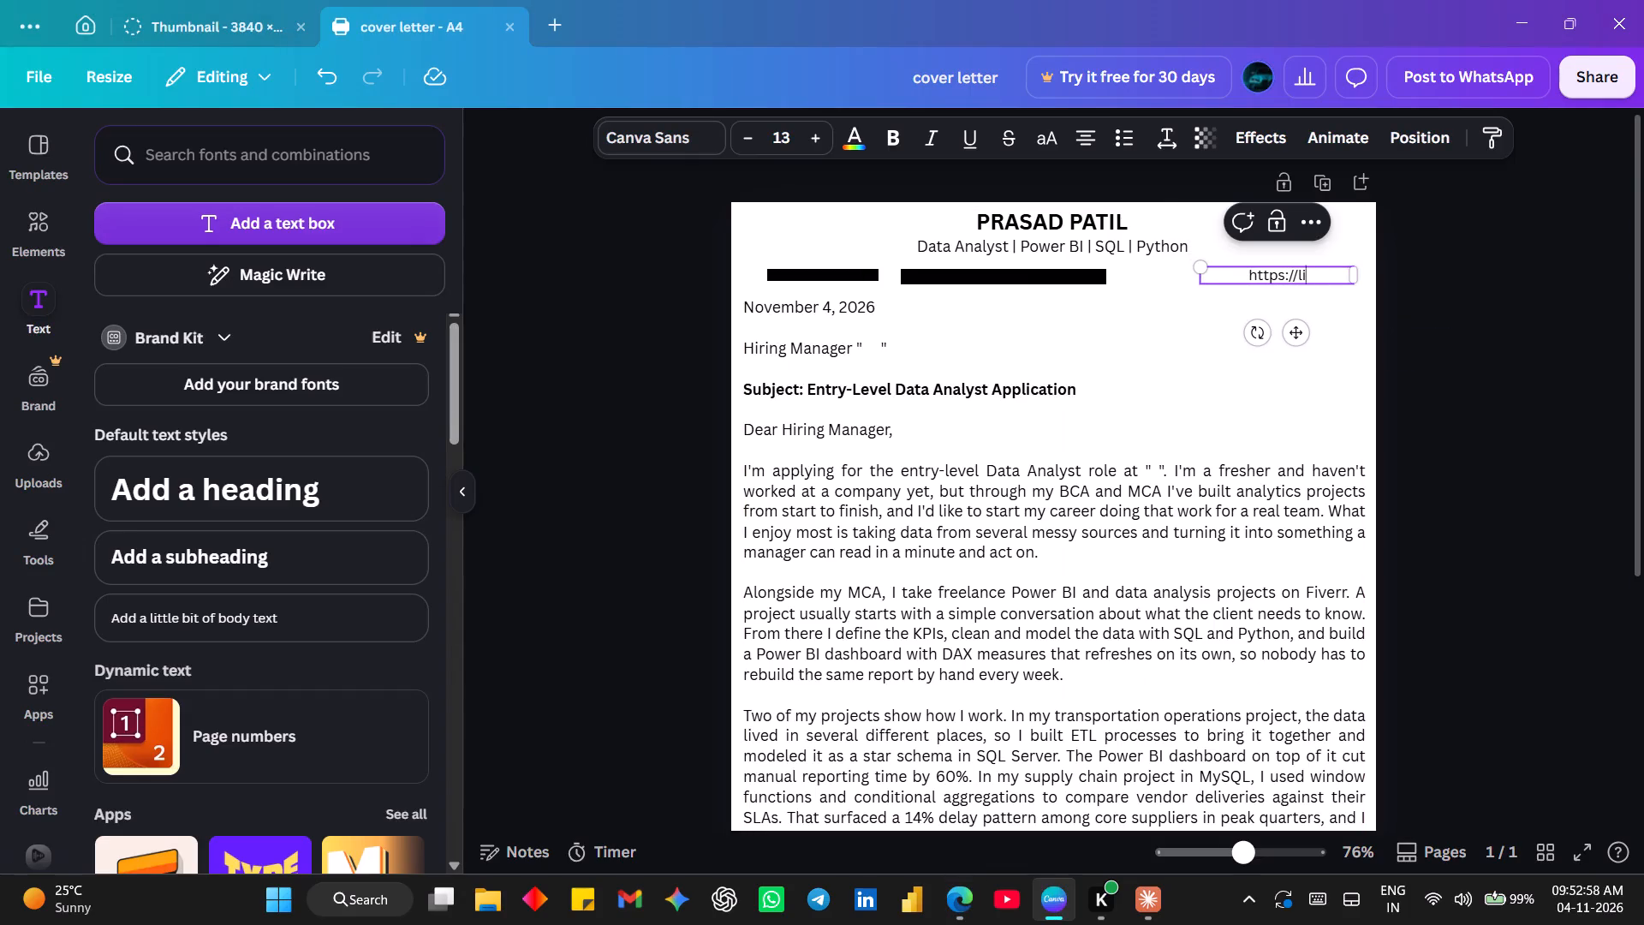
key("BackSpace")
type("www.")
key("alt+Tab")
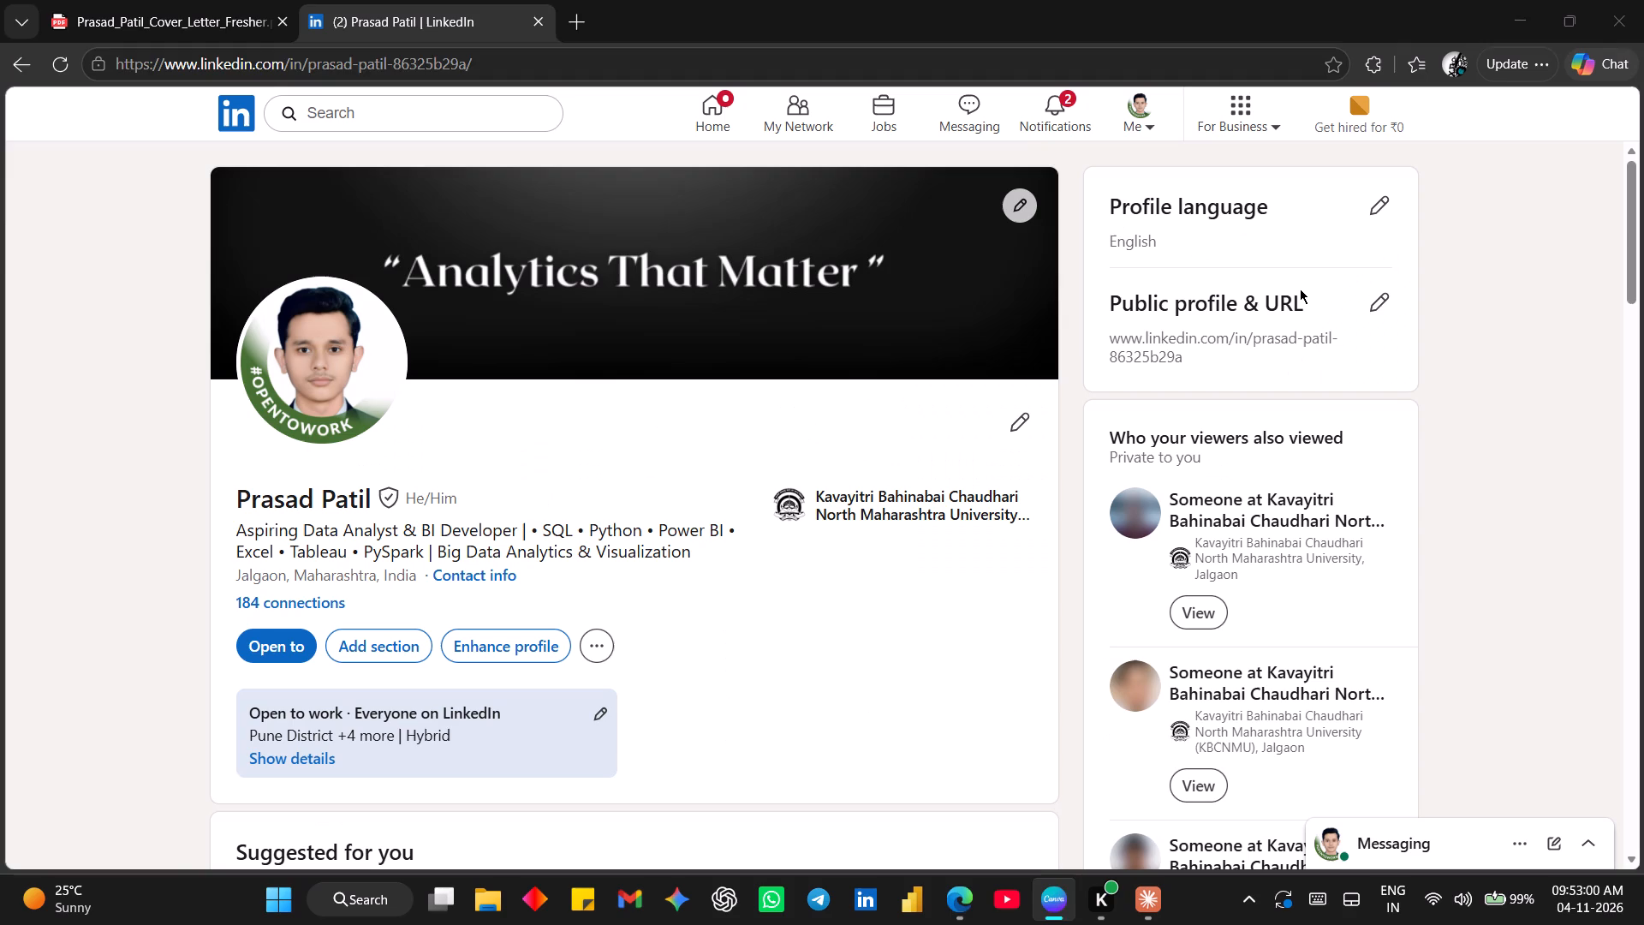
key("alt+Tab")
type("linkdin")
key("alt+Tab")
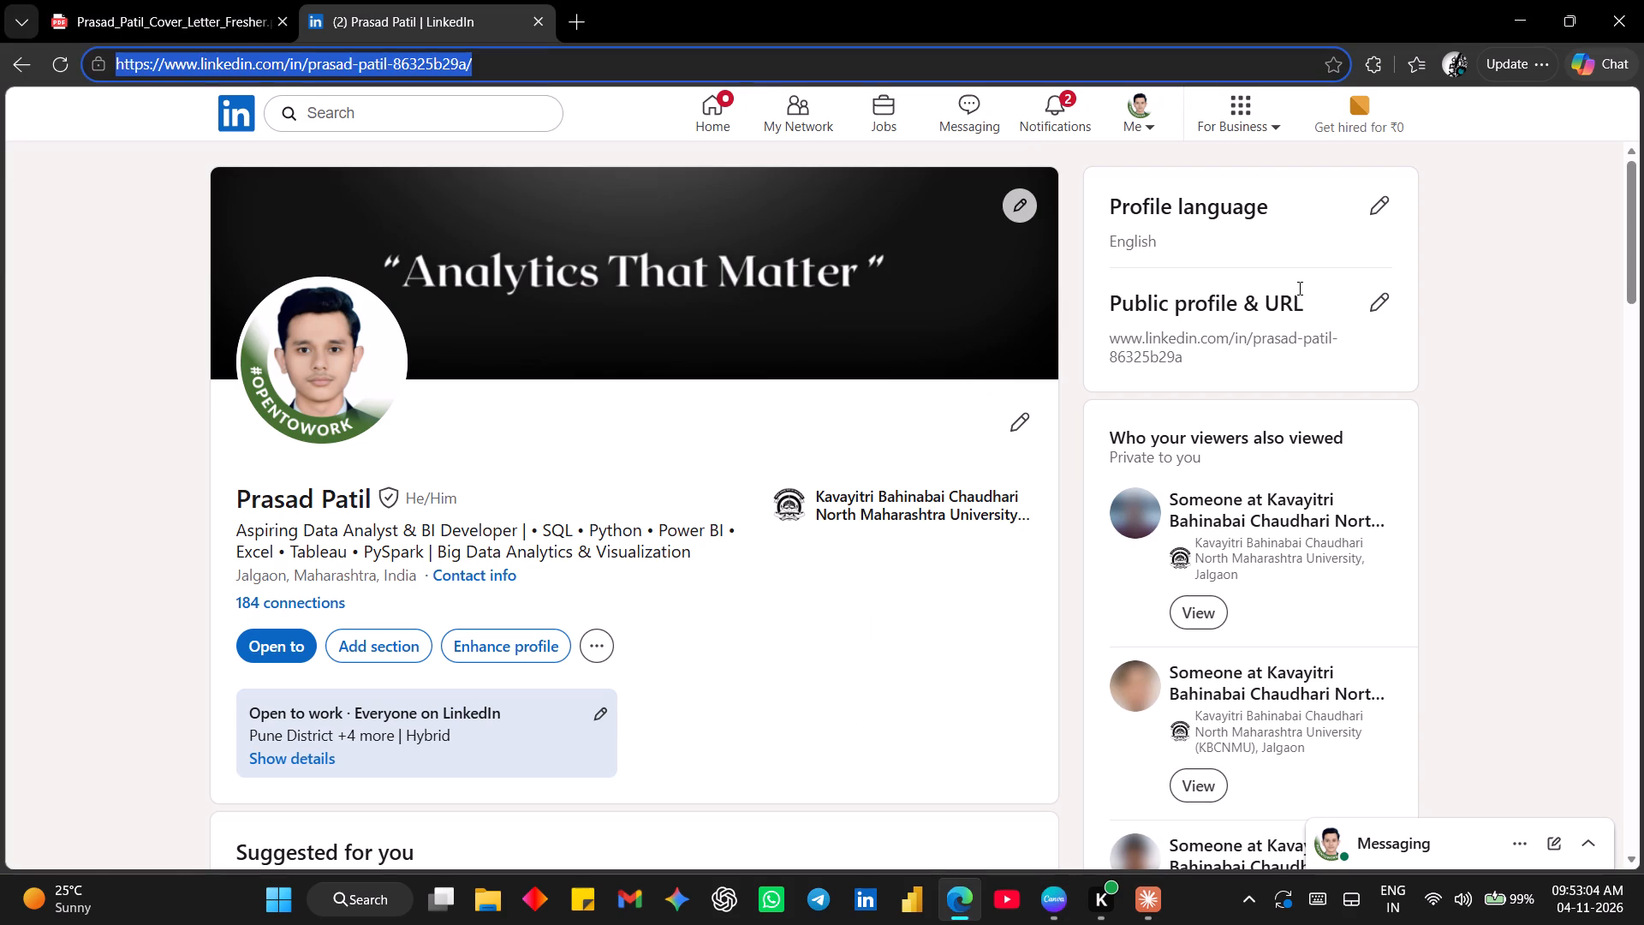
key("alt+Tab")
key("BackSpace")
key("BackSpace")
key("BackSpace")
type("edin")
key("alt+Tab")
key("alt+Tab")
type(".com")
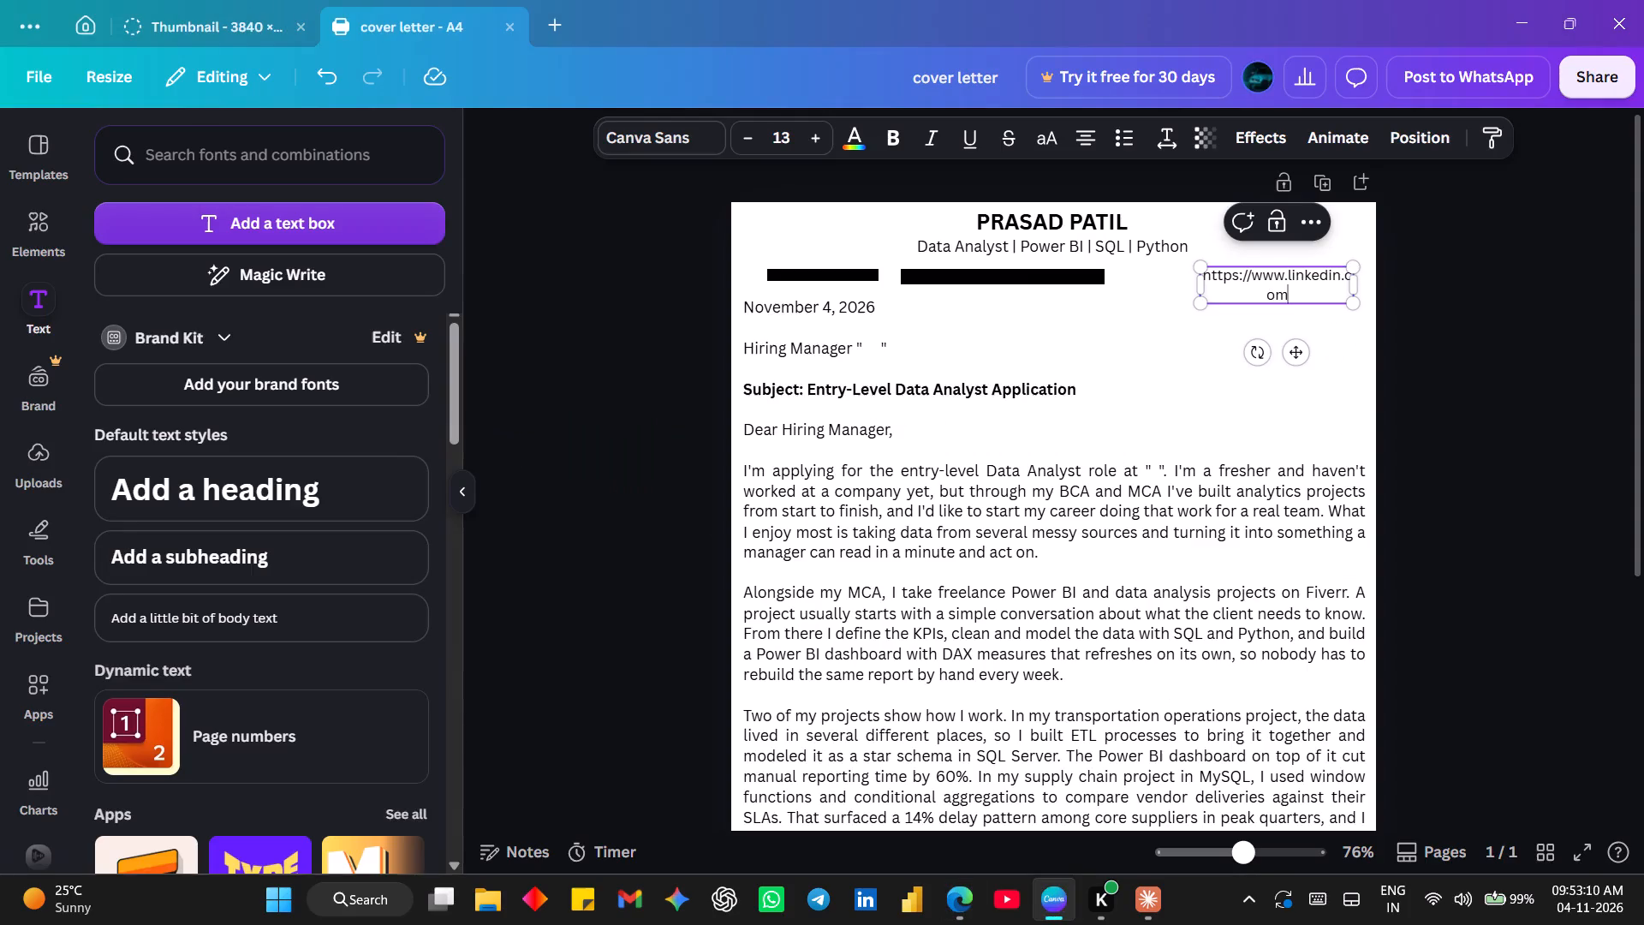
Append /in/ and the hyphenated name part of the profile address, including its closing hyphen, checking against the profile page.
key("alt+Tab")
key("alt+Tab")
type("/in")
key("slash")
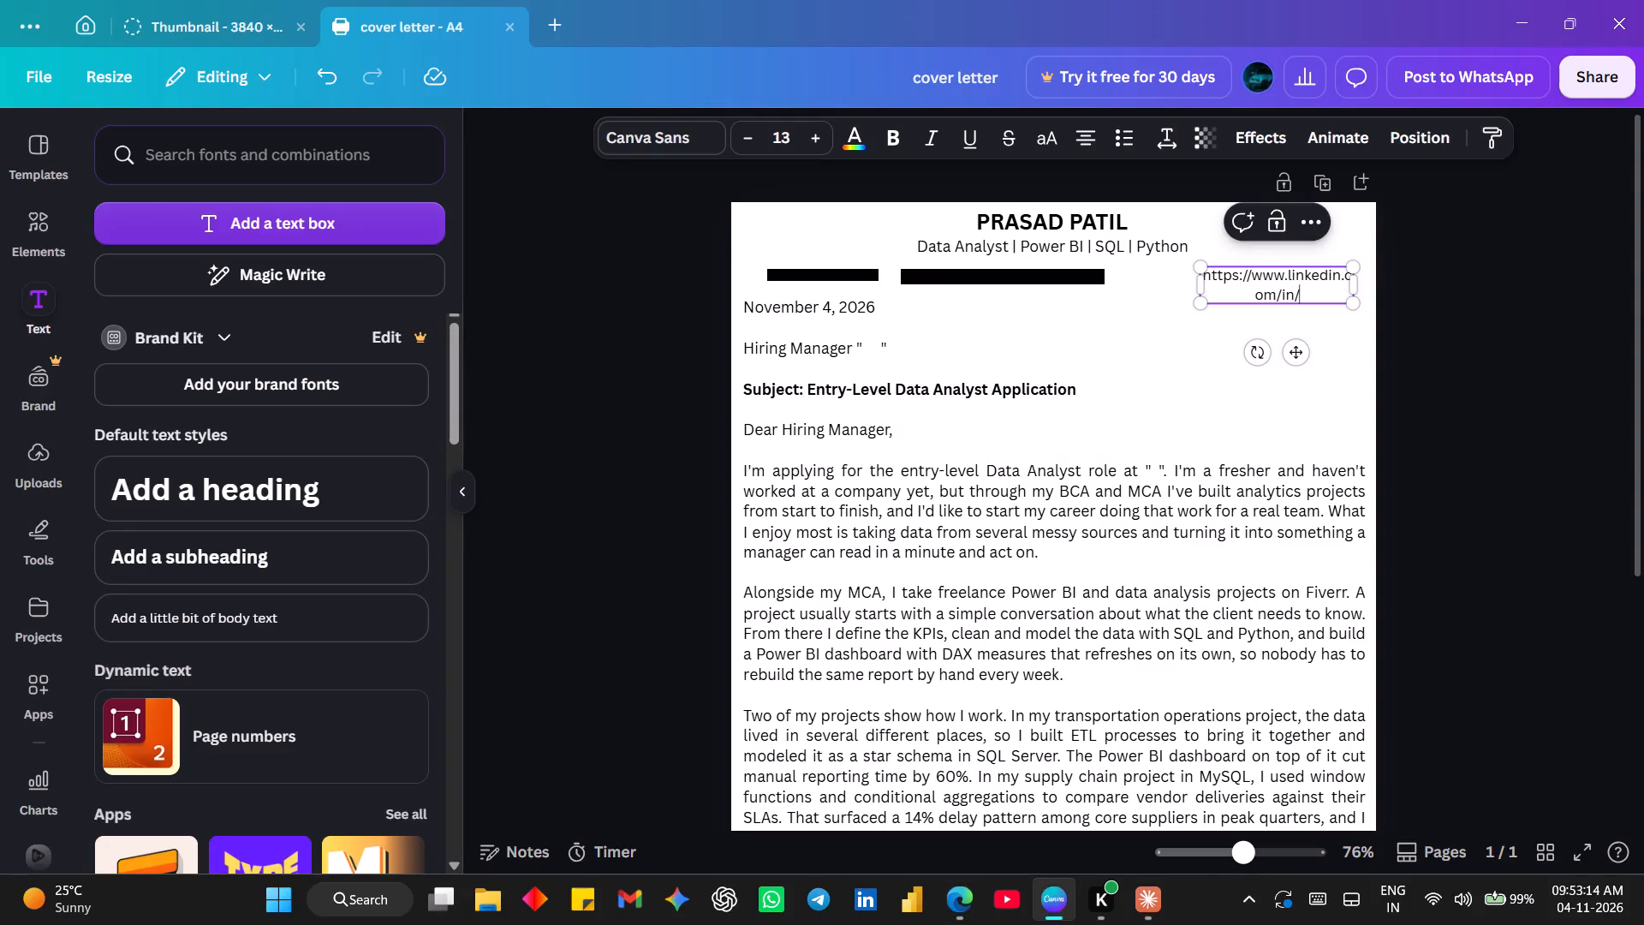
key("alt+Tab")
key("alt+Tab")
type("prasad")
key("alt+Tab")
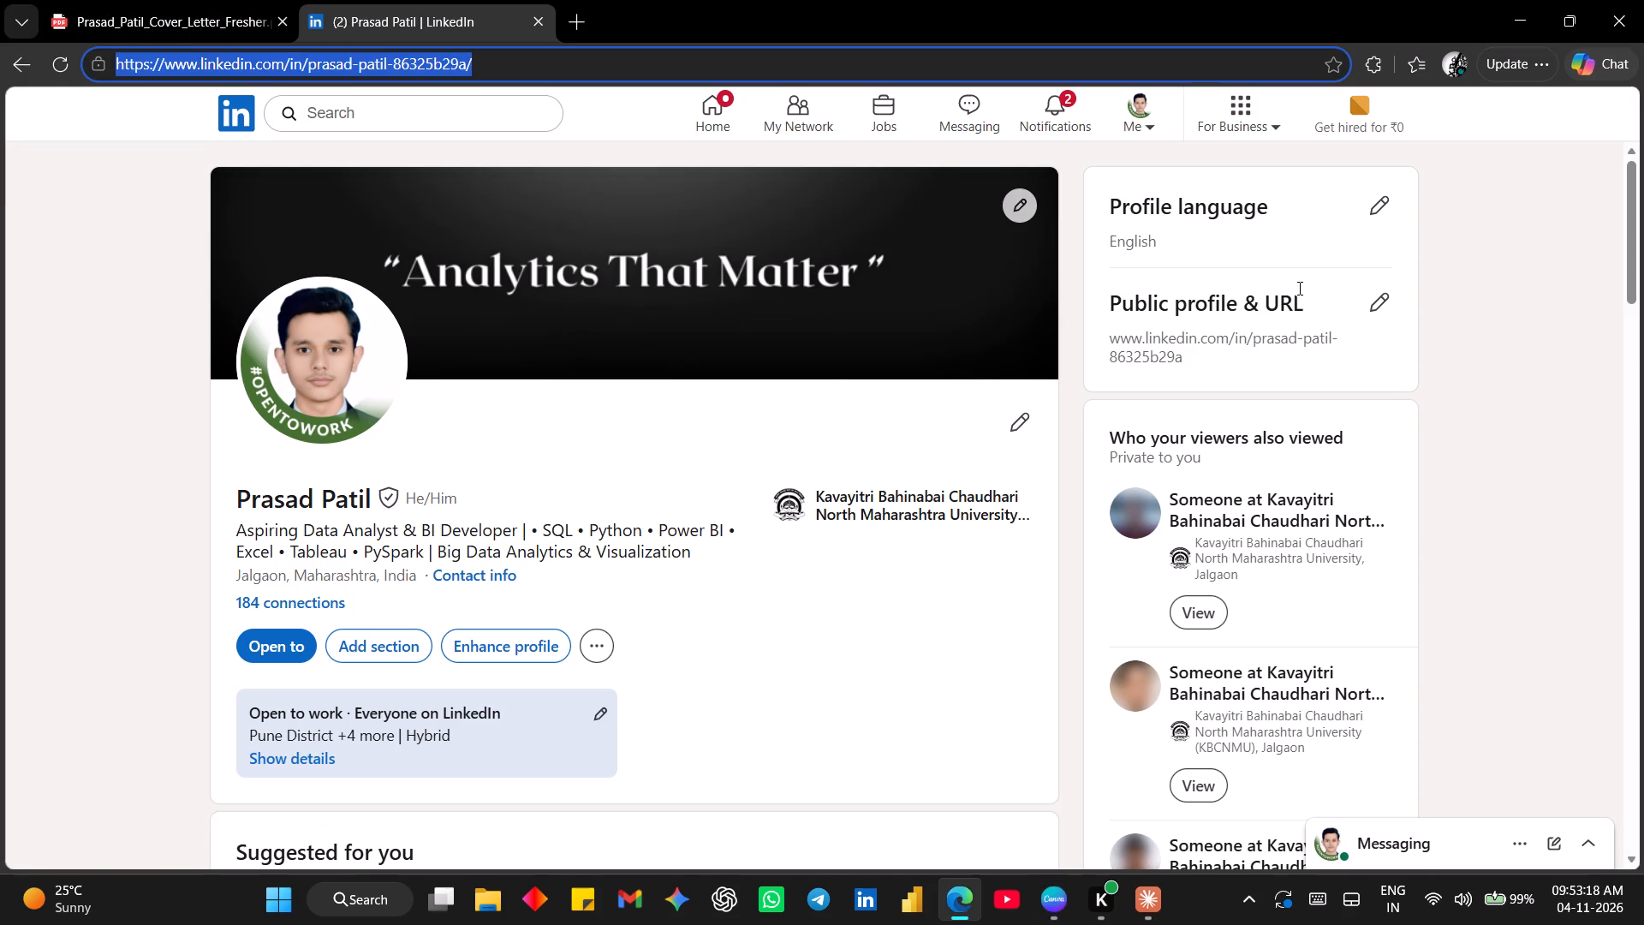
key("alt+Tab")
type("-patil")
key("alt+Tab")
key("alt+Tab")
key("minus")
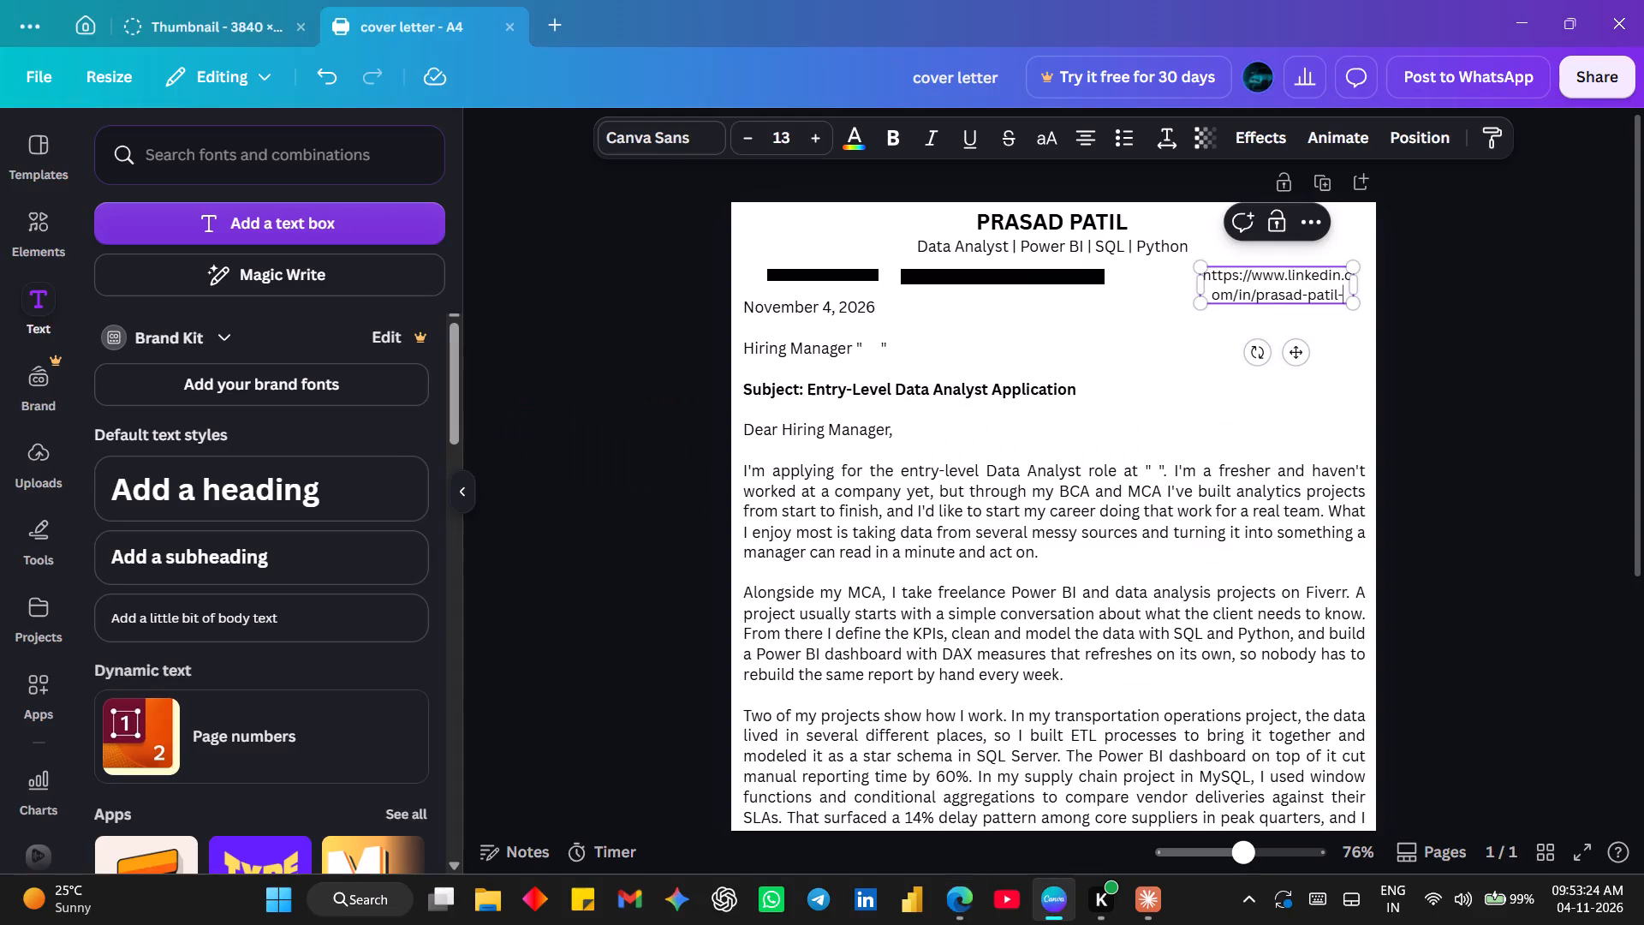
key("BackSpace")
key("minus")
Complete the LinkedIn address with the profile's identifying code and a closing slash, copied by eye from the profile page.
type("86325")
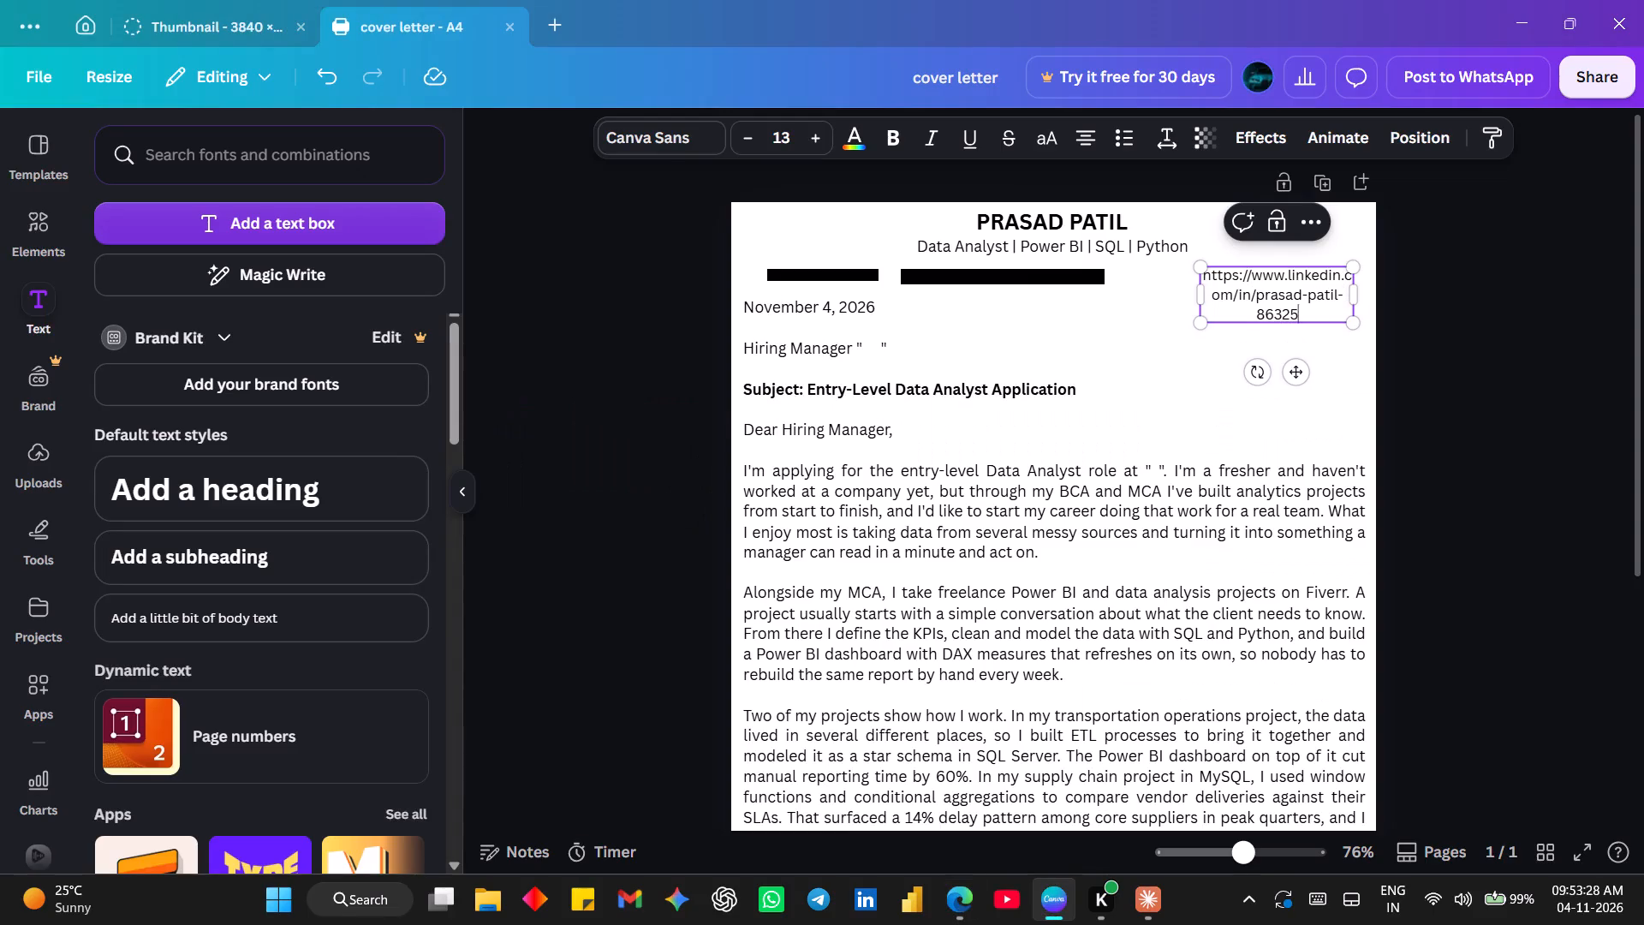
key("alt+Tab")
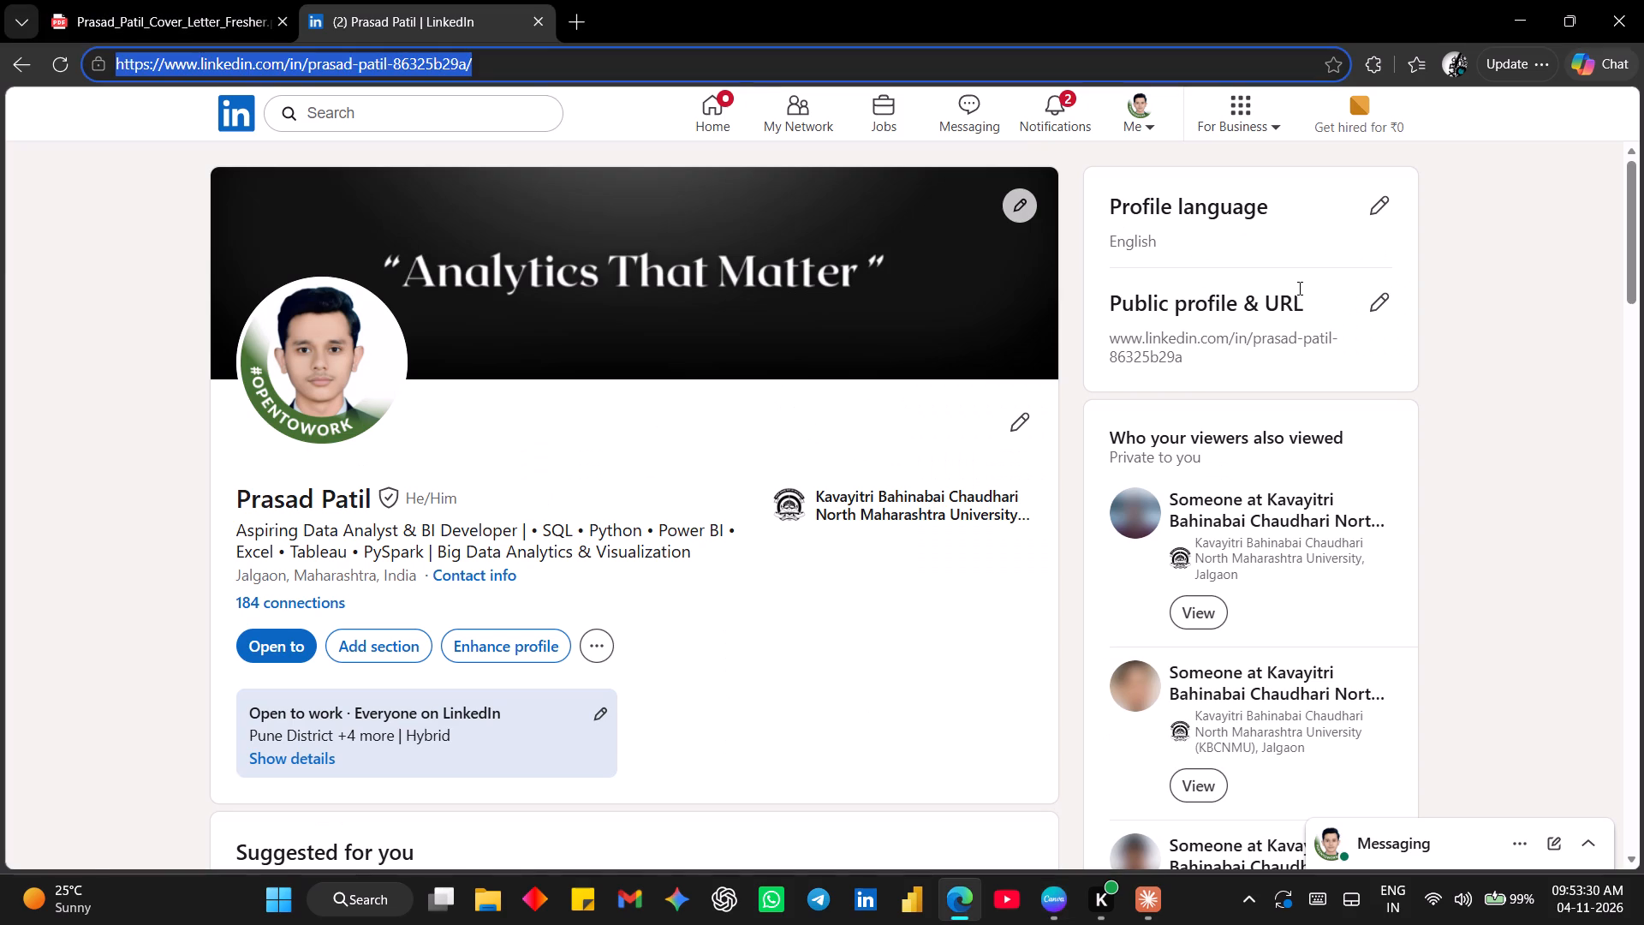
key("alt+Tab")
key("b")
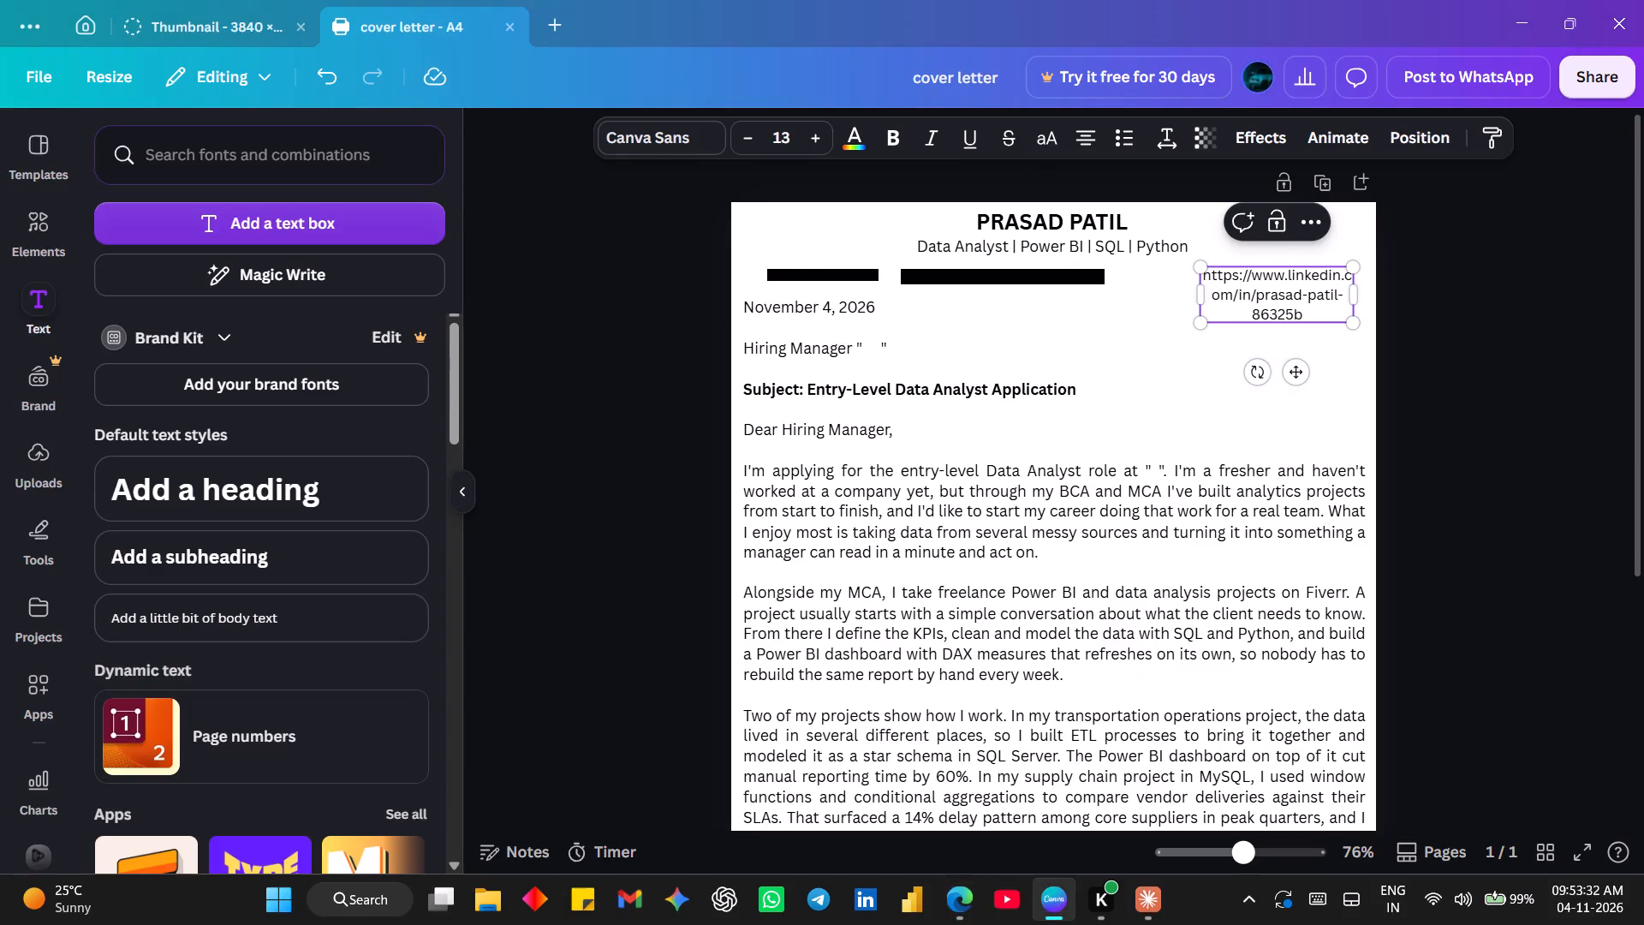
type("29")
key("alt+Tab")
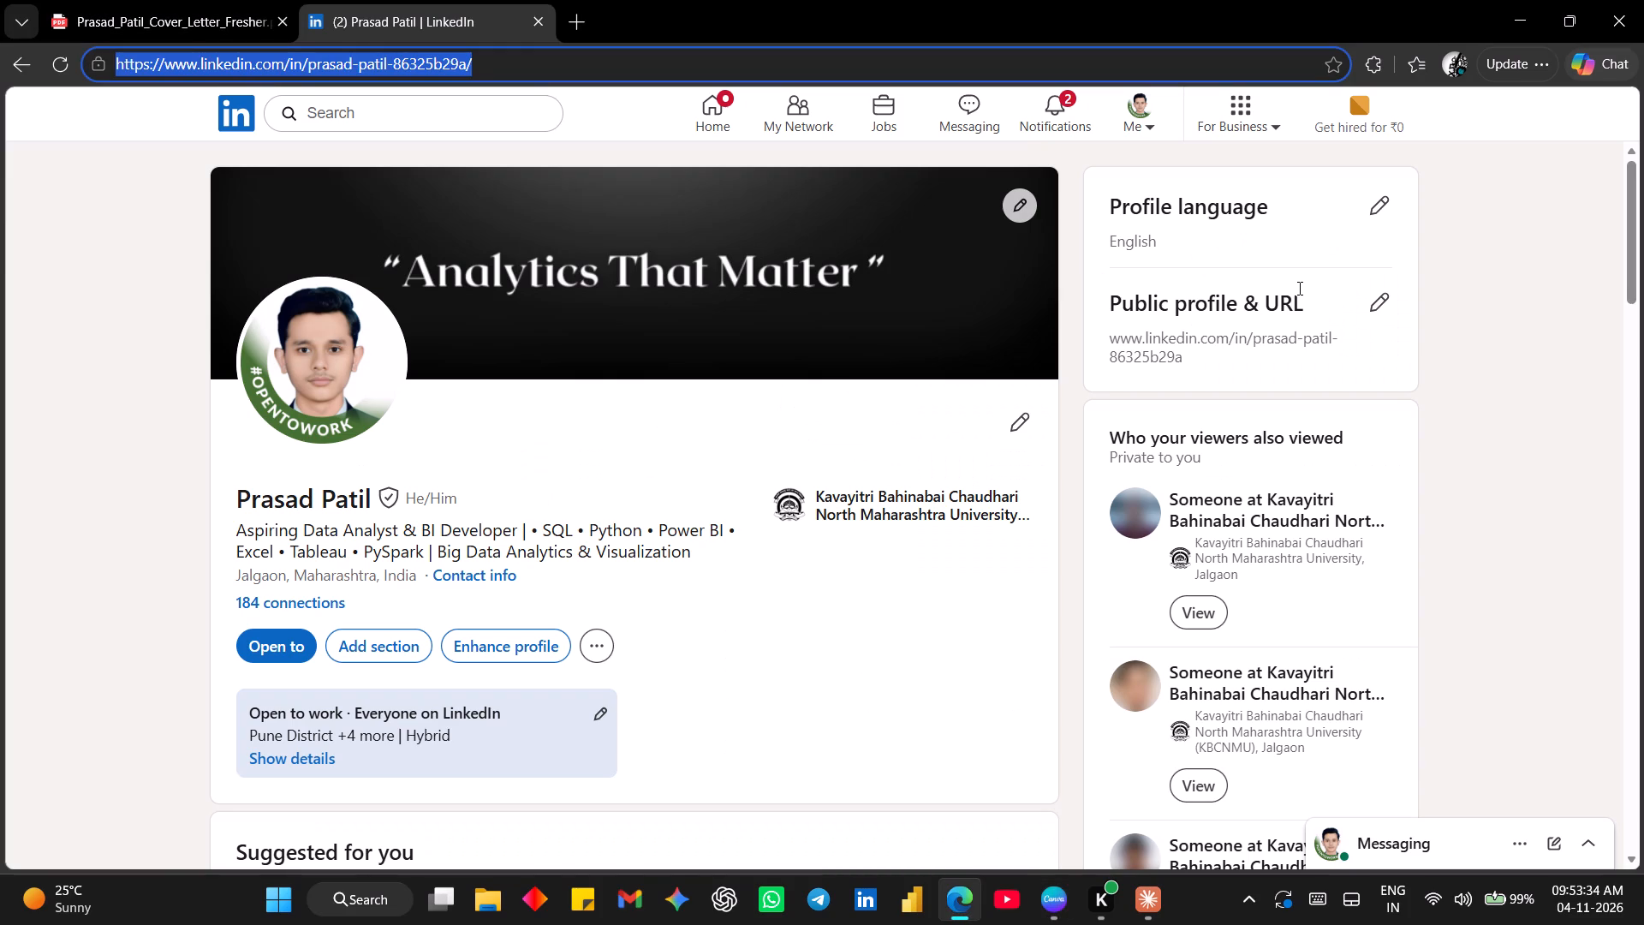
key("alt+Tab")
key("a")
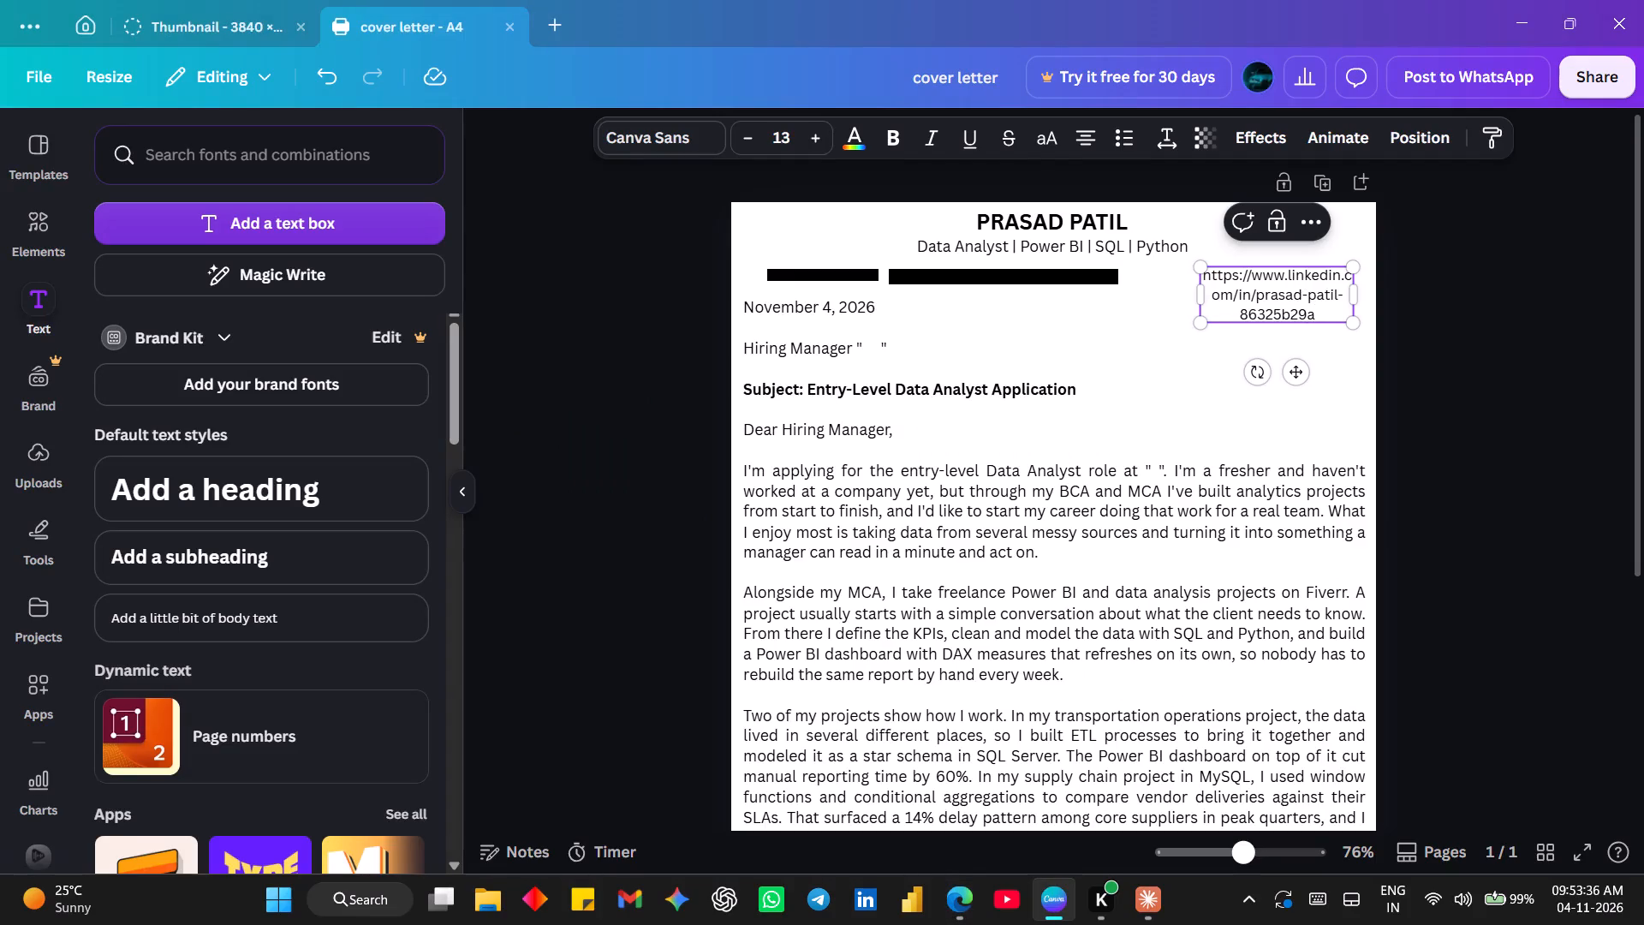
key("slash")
left_click(1422, 344)
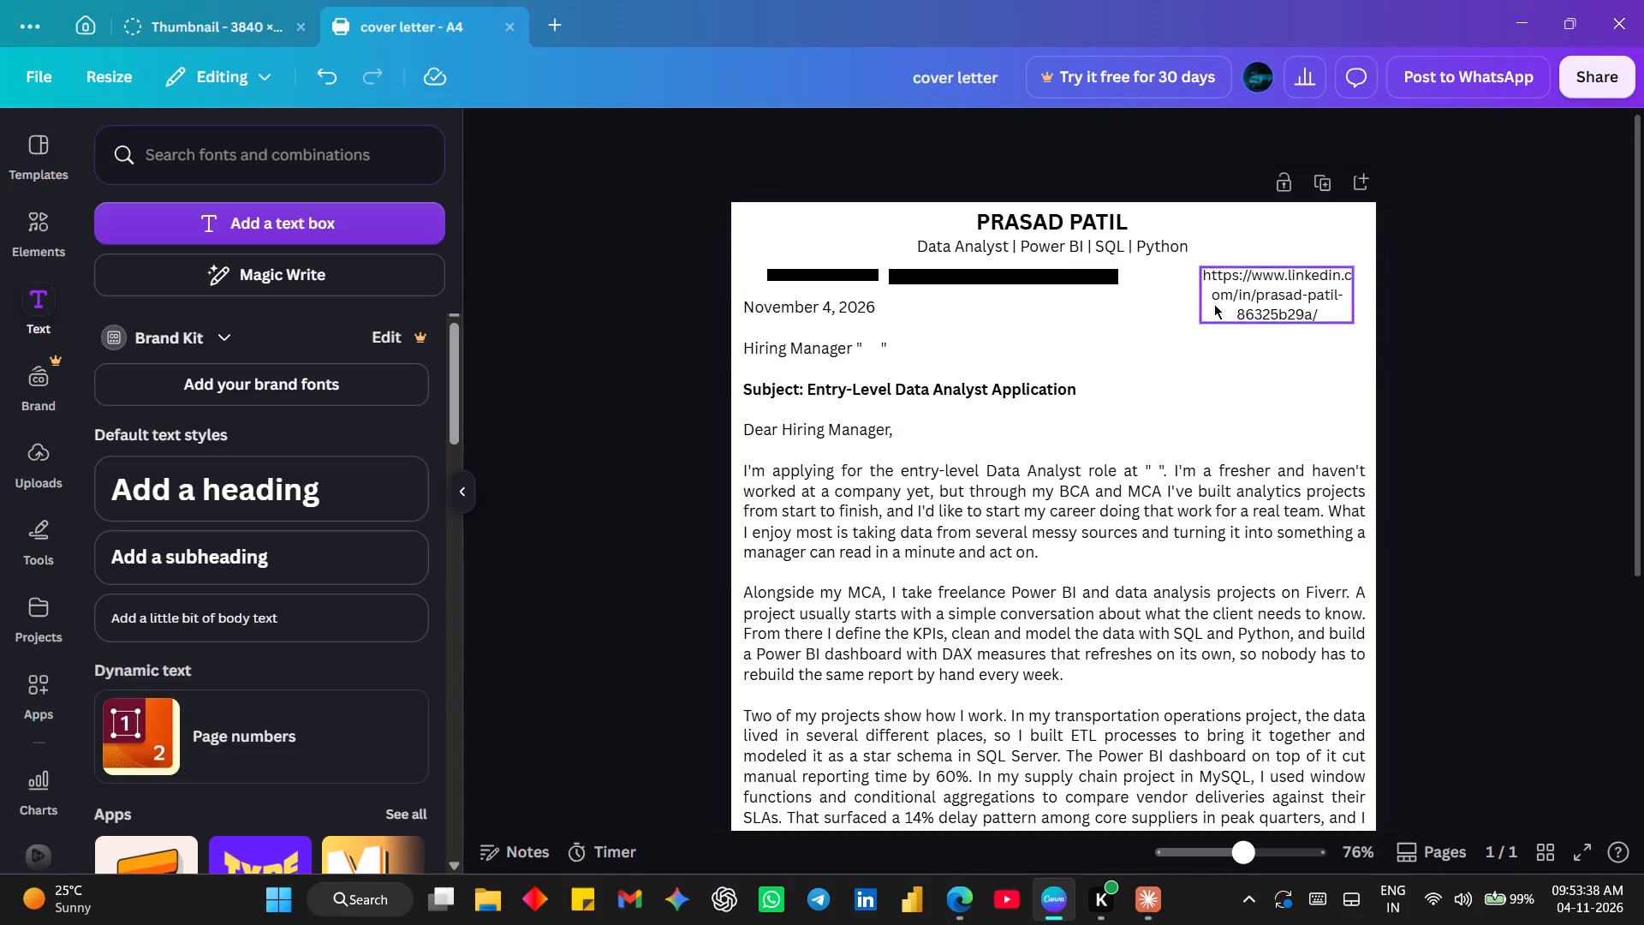
Widen the LinkedIn text box until the whole address fits on one line.
left_click(1217, 303)
left_click_drag(1200, 294, 1069, 289)
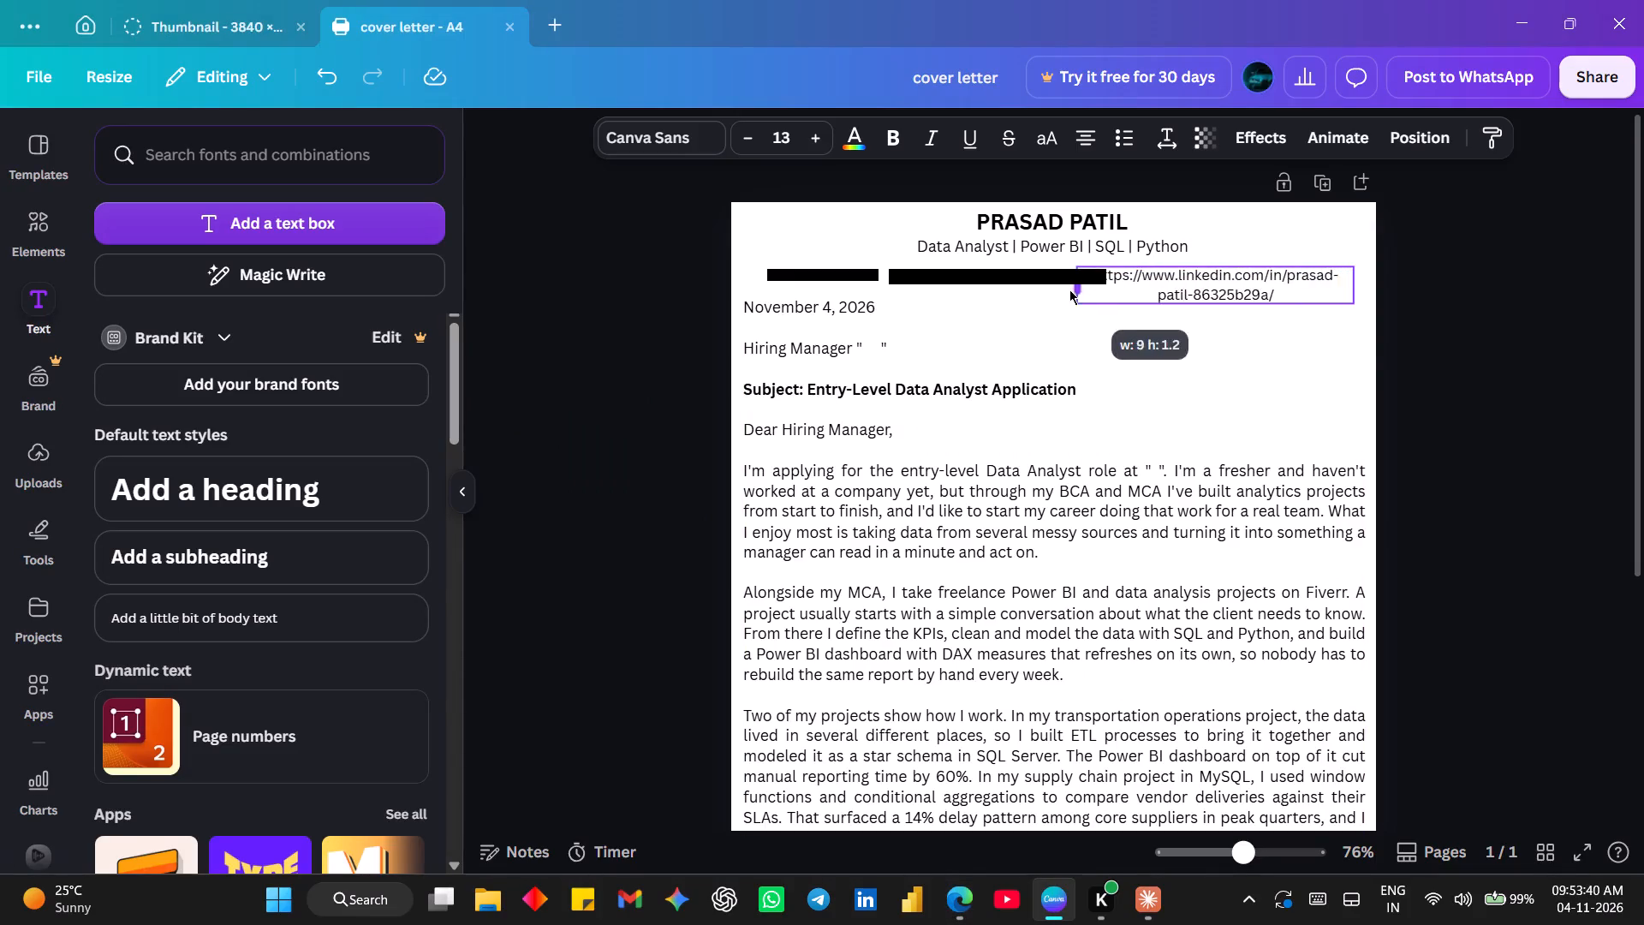
left_click_drag(1069, 289, 964, 306)
left_click(1451, 339)
Move the LinkedIn text box below the contact row, near the date, aligned with the body text's right edge.
left_click_drag(1237, 280, 1248, 317)
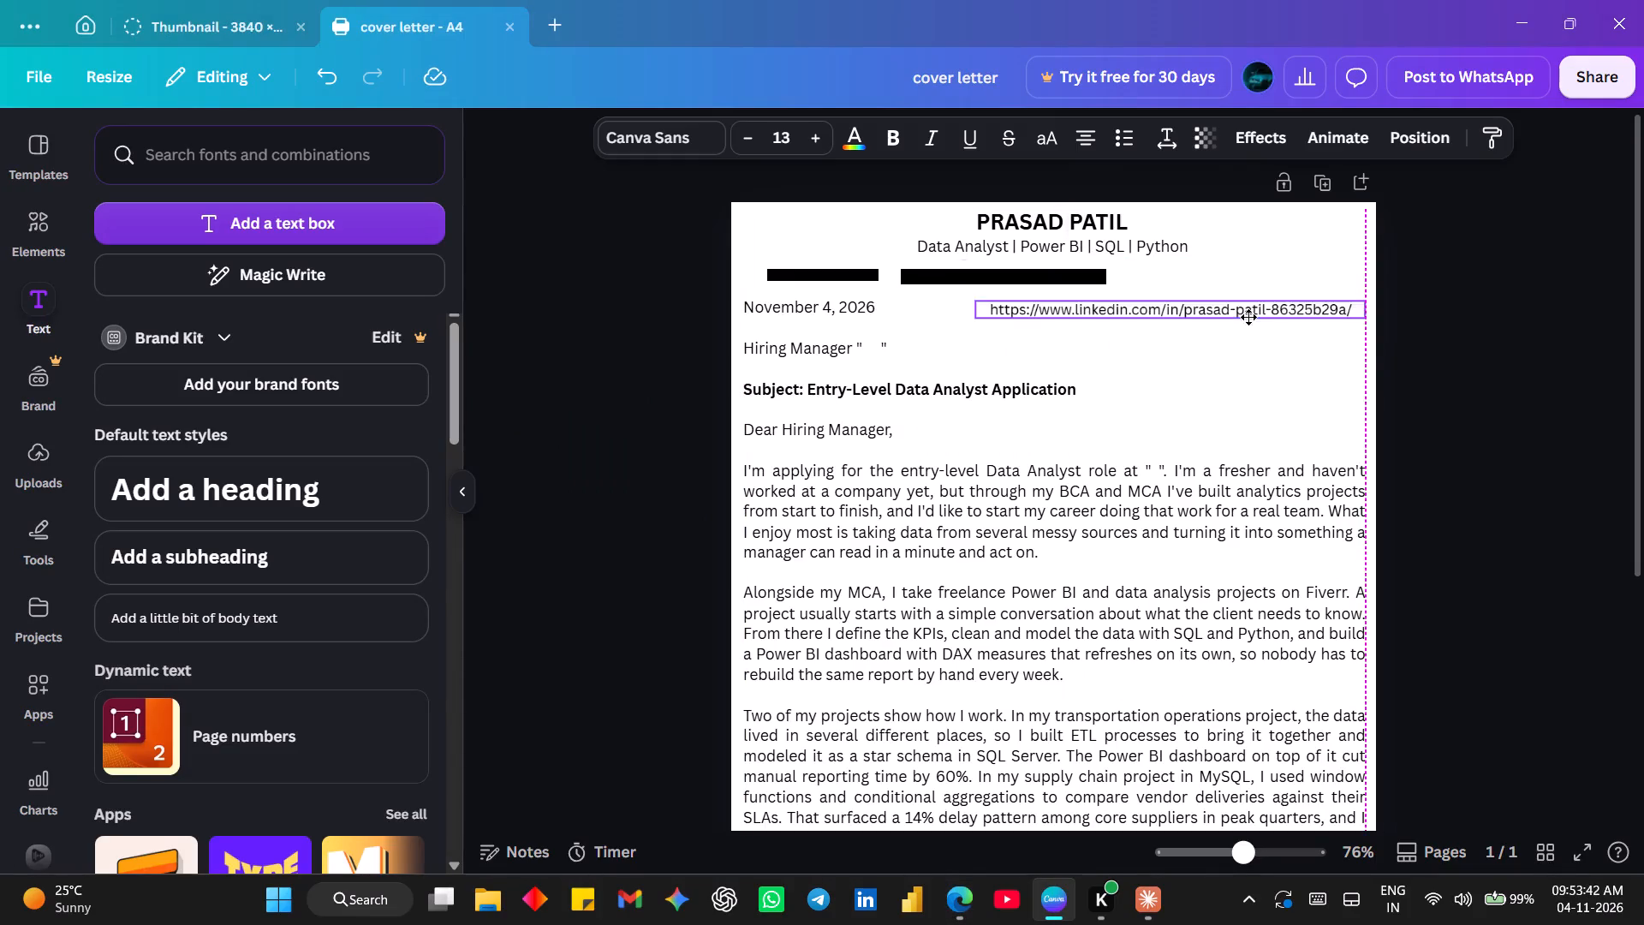
left_click_drag(1248, 317, 1251, 323)
Lock the LinkedIn text box.
left_click(1235, 273)
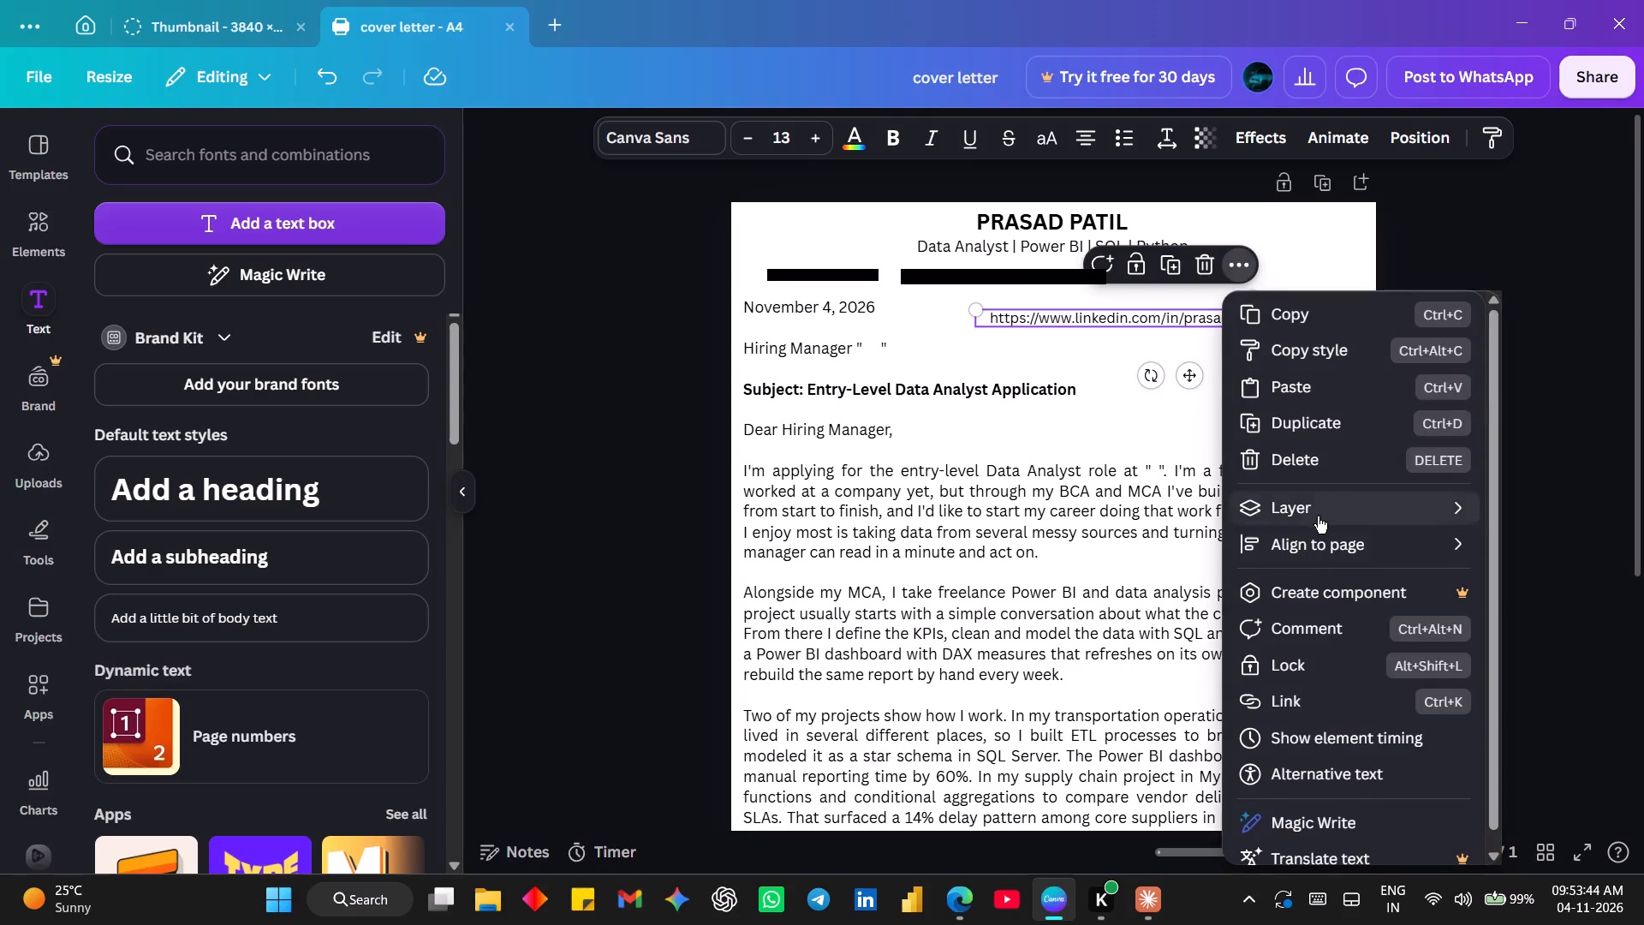
left_click(1325, 670)
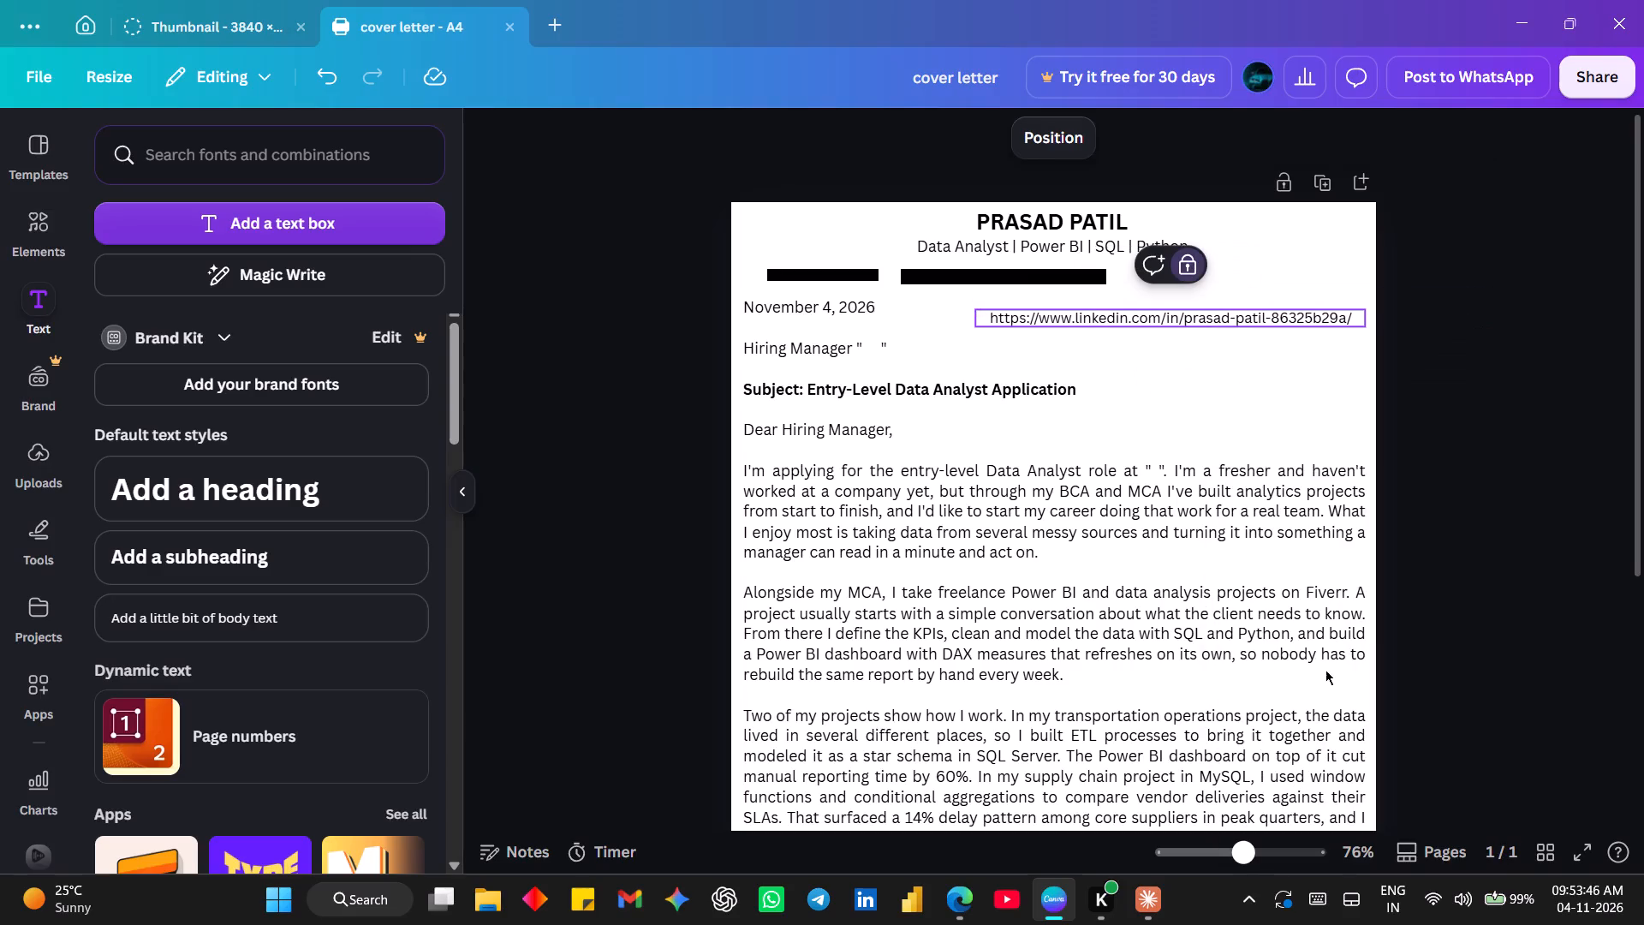